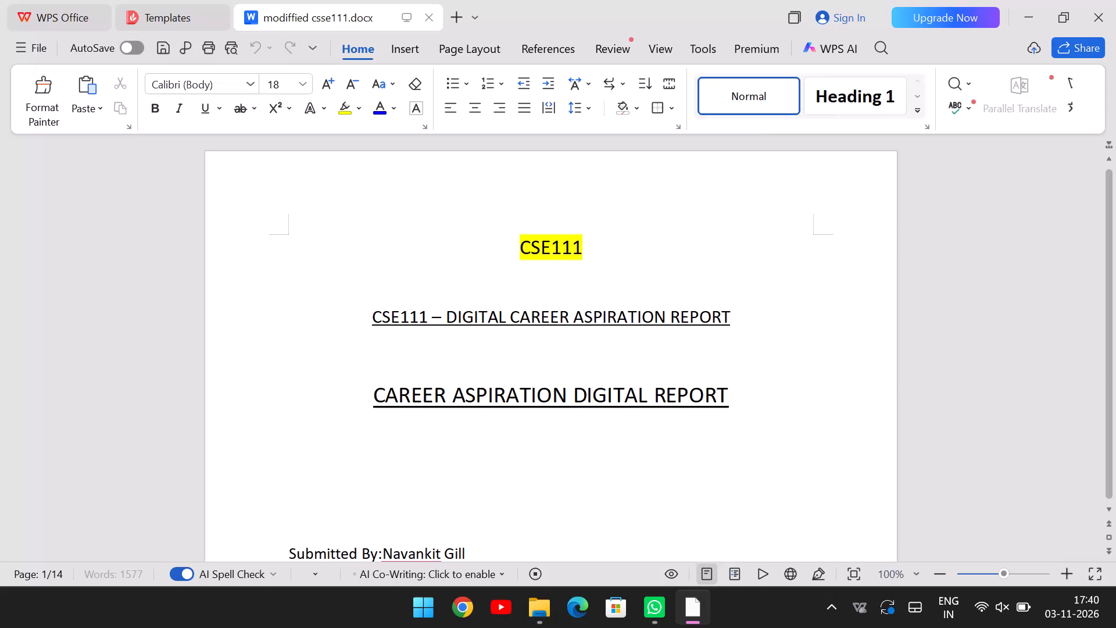
Look through the career aspiration report from the cover page past the contents list to the career aspiration paragraphs on page 3.
scroll(493, 317, "down", 14)
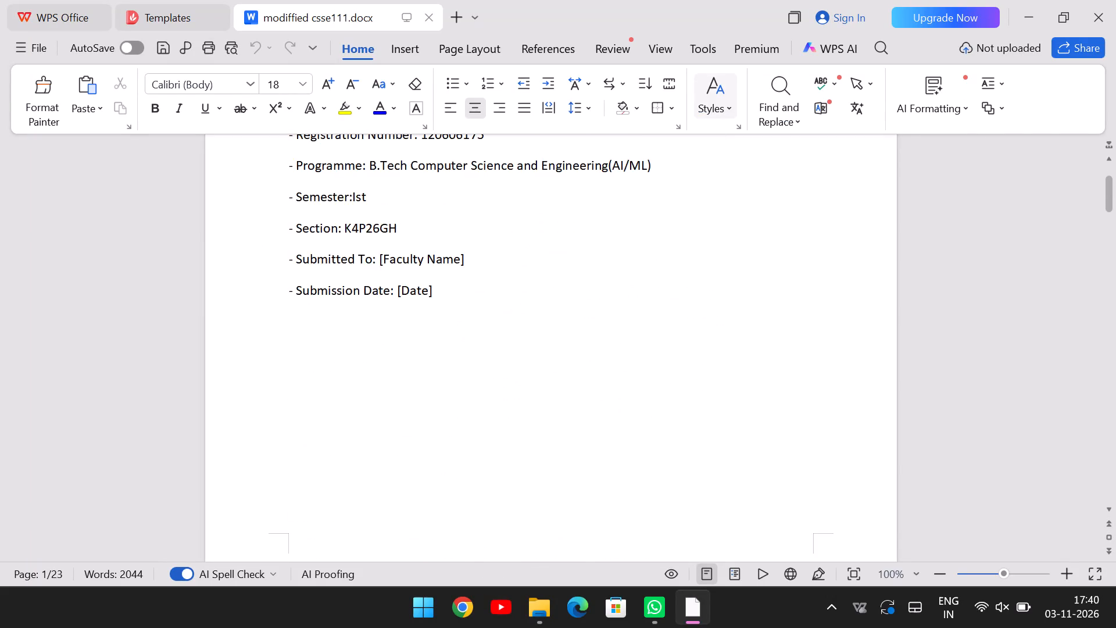
scroll(493, 317, "down", 5)
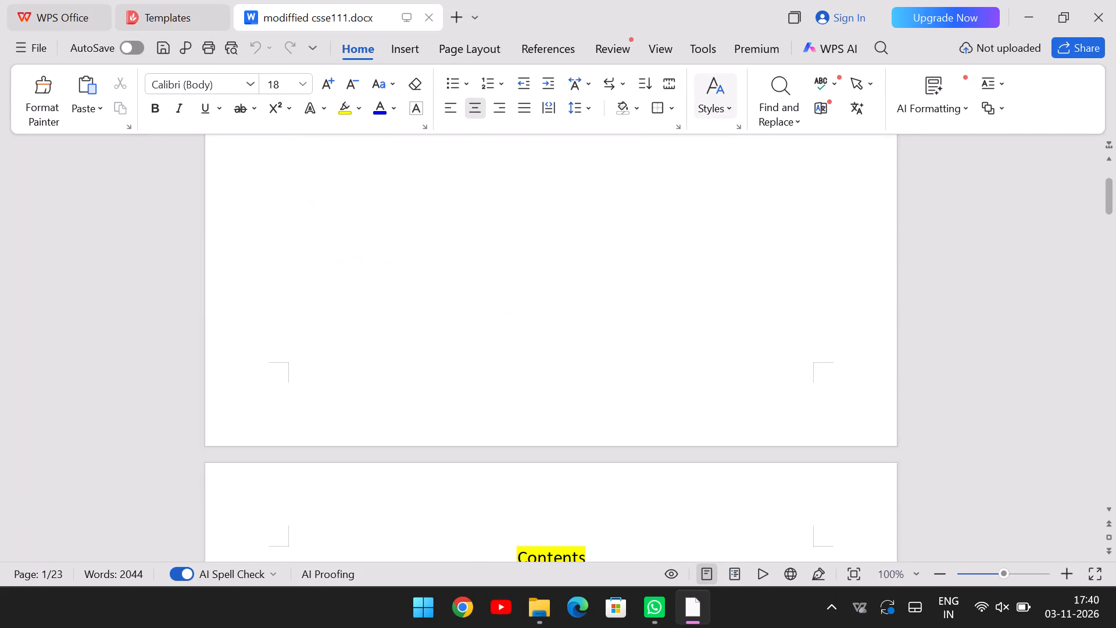
scroll(493, 317, "down", 5)
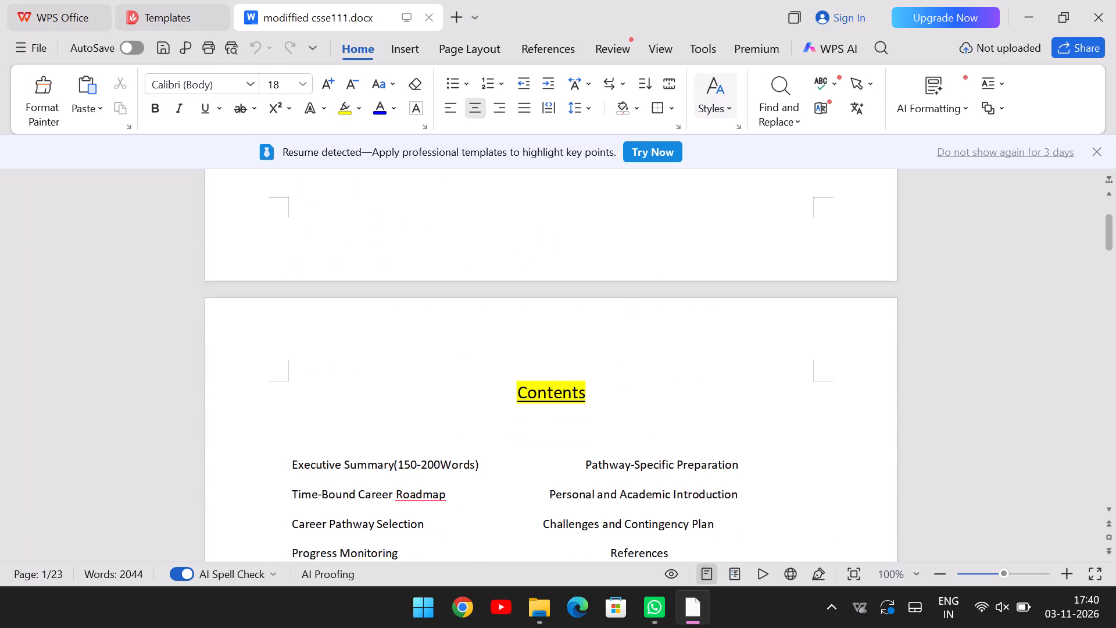
scroll(493, 317, "down", 6)
scroll(493, 317, "up", 2)
scroll(493, 317, "down", 4)
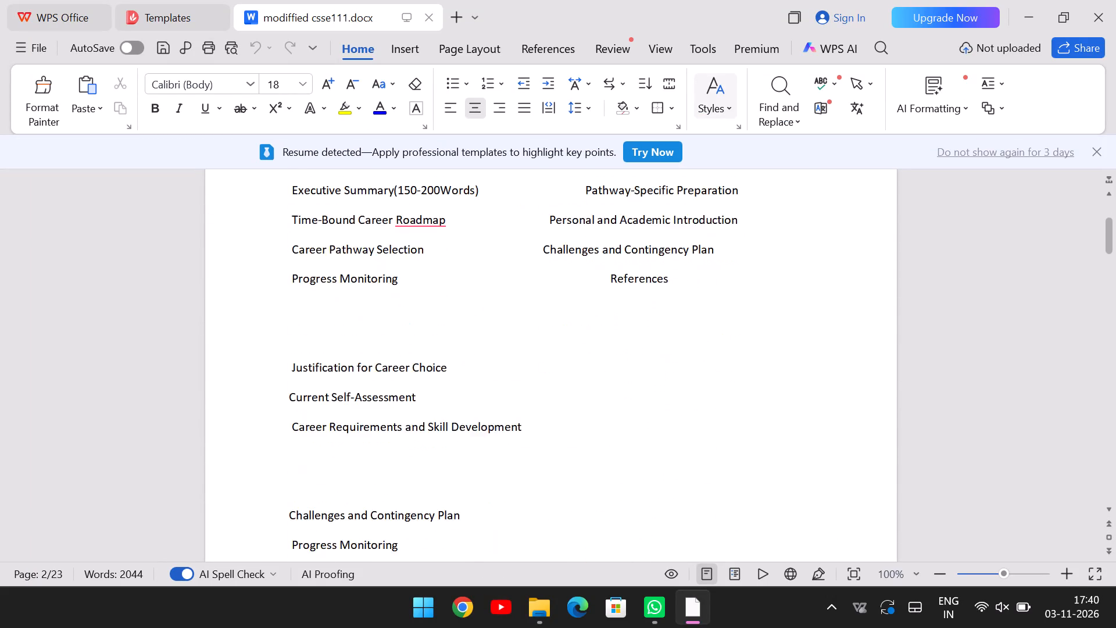
scroll(493, 317, "down", 20)
scroll(493, 317, "down", 8)
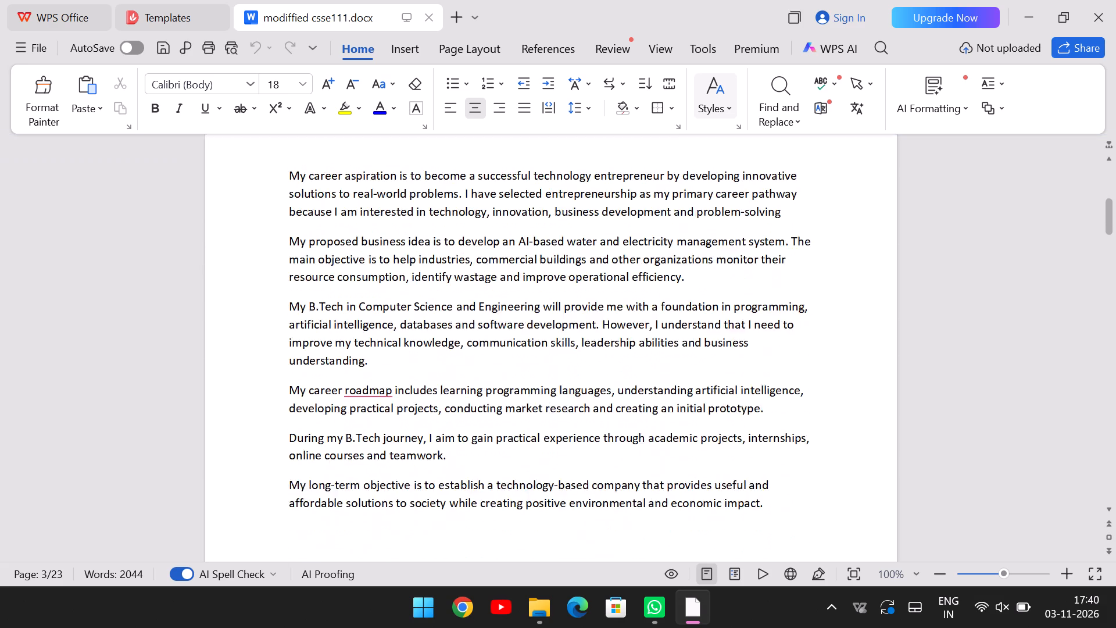
Look through the report from the Executive Summary on page 3 to the Selected Career Pathway section on page 5.
scroll(493, 317, "up", 5)
scroll(493, 317, "down", 1)
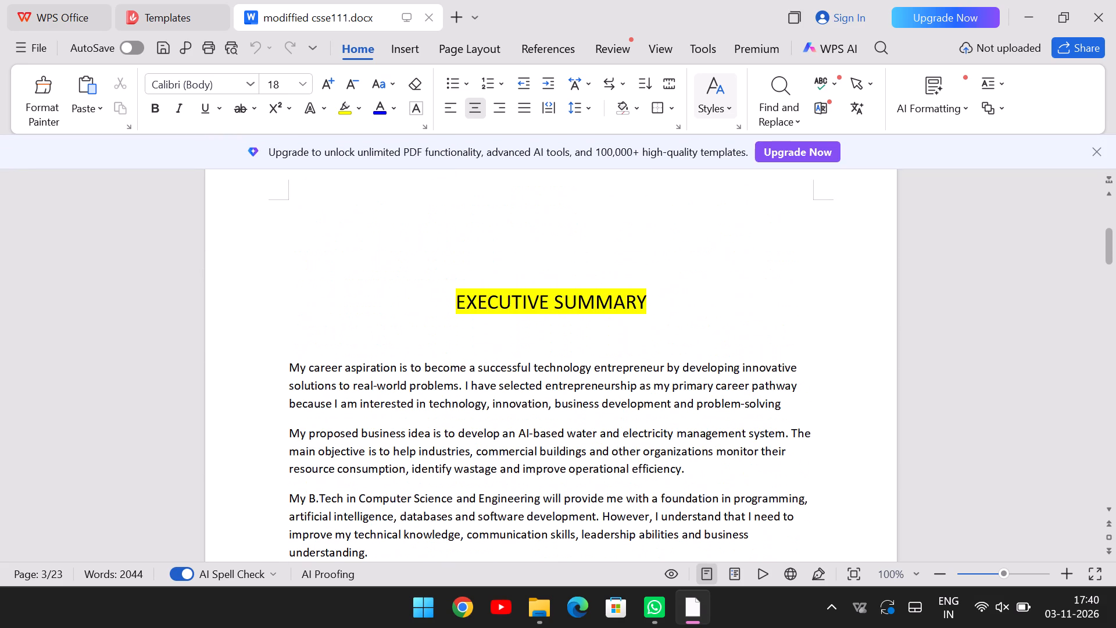
scroll(618, 336, "down", 7)
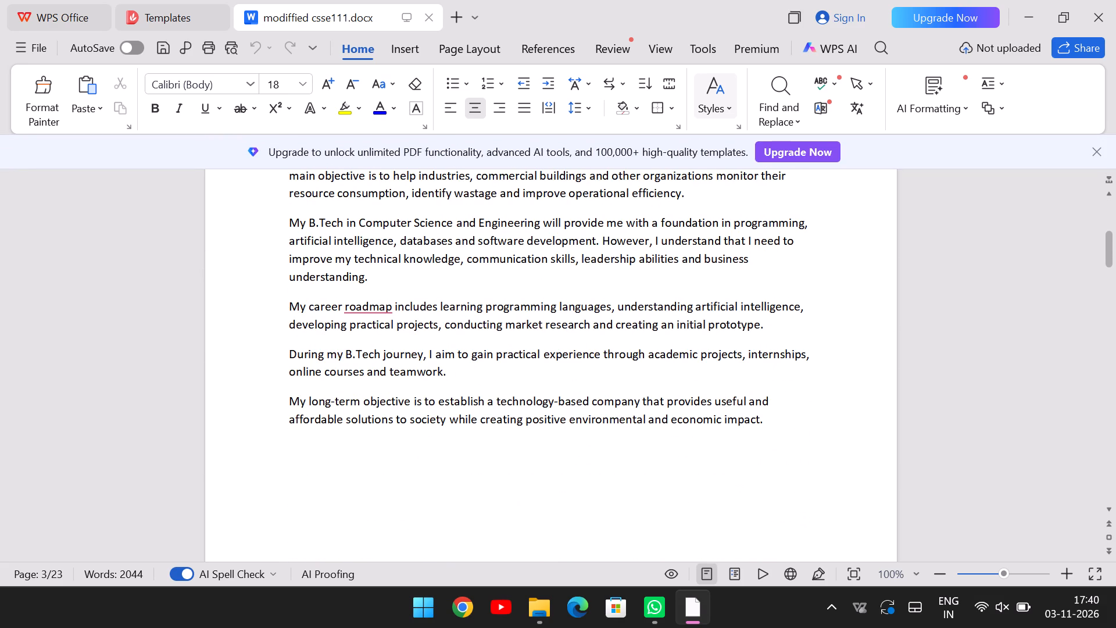
scroll(384, 309, "down", 8)
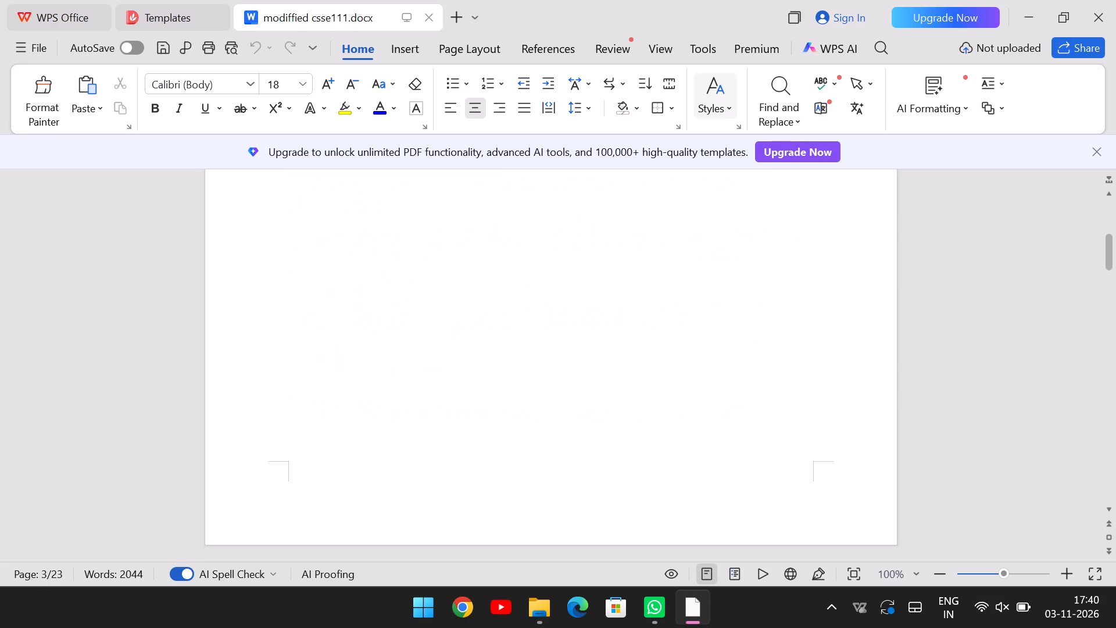
scroll(384, 309, "down", 19)
scroll(384, 309, "down", 11)
scroll(384, 309, "down", 15)
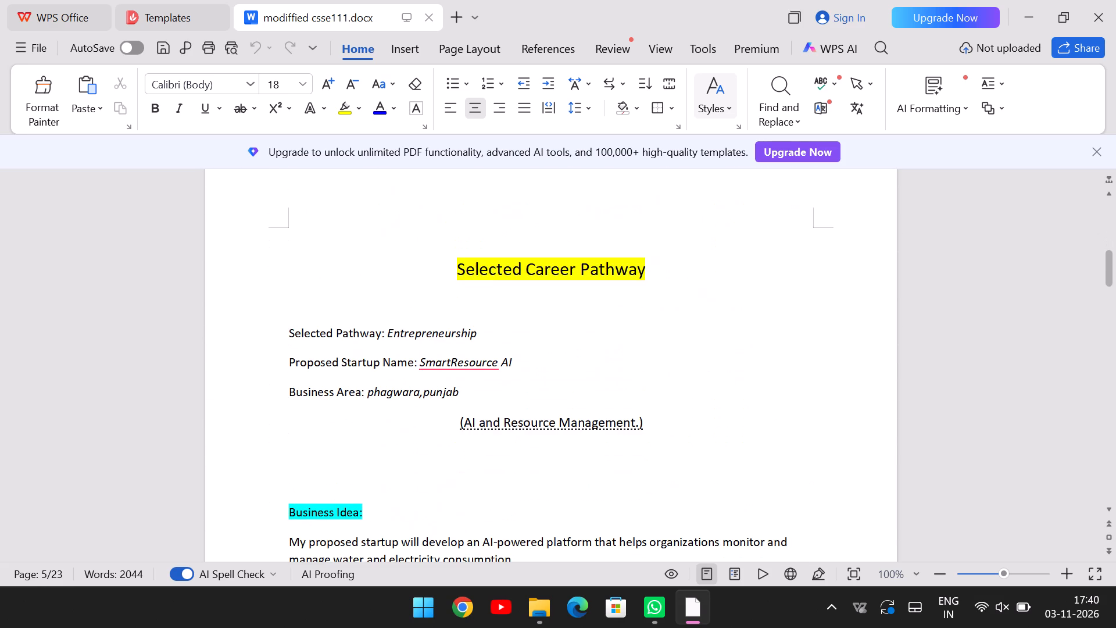
scroll(384, 309, "down", 1)
Close the WPS Office window with the report and return to the WhatsApp chat.
left_click(1114, 0)
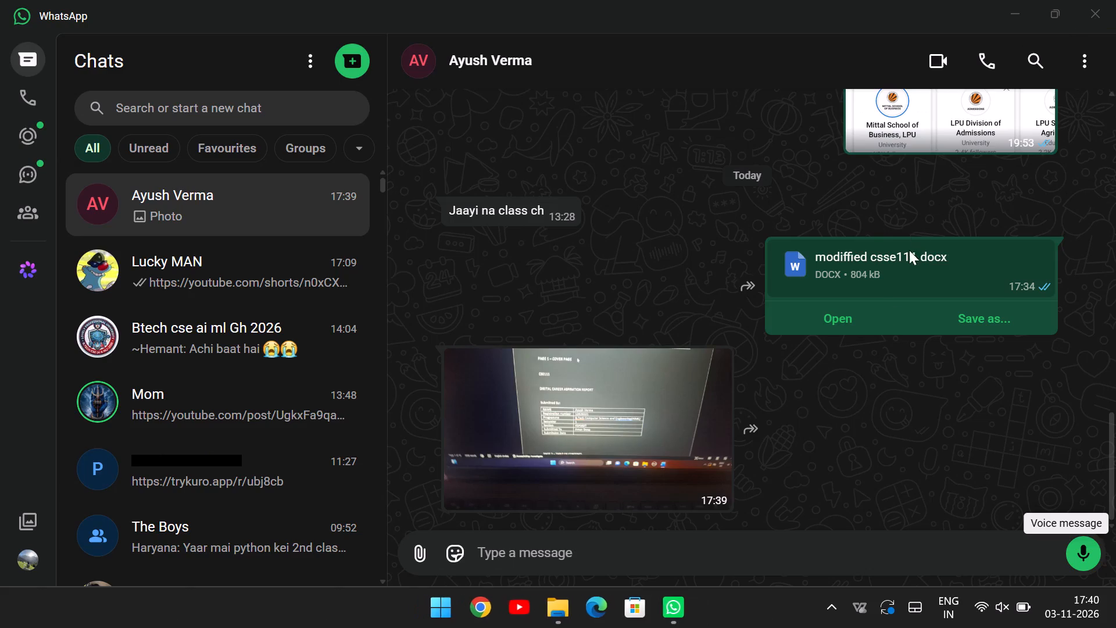
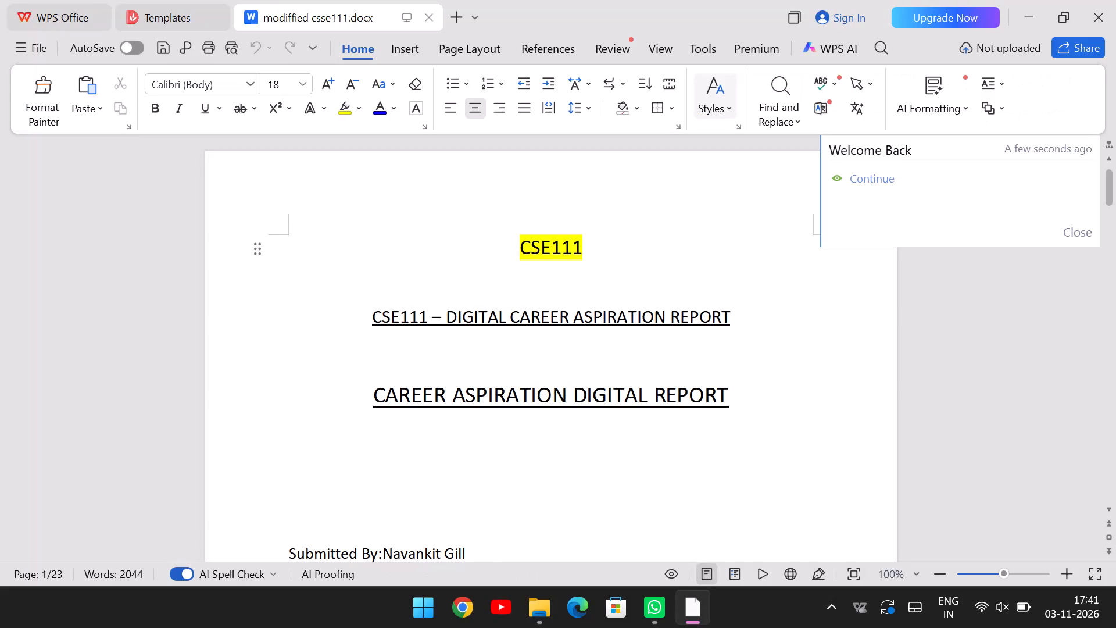
Delete the "PAGE 4" line above the Personal and Academic Introduction heading in the Career Pathway Selection section.
scroll(659, 317, "down", 16)
scroll(635, 317, "down", 6)
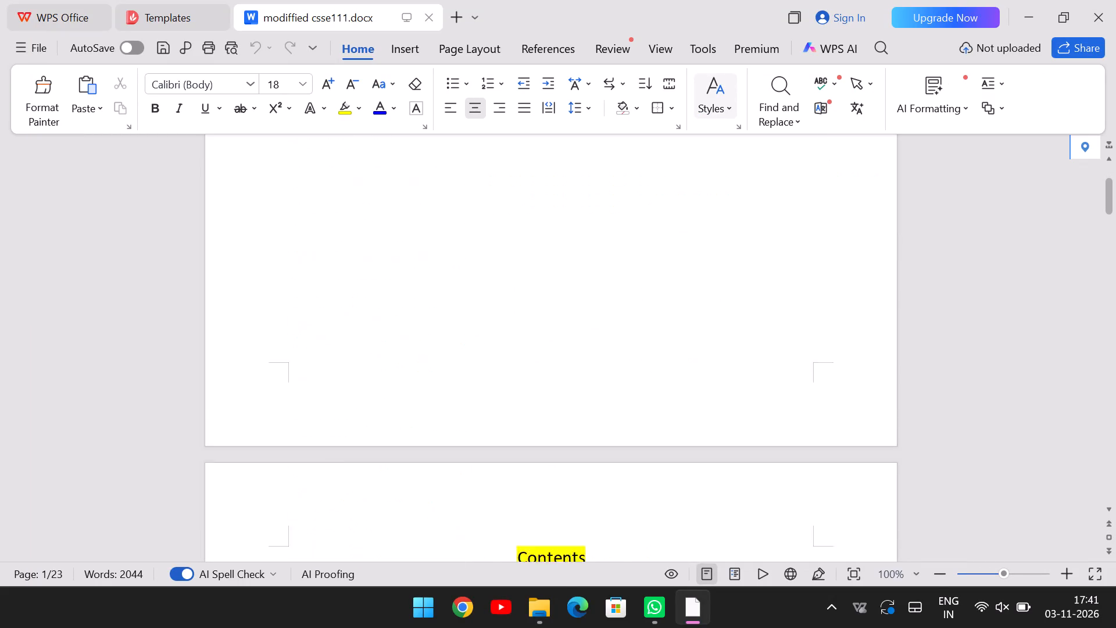
scroll(635, 315, "down", 20)
scroll(635, 315, "down", 12)
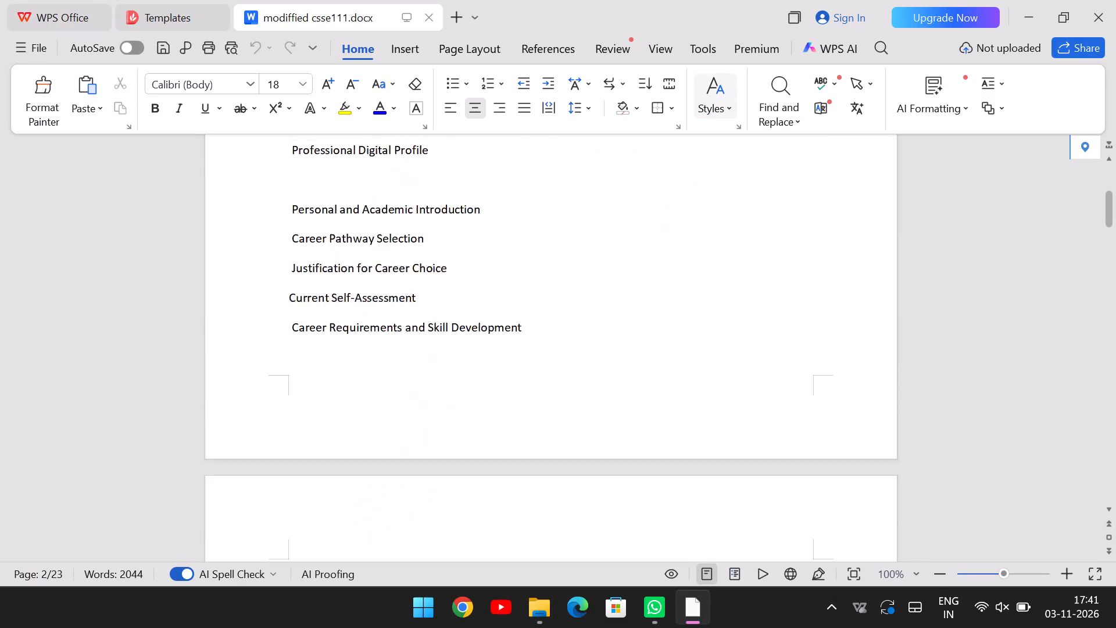
scroll(635, 315, "down", 7)
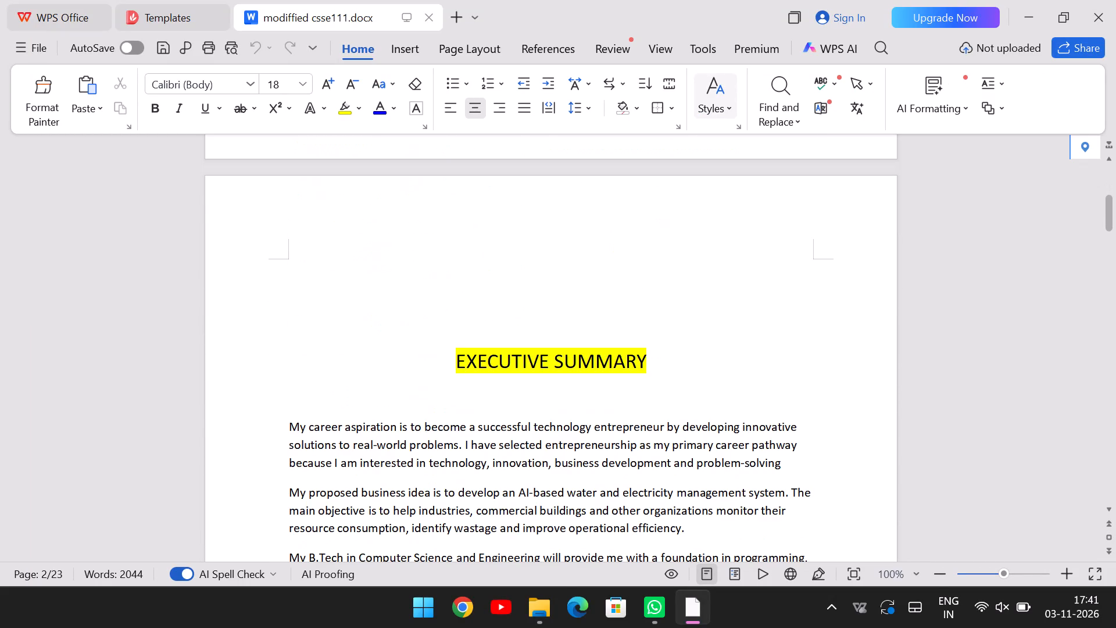
scroll(667, 377, "down", 20)
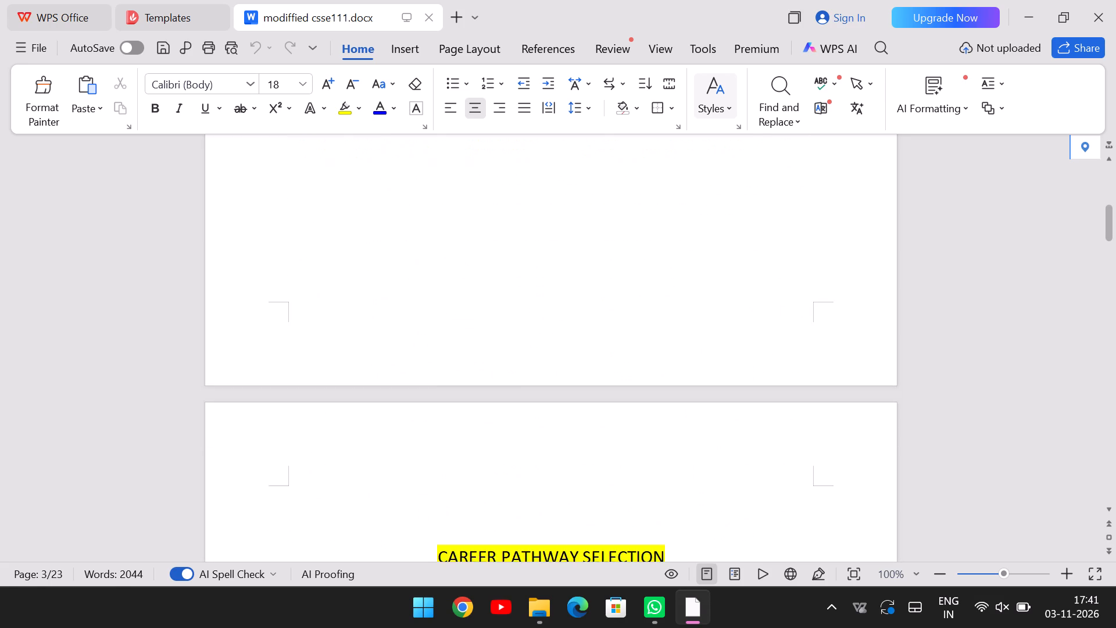
scroll(616, 401, "down", 9)
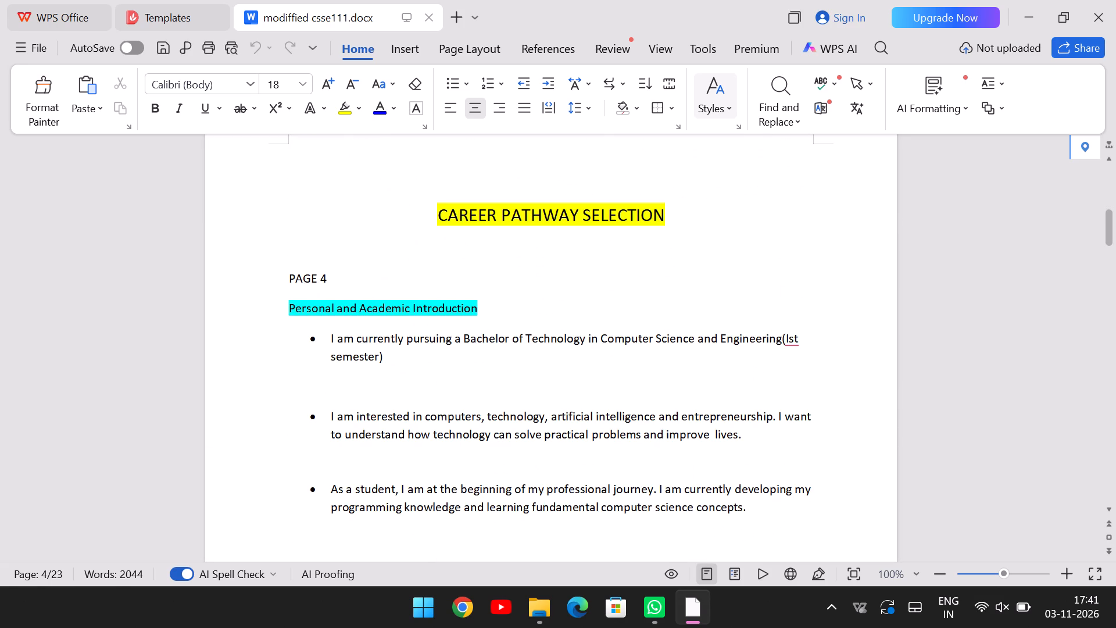
left_click_drag(331, 279, 278, 284)
key("BackSpace")
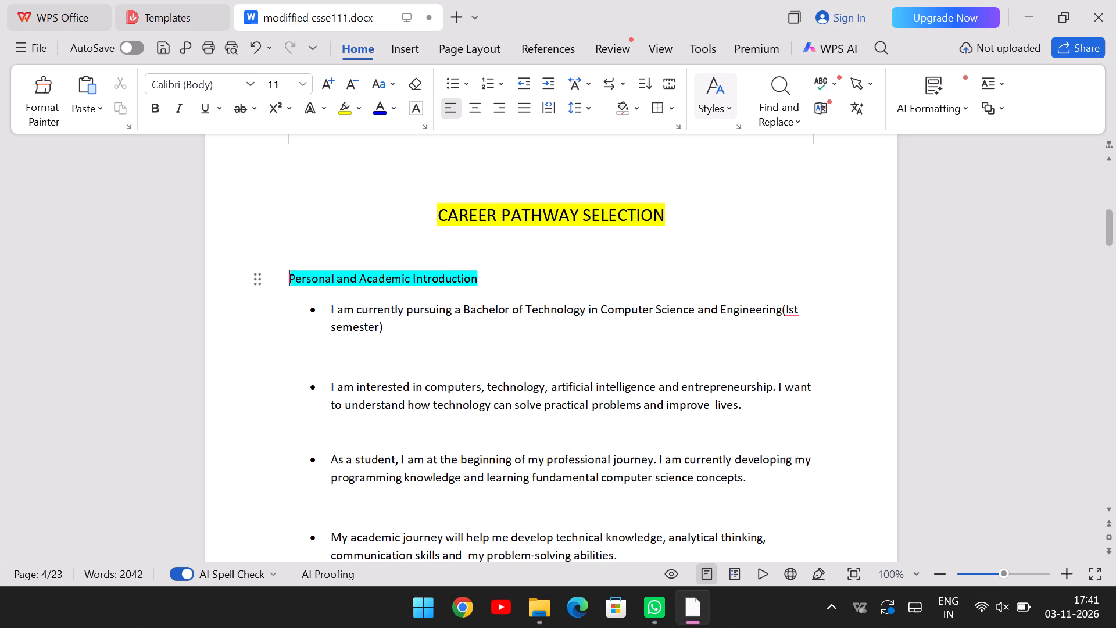
Place the cursor in the blank space between the resource-management bullet list and the Target Customers heading on page 5.
scroll(546, 297, "down", 1)
scroll(652, 279, "down", 2)
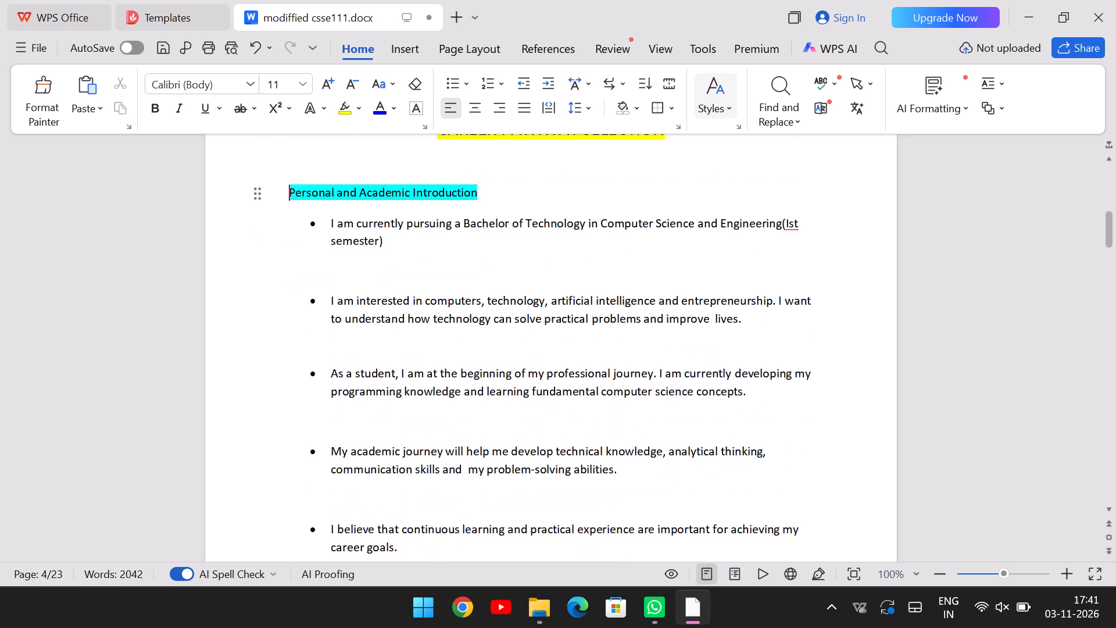
scroll(652, 279, "down", 6)
scroll(652, 277, "down", 15)
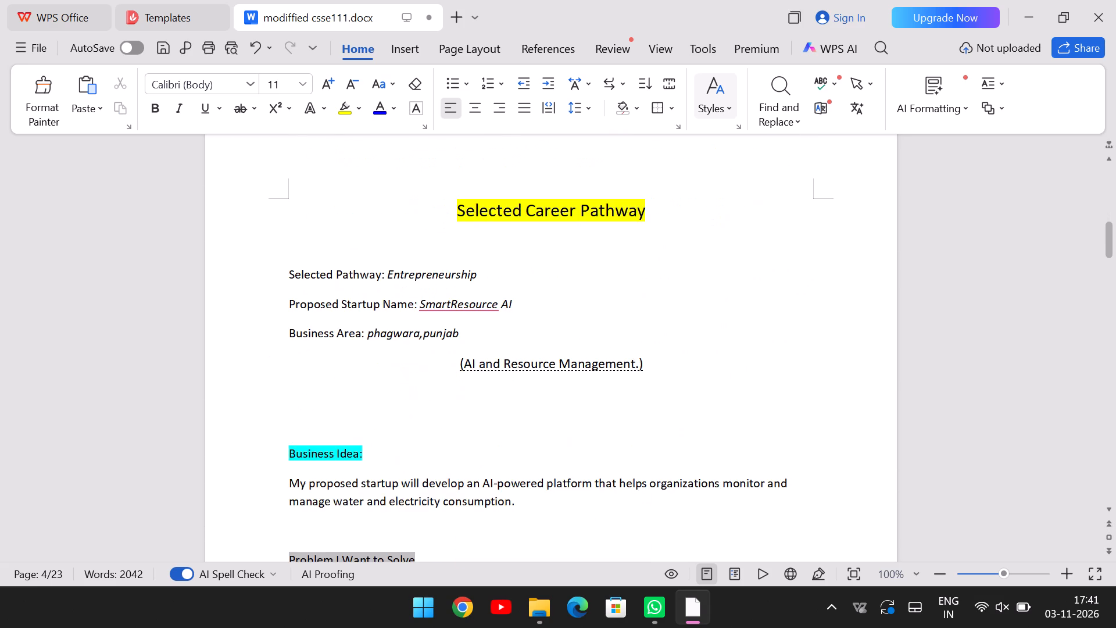
scroll(652, 277, "down", 11)
scroll(652, 277, "down", 10)
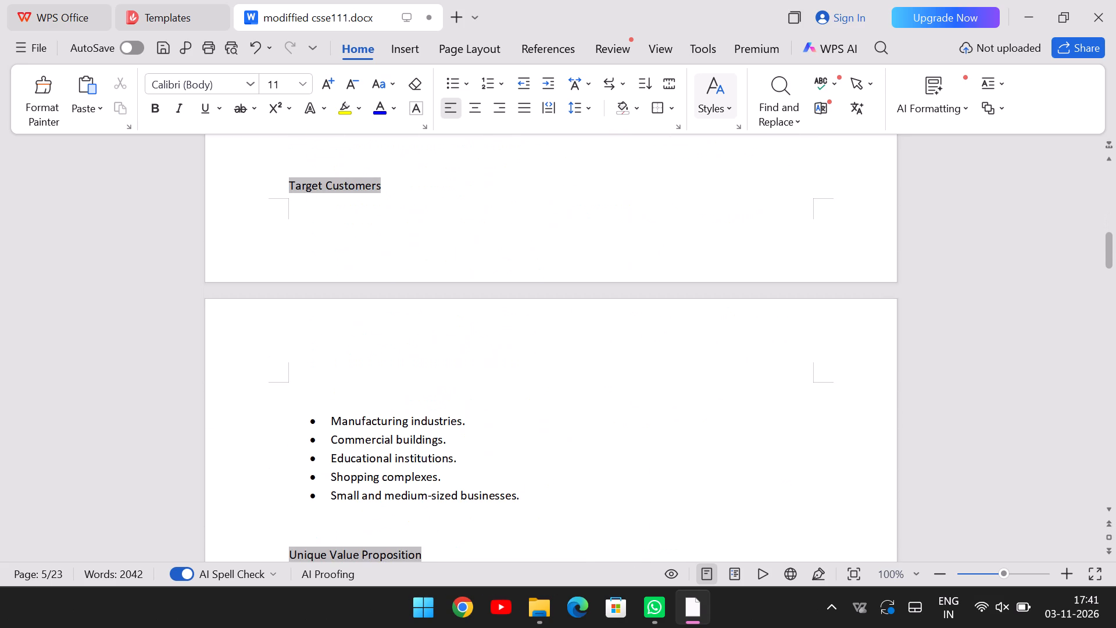
scroll(652, 277, "up", 4)
left_click(342, 284)
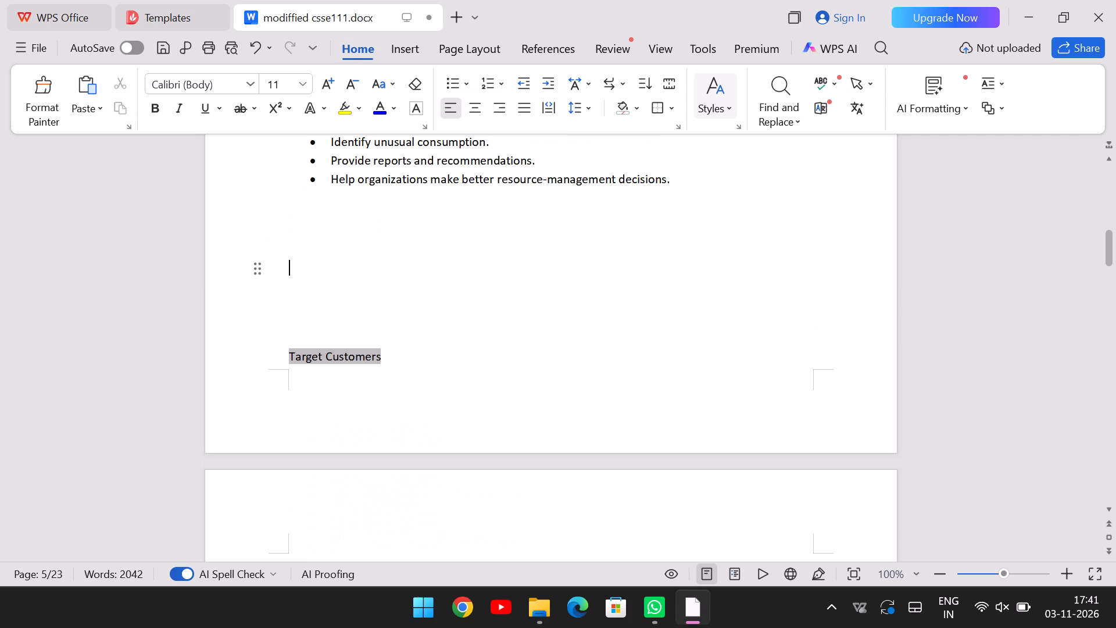
Insert two blank lines above the Target Customers heading so it starts on the following page.
key("Return")
key("Return")
key("Return")
key("BackSpace")
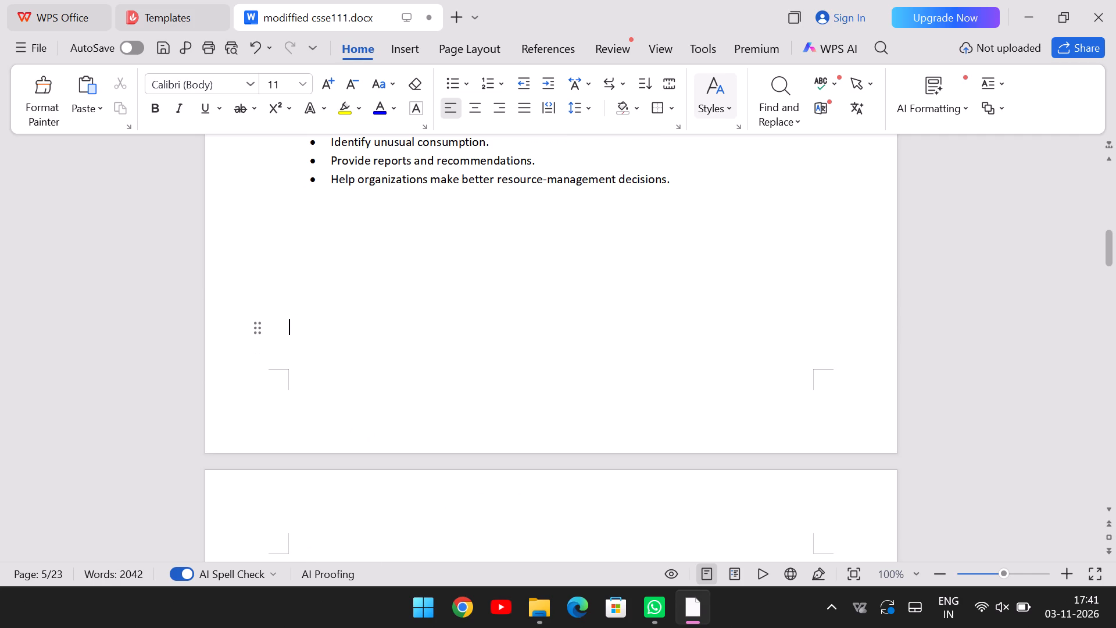
Remove the blank line between the Target Customers heading and its bullet list.
scroll(340, 284, "down", 11)
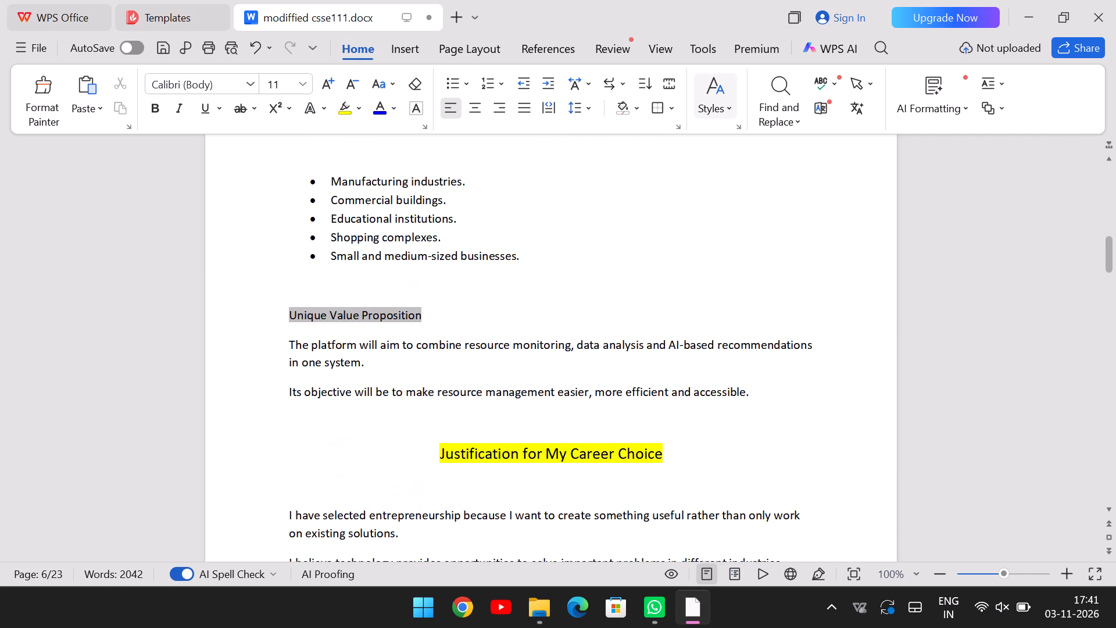
scroll(371, 182, "up", 2)
left_click(348, 240)
key("BackSpace")
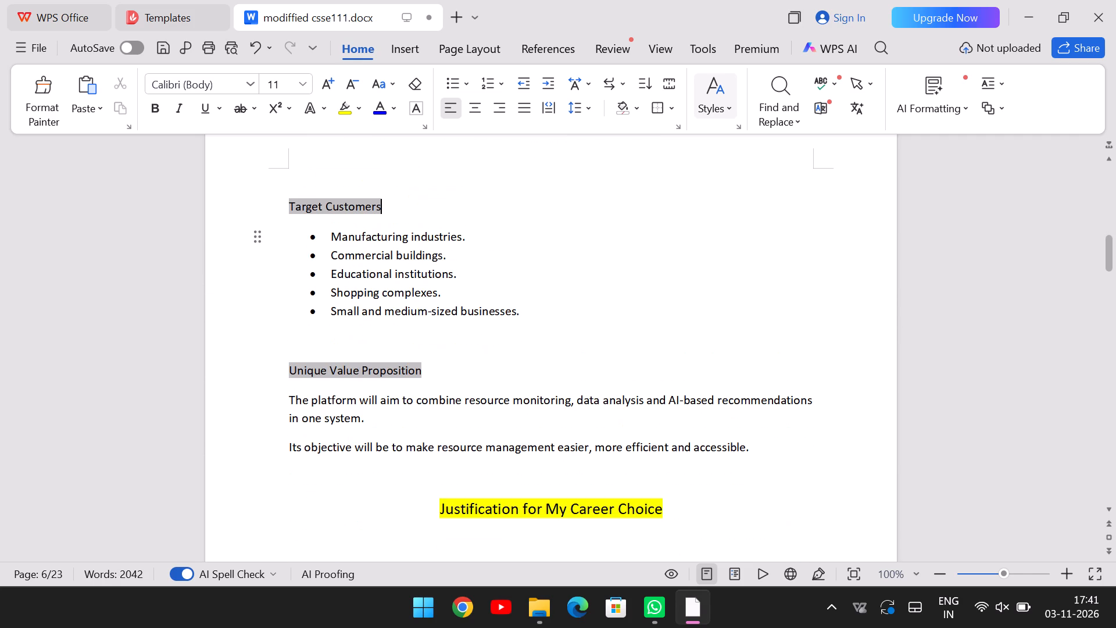
Delete the blank lines between the Short-Term Goals bullet list and the Long-Term Goals heading.
scroll(372, 258, "down", 4)
scroll(439, 283, "down", 3)
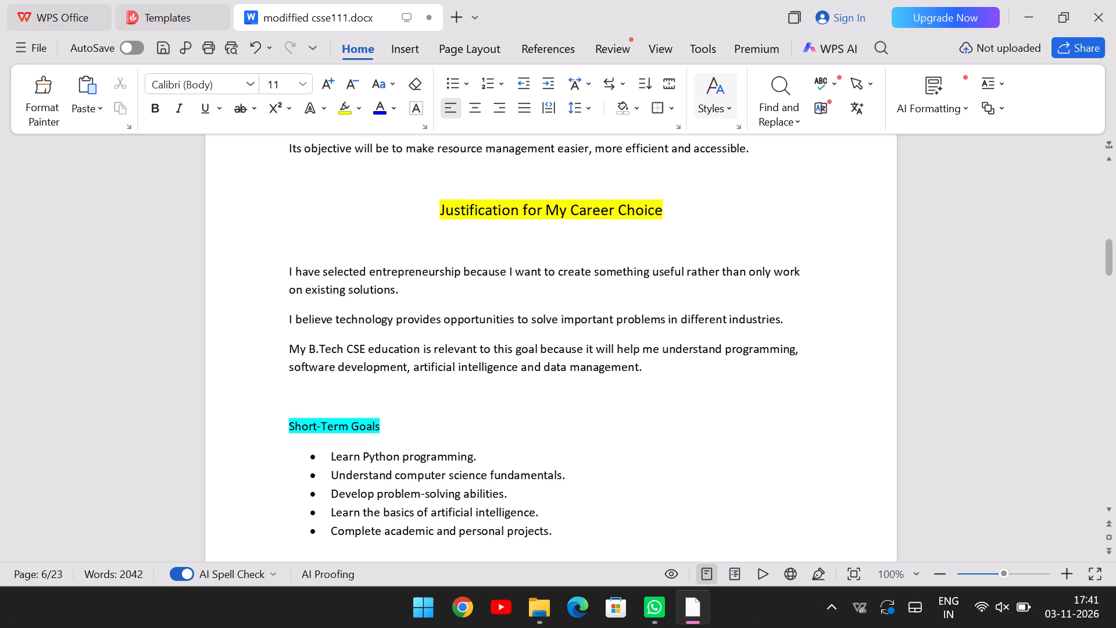
scroll(444, 290, "down", 16)
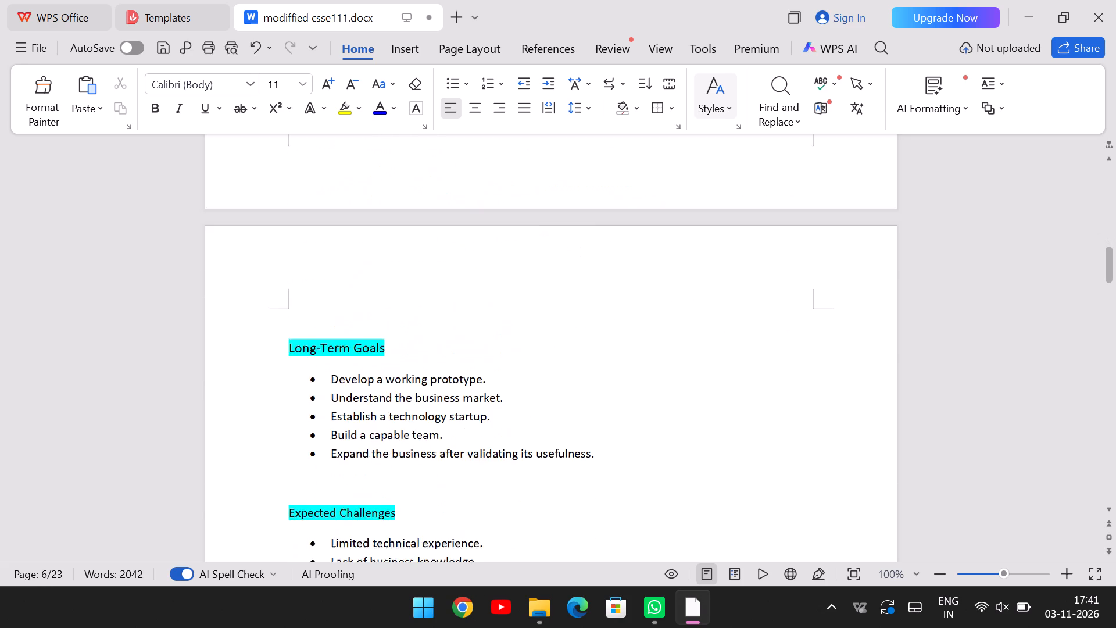
scroll(438, 292, "up", 7)
left_click(345, 327)
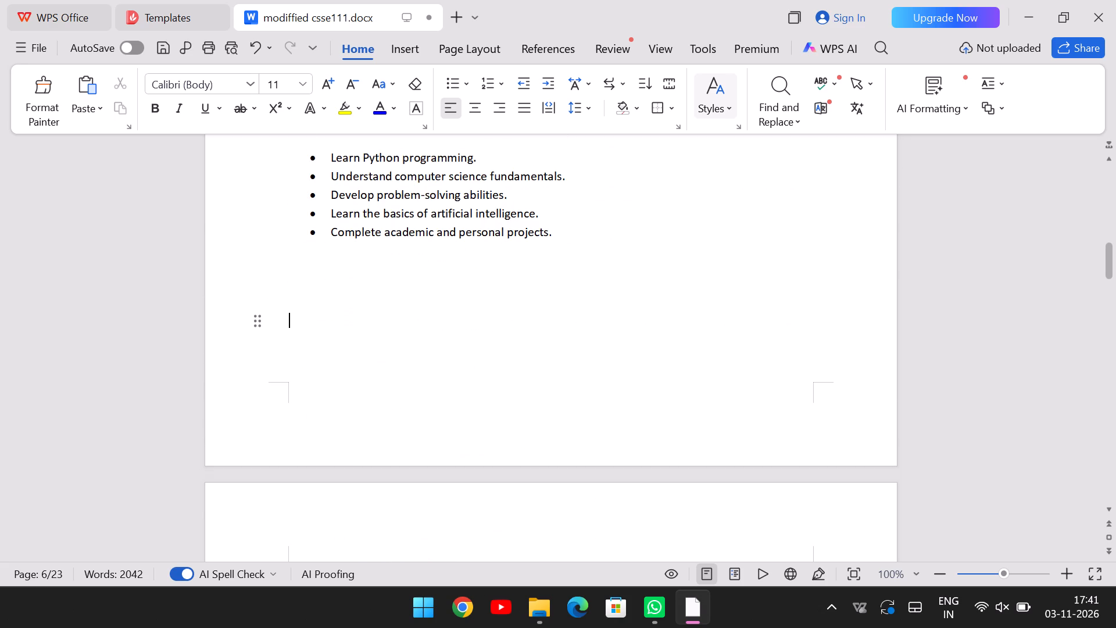
key("BackSpace")
key("BackSpace")
key("BackSpace")
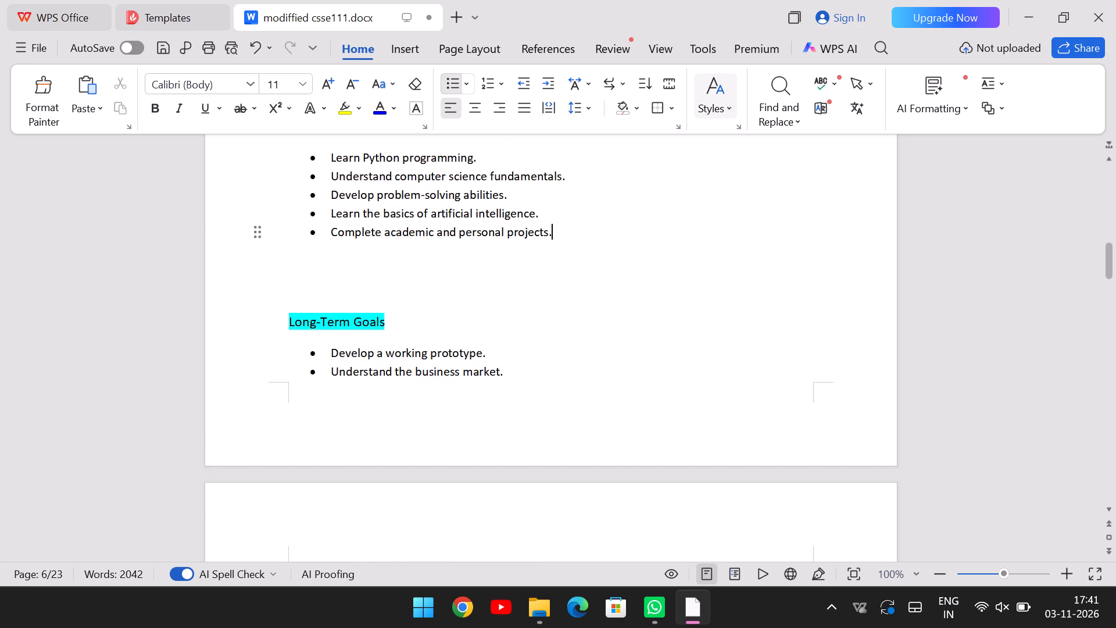
key("BackSpace")
key("BackSpace")
left_click(399, 261)
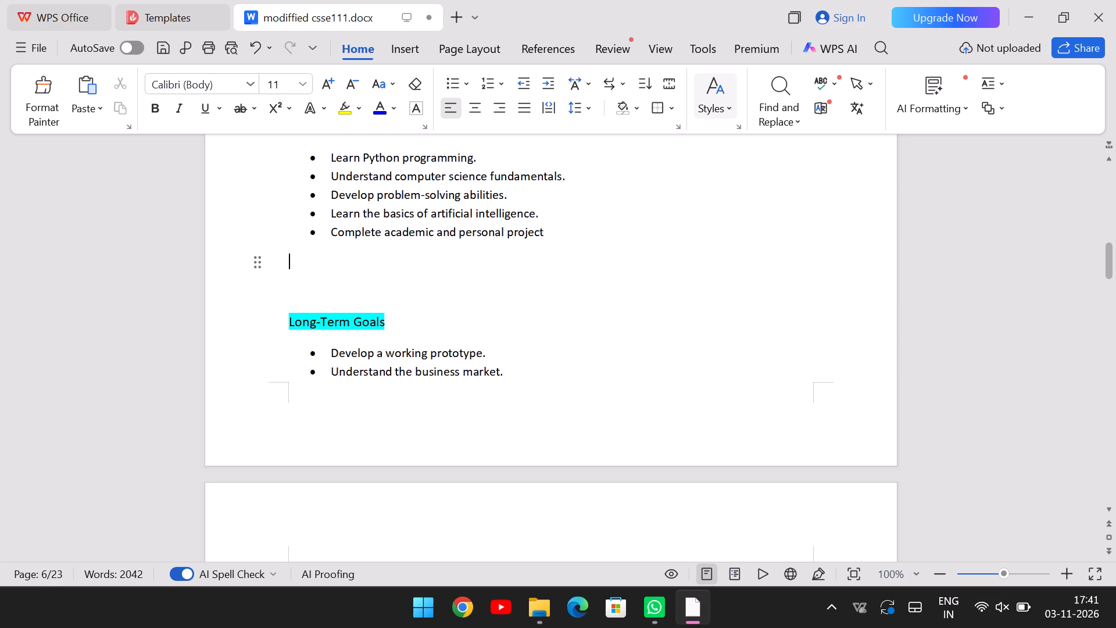
key("BackSpace")
key("BackSpace")
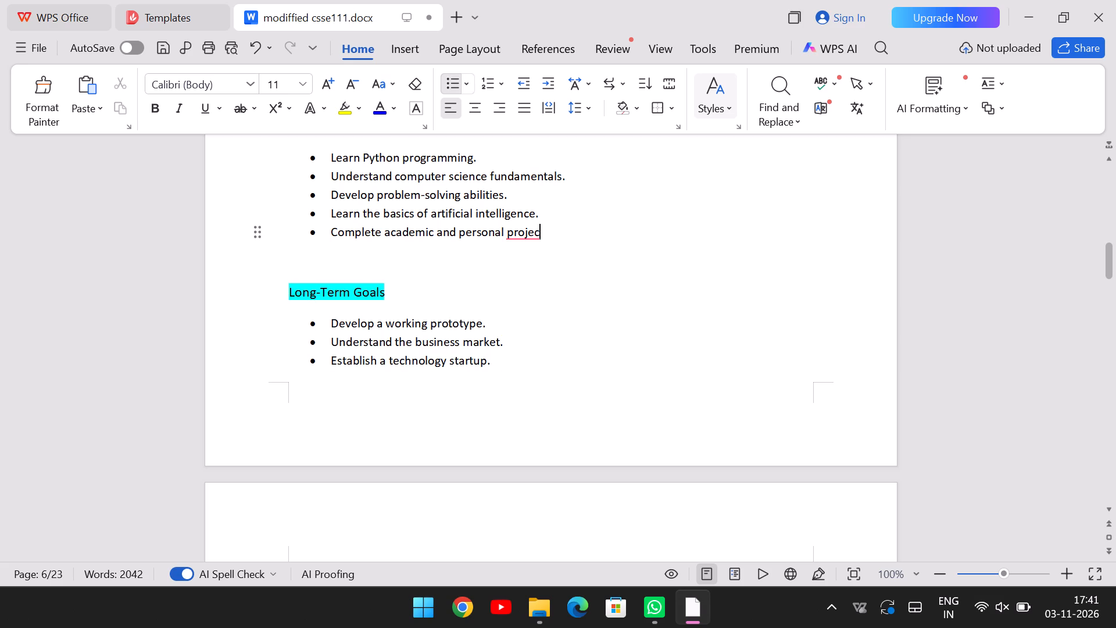
left_click(334, 267)
key("BackSpace")
key("ctrl+alt+F14")
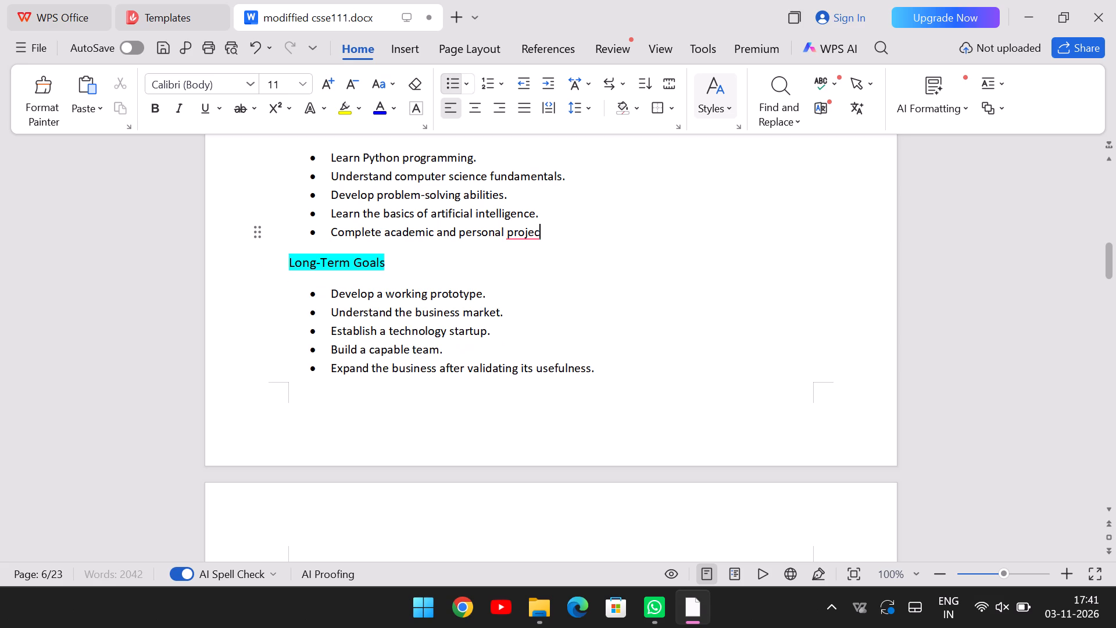
Remove the blank line above the Expected Challenges heading, keeping the word "usefulness" at the end of the preceding bullet.
scroll(334, 267, "down", 7)
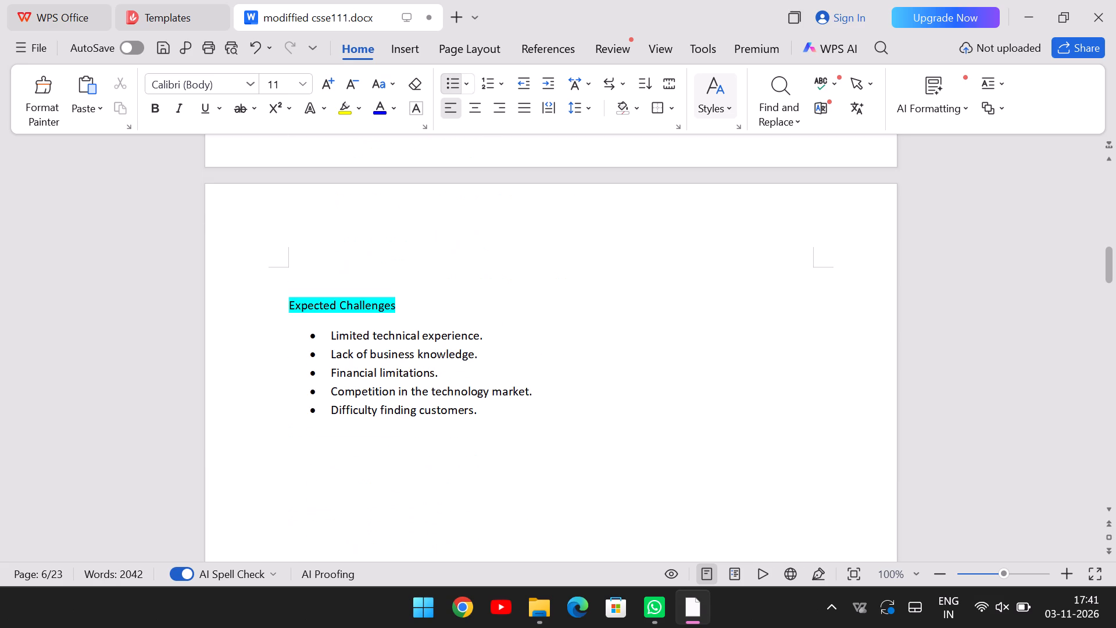
left_click(335, 206)
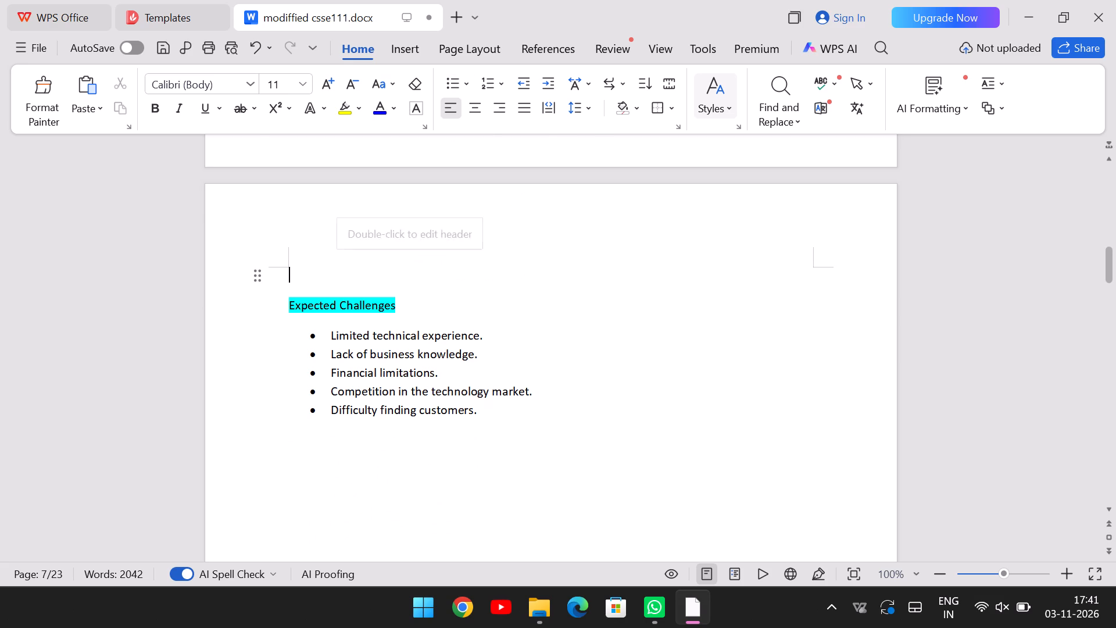
key("BackSpace")
key("BackSpace")
key("BackSpace")
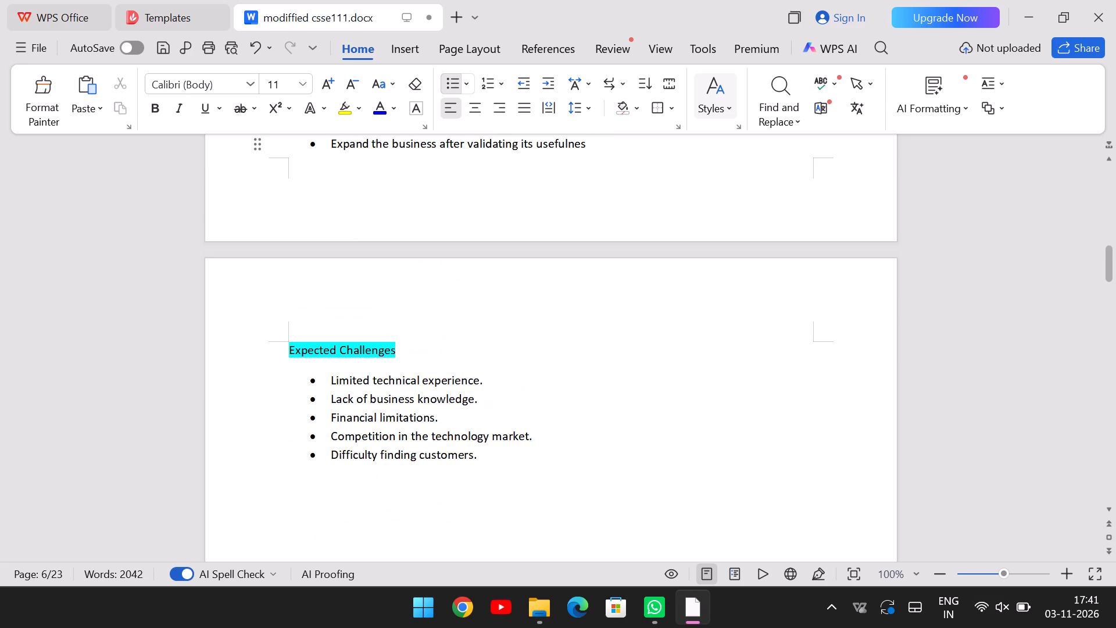
key("s")
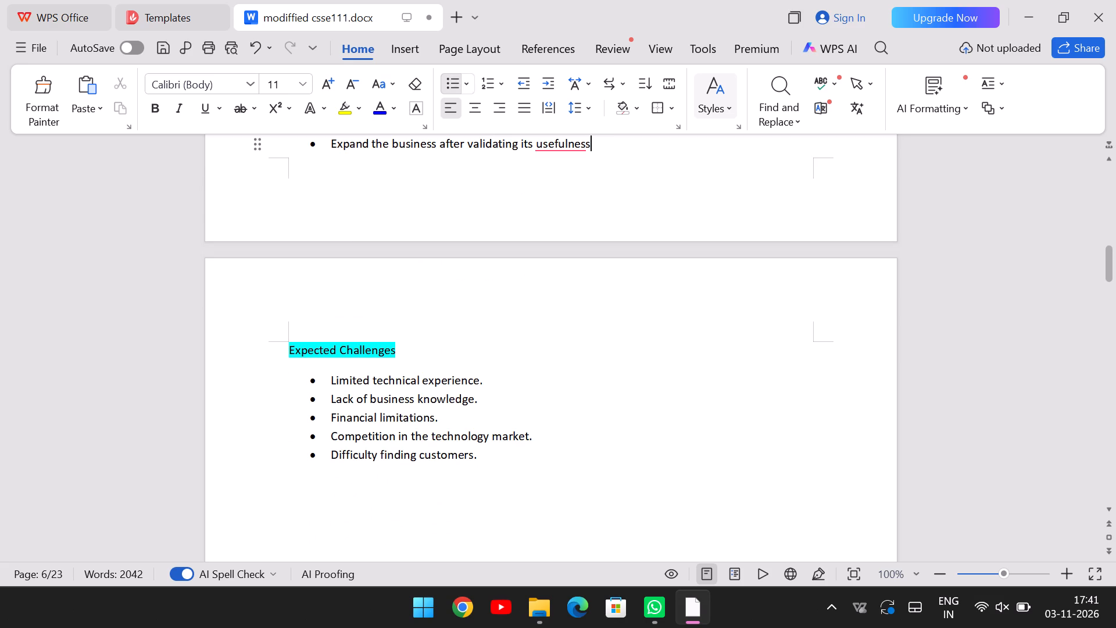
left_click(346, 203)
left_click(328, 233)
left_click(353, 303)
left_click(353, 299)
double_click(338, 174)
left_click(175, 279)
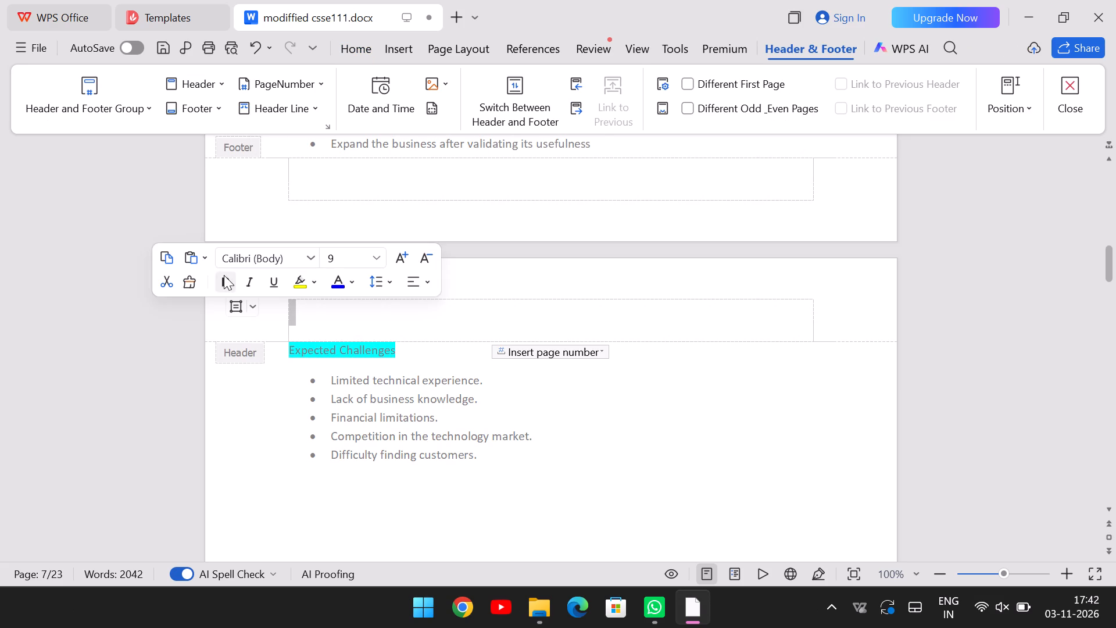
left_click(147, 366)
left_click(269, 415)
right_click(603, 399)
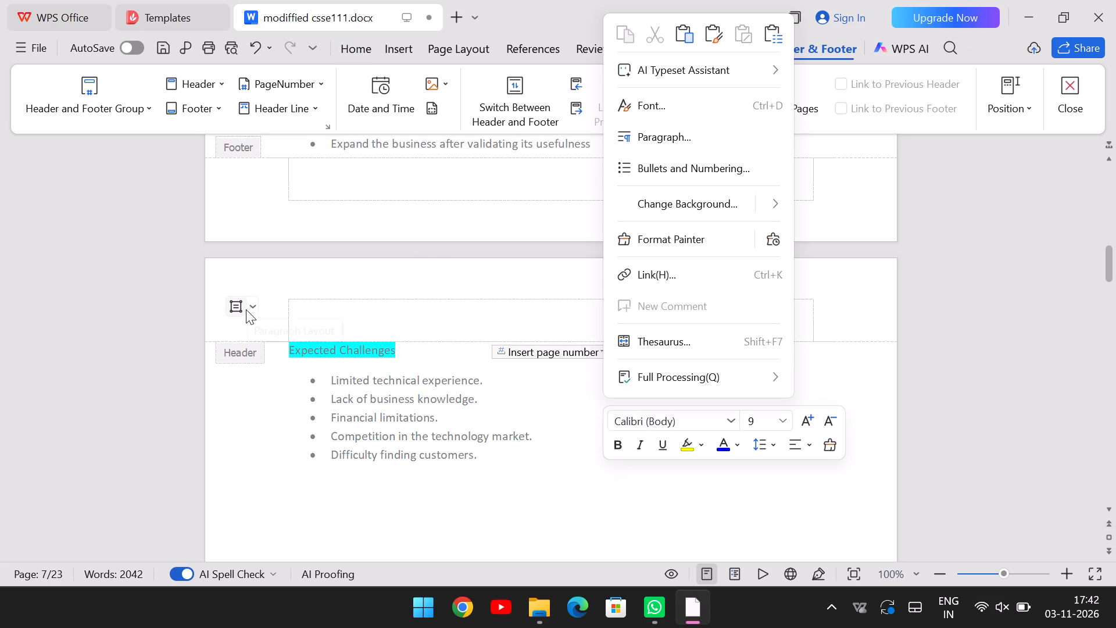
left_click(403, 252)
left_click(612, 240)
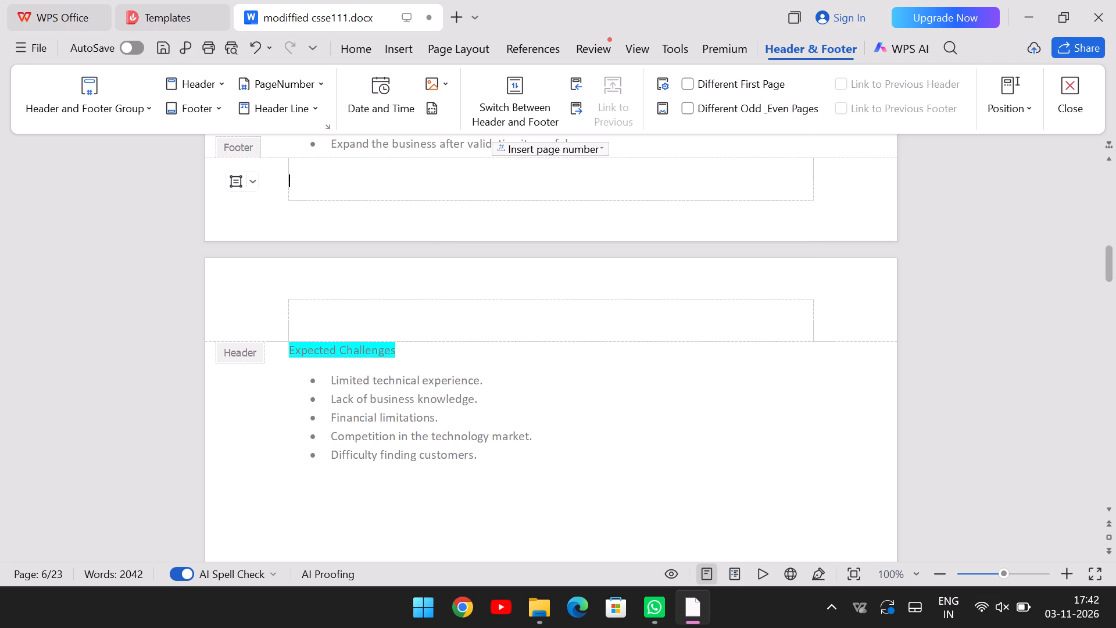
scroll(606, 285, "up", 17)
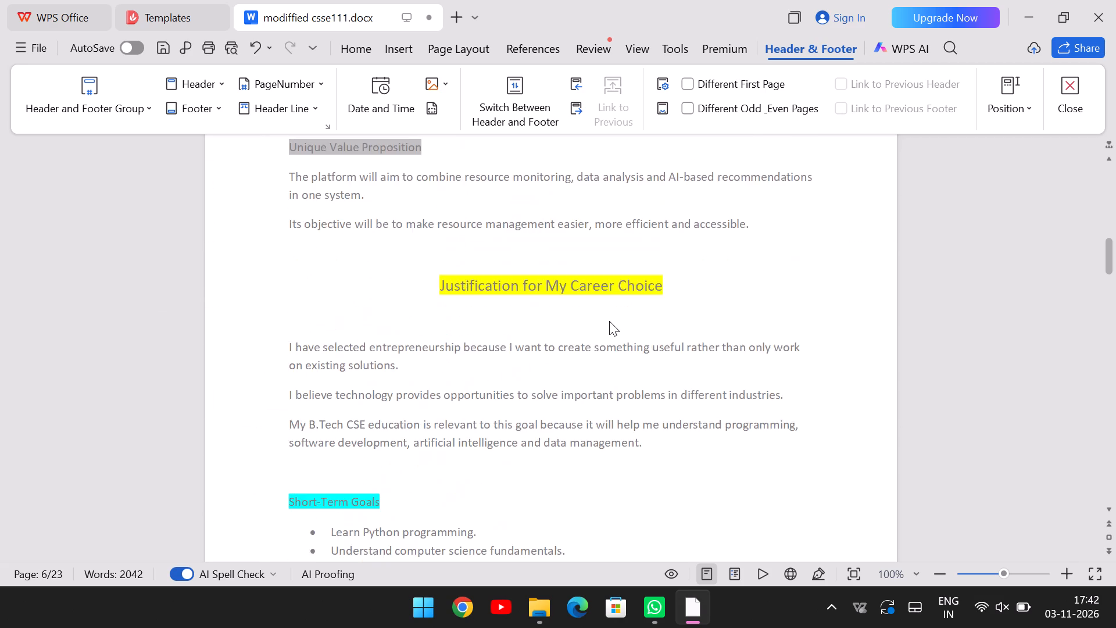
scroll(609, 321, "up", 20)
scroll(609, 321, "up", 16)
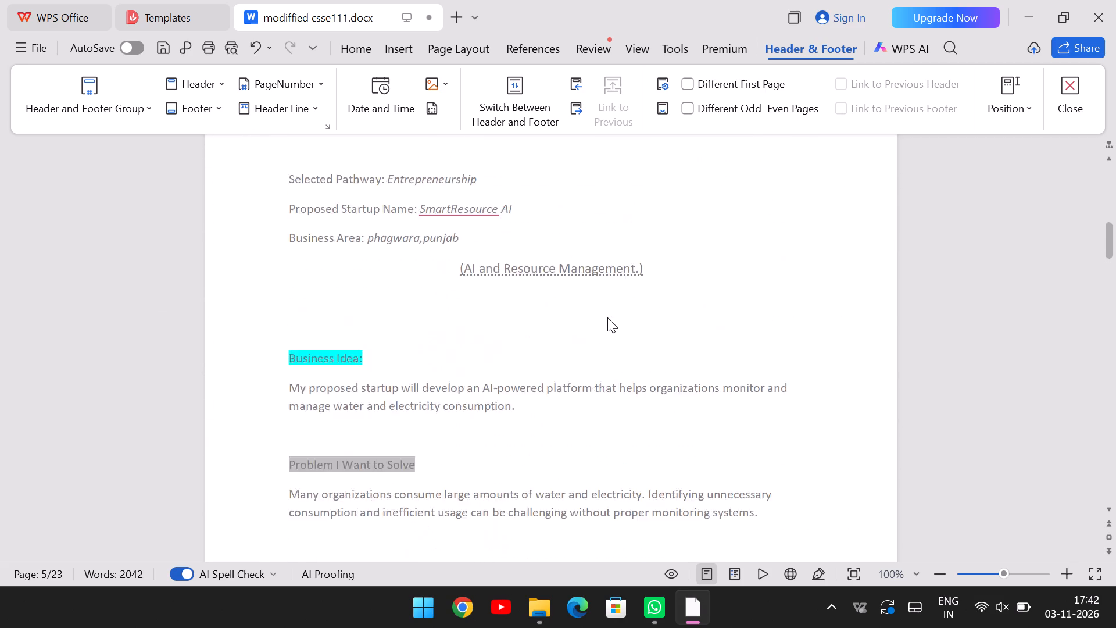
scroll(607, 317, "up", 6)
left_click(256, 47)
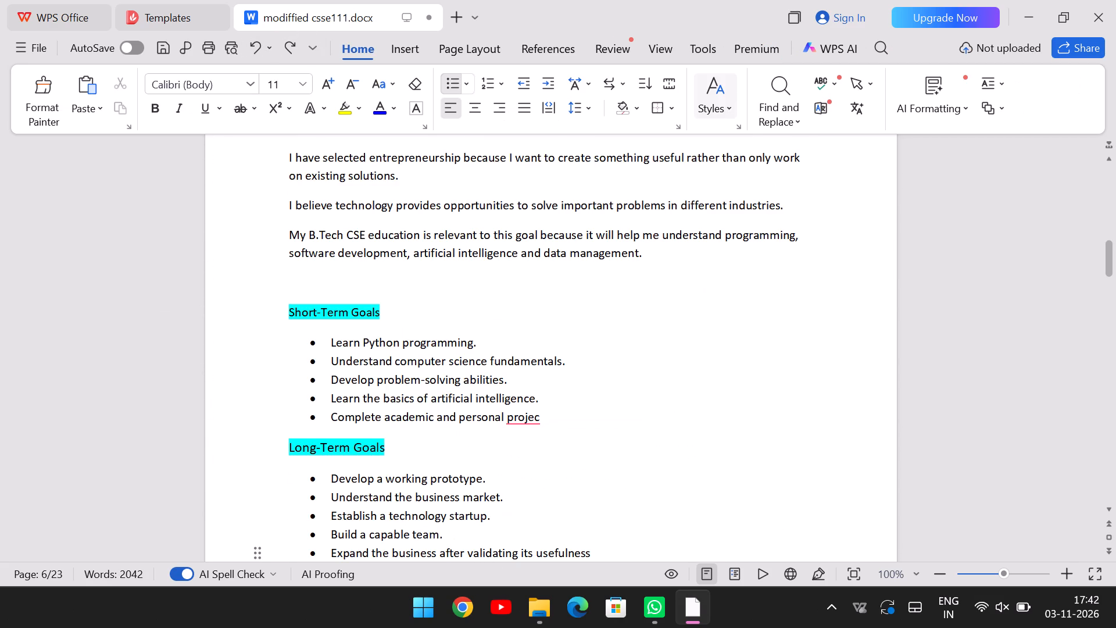
Look back through the report from the career goals and Proposed Solution sections to the Contents page.
scroll(418, 230, "up", 20)
scroll(418, 230, "up", 14)
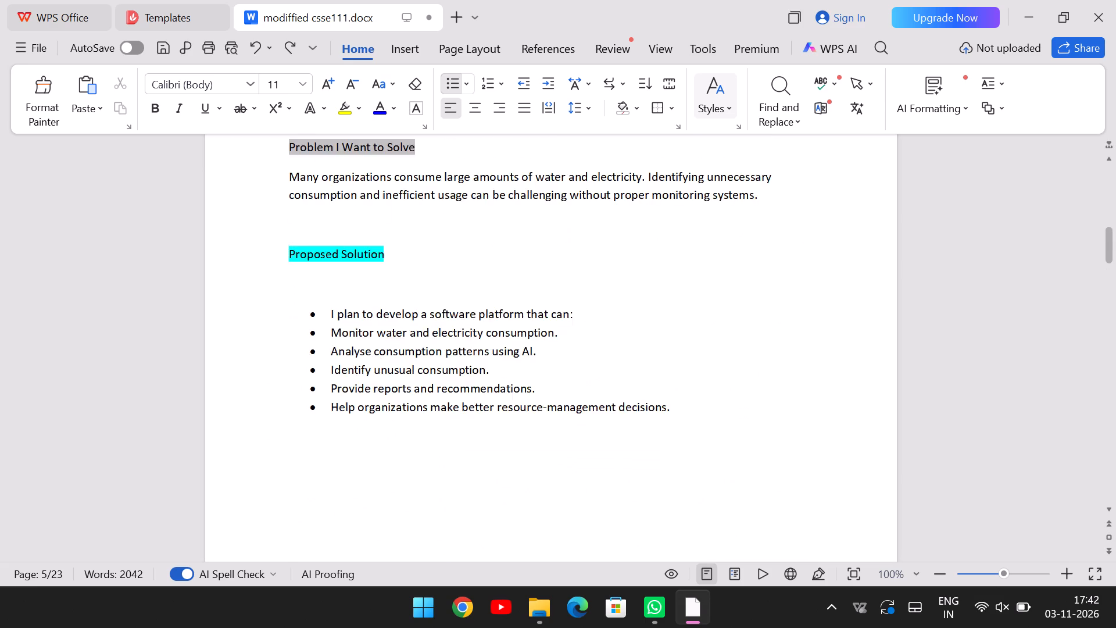
scroll(448, 283, "up", 19)
scroll(446, 275, "up", 8)
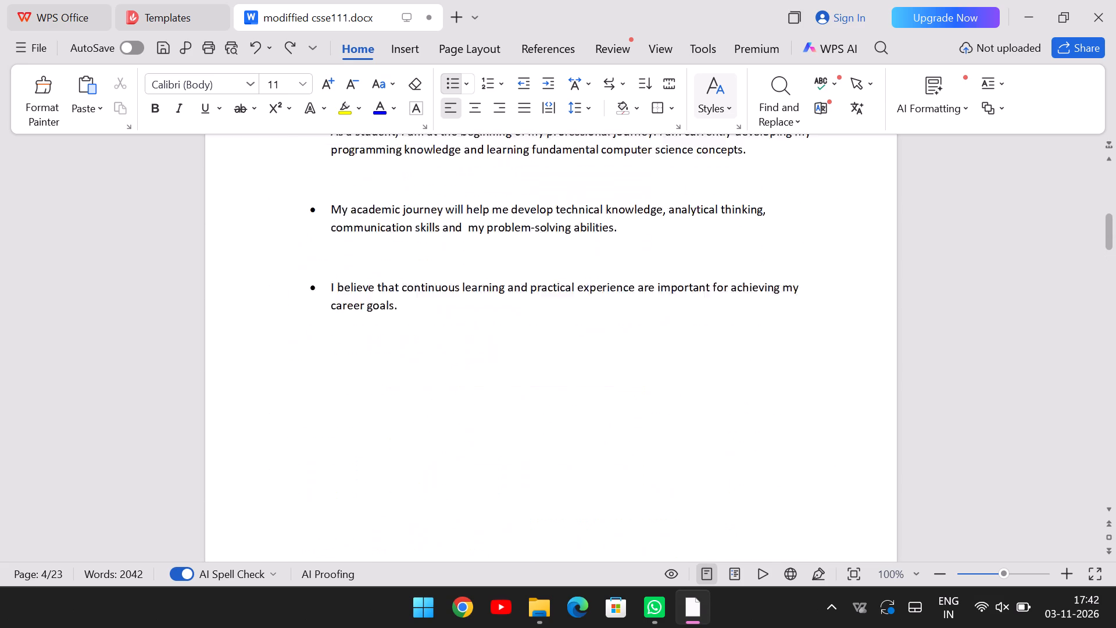
scroll(444, 269, "up", 19)
scroll(444, 269, "down", 1)
scroll(444, 269, "up", 9)
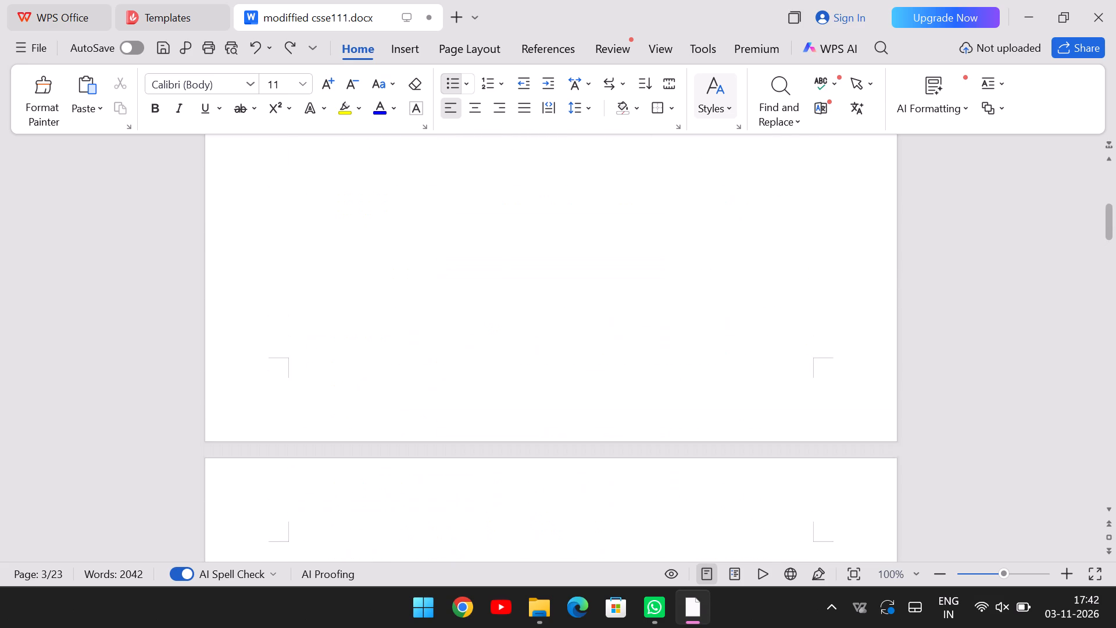
scroll(444, 269, "up", 18)
scroll(444, 269, "up", 5)
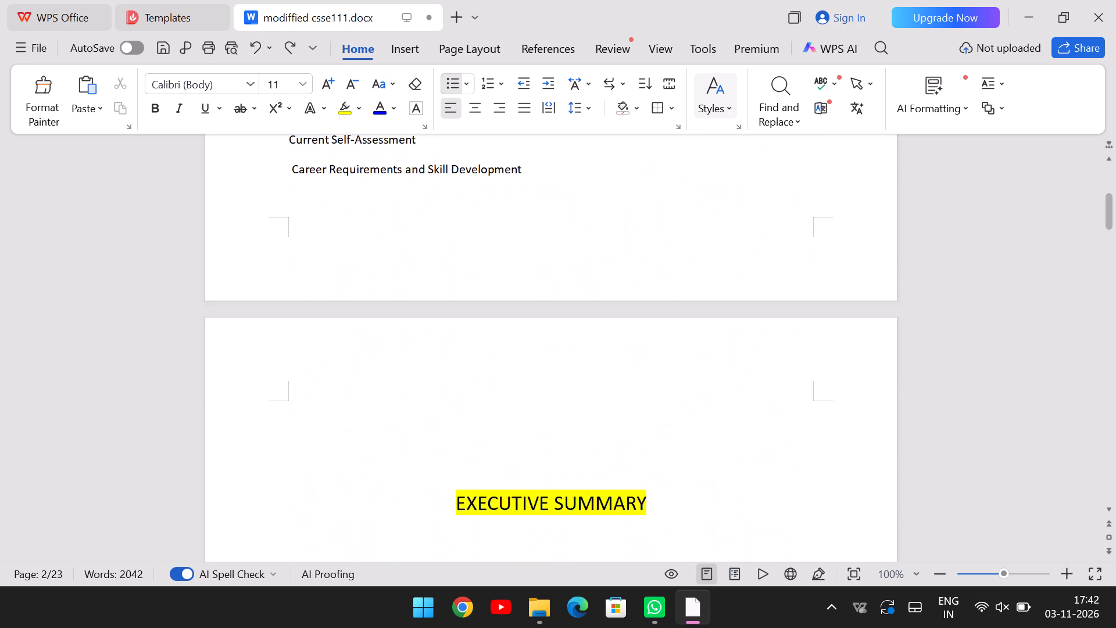
scroll(444, 269, "up", 20)
scroll(444, 269, "up", 2)
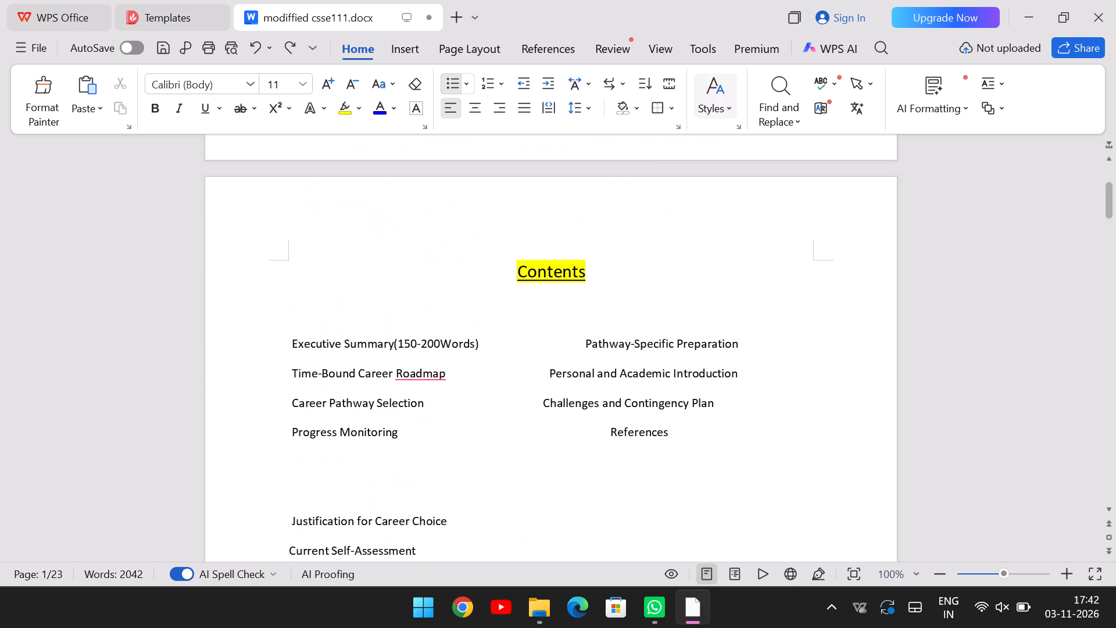
scroll(444, 269, "down", 2)
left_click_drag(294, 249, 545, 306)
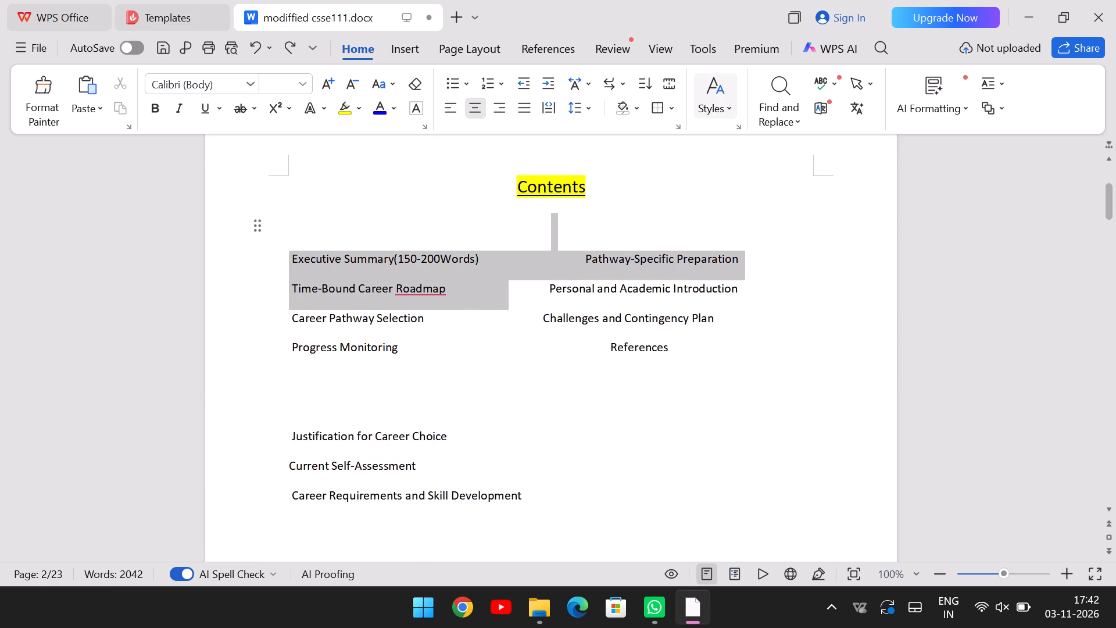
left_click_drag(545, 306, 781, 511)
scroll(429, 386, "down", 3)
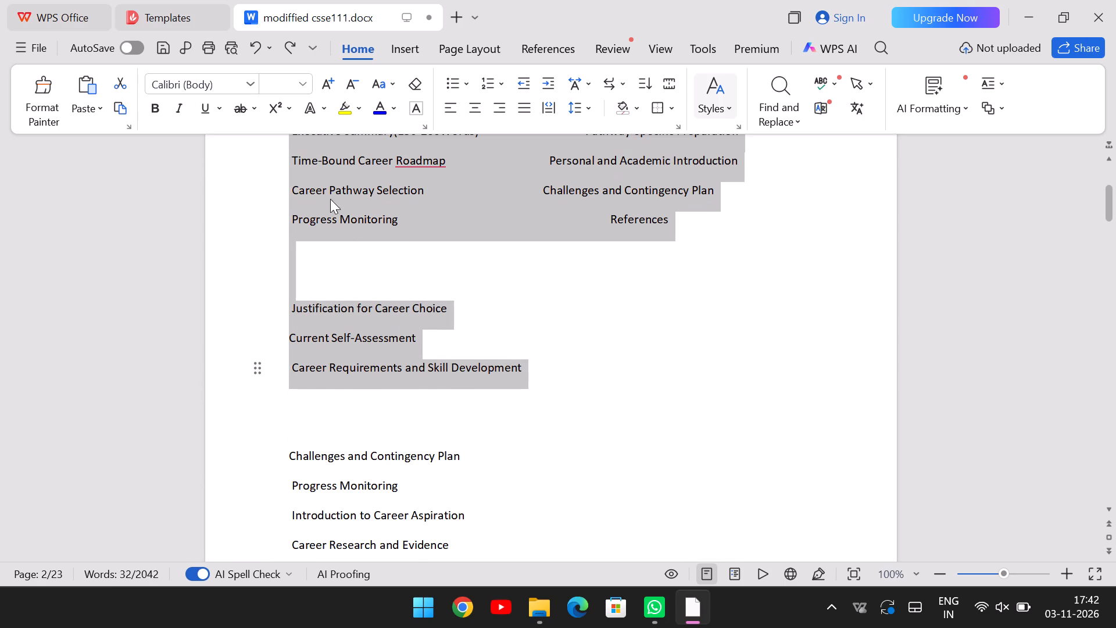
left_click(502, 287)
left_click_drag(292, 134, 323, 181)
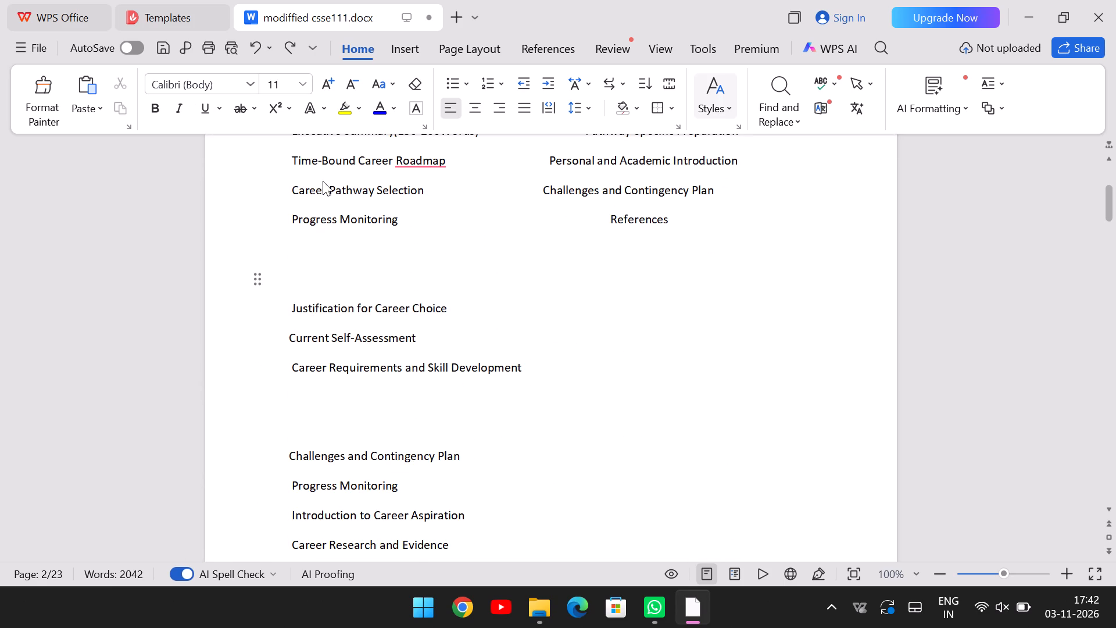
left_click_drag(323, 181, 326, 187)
Delete all the entries listed under the Contents heading, from Executive Summary through the last Career Requirements and Skill Development.
scroll(408, 278, "up", 2)
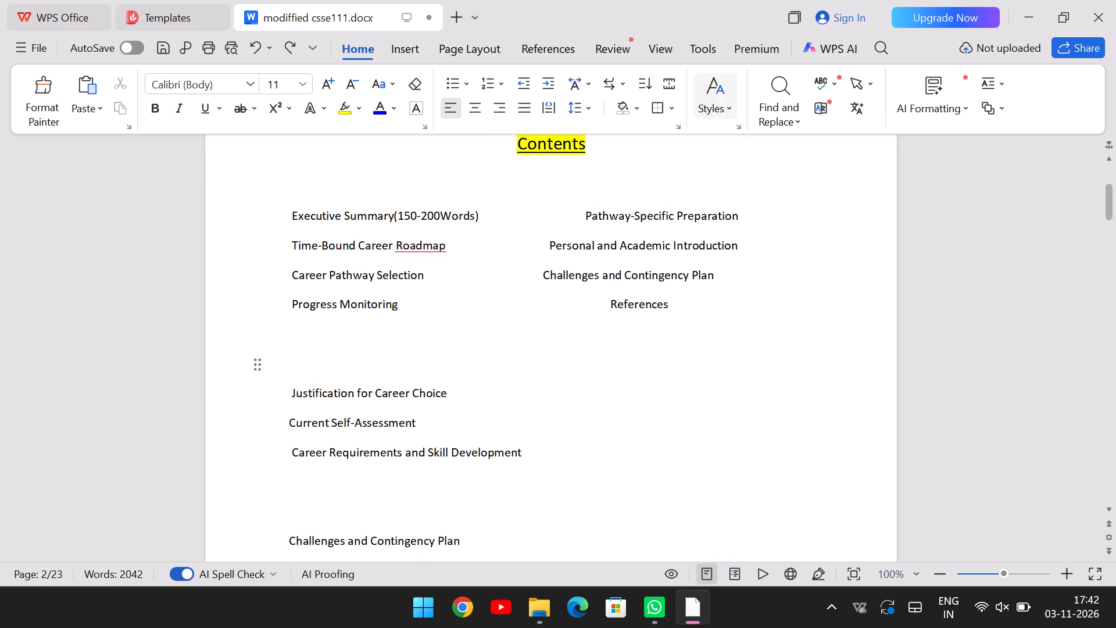
left_click_drag(288, 213, 543, 557)
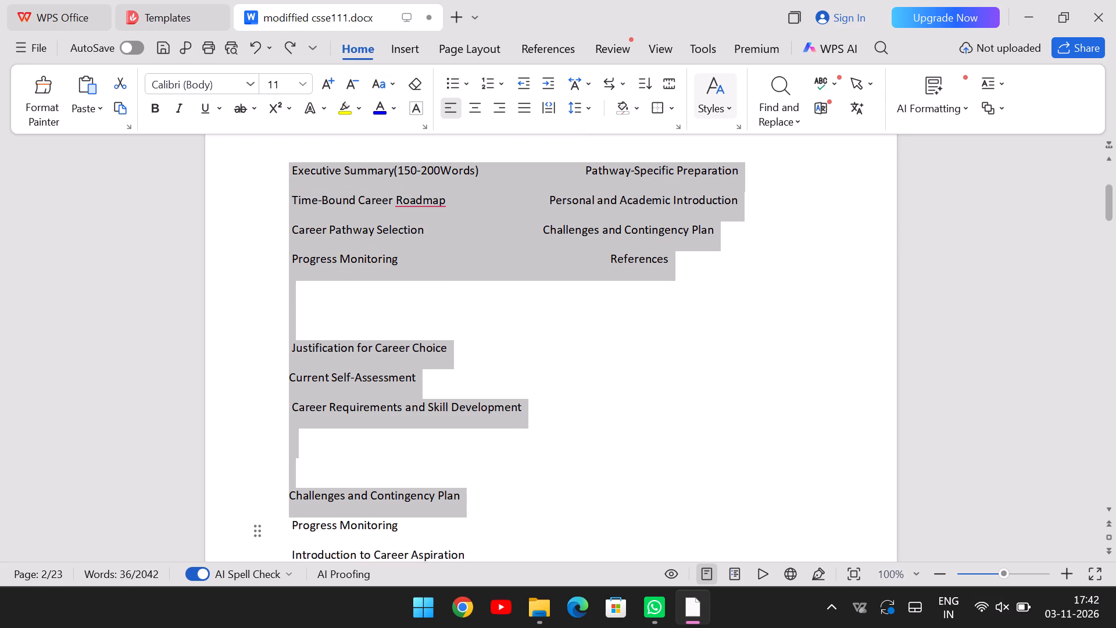
left_click_drag(543, 557, 517, 558)
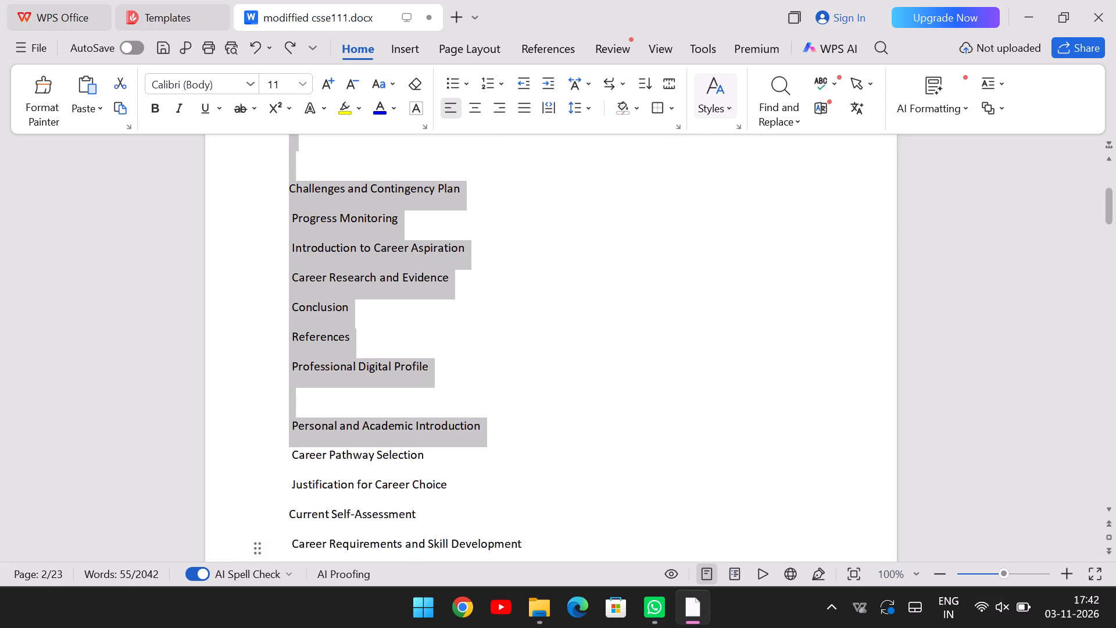
left_click_drag(517, 558, 514, 452)
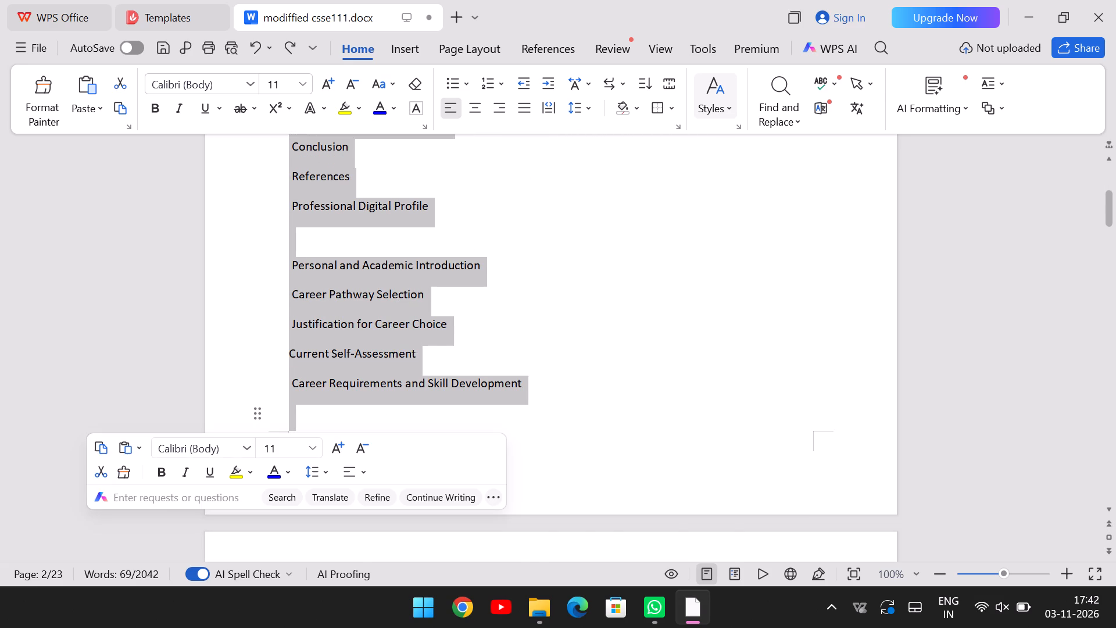
key("BackSpace")
Insert blank lines below the Contents heading until the EXECUTIVE SUMMARY heading starts at the top of the following page.
scroll(514, 455, "up", 5)
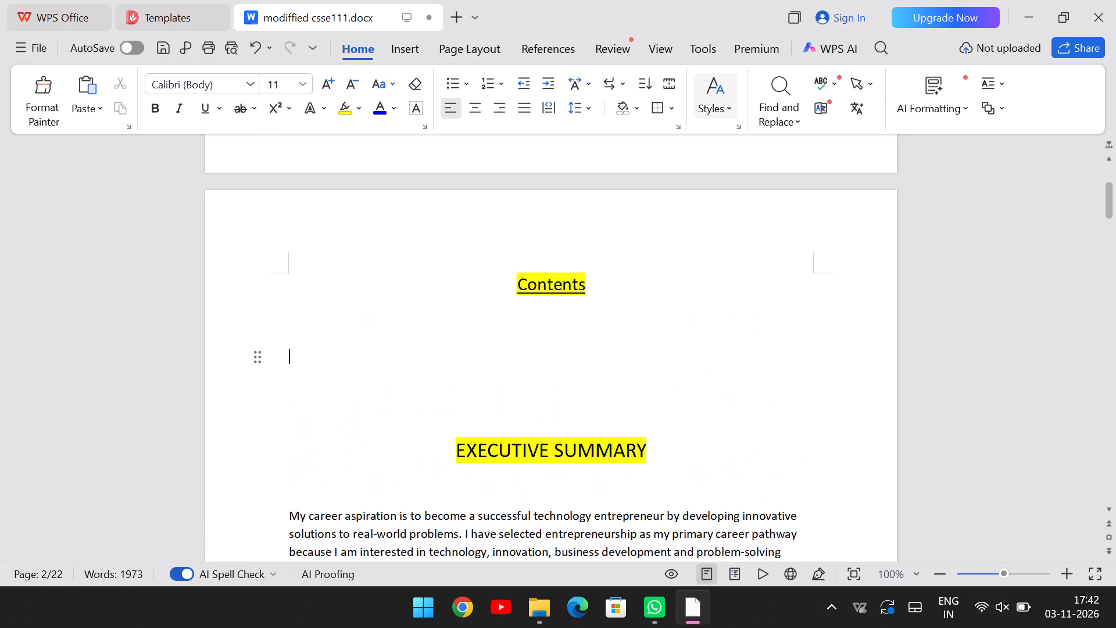
scroll(514, 455, "up", 4)
scroll(514, 455, "down", 4)
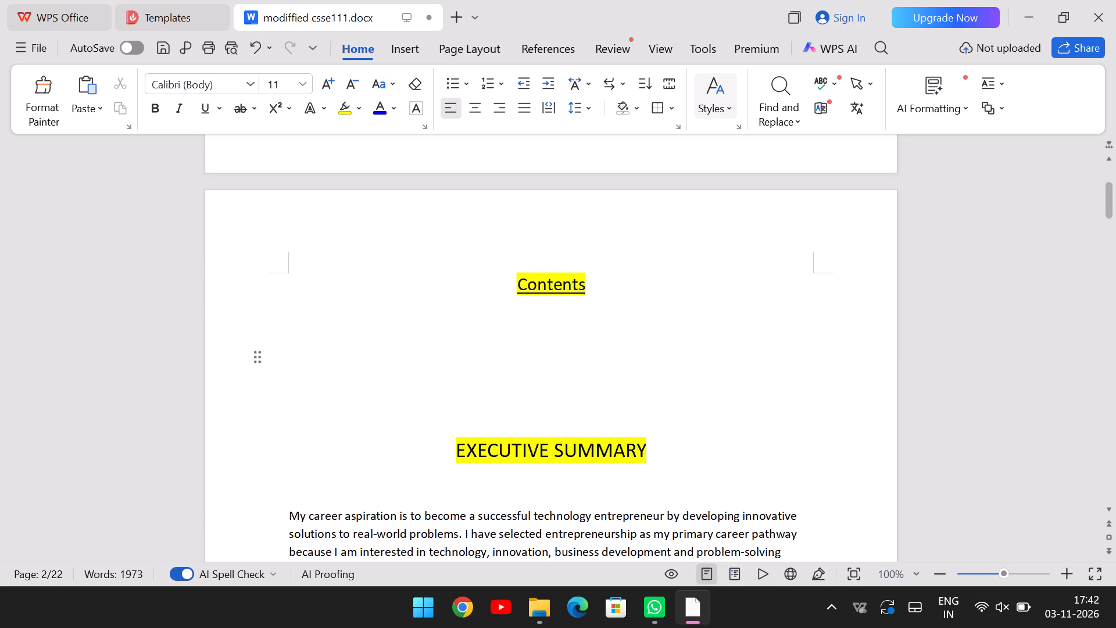
left_click(341, 329)
left_click(298, 354)
key("Return")
key("Return")
key("Return")
key("Return")
key("Return")
key("Return")
key("Return")
key("Return")
key("Return")
key("Return")
key("Return")
key("Return")
key("Return")
key("Return")
key("Return")
key("Return")
key("Return")
key("Return")
key("Return")
key("Return")
key("Return")
key("Return")
key("Return")
key("Return")
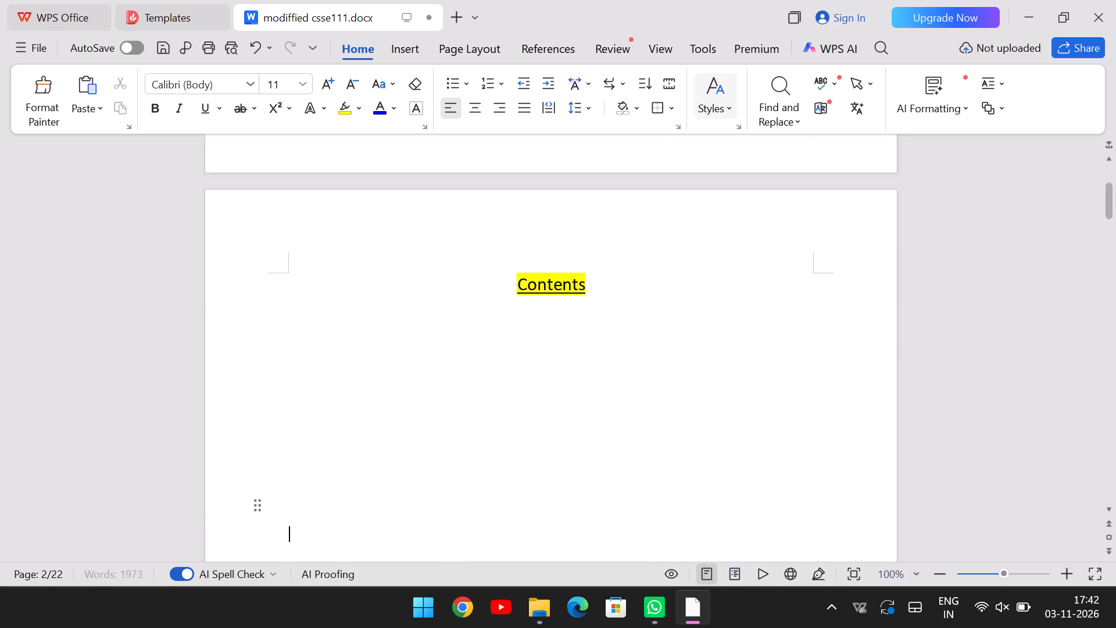
key("BackSpace")
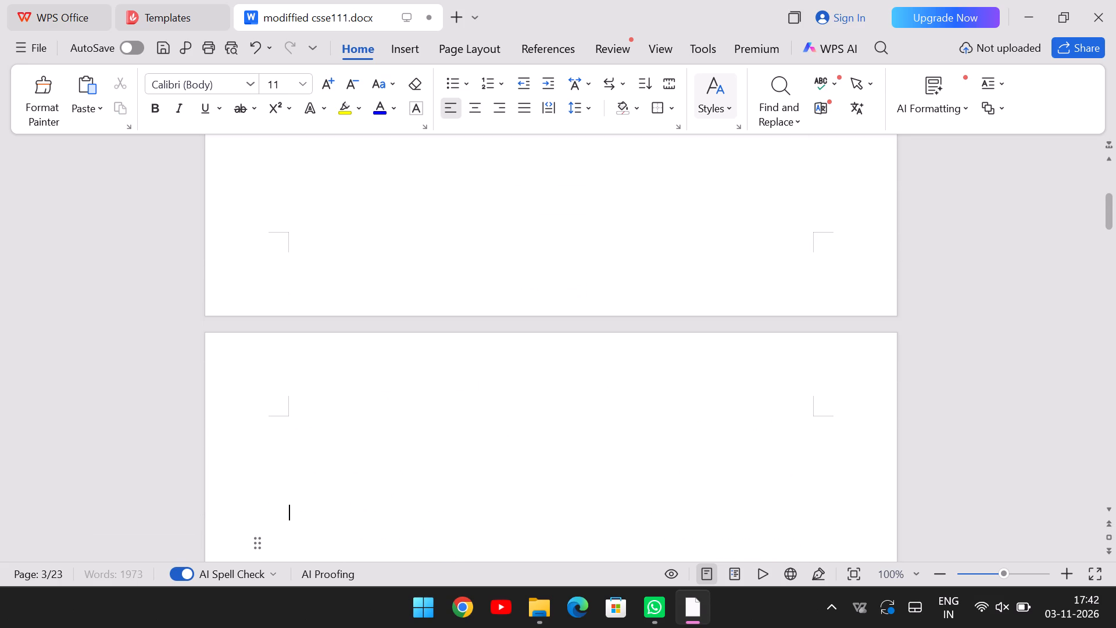
key("BackSpace")
key("BackSpace")
key("BackSpace")
key("BackSpace")
key("BackSpace")
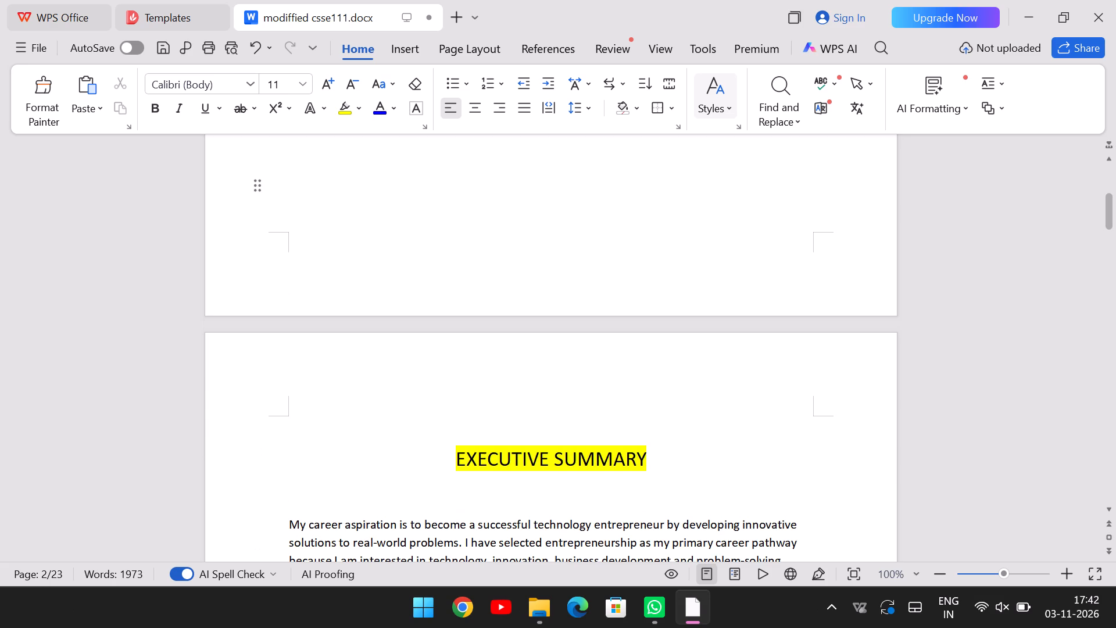
key("BackSpace")
key("BackSpace")
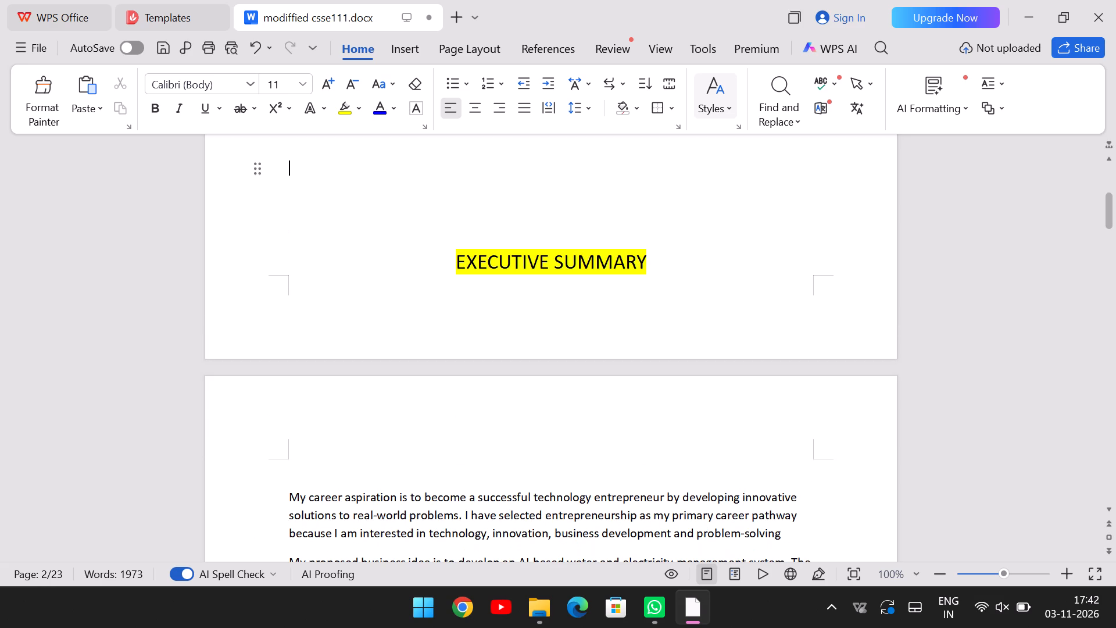
key("Return")
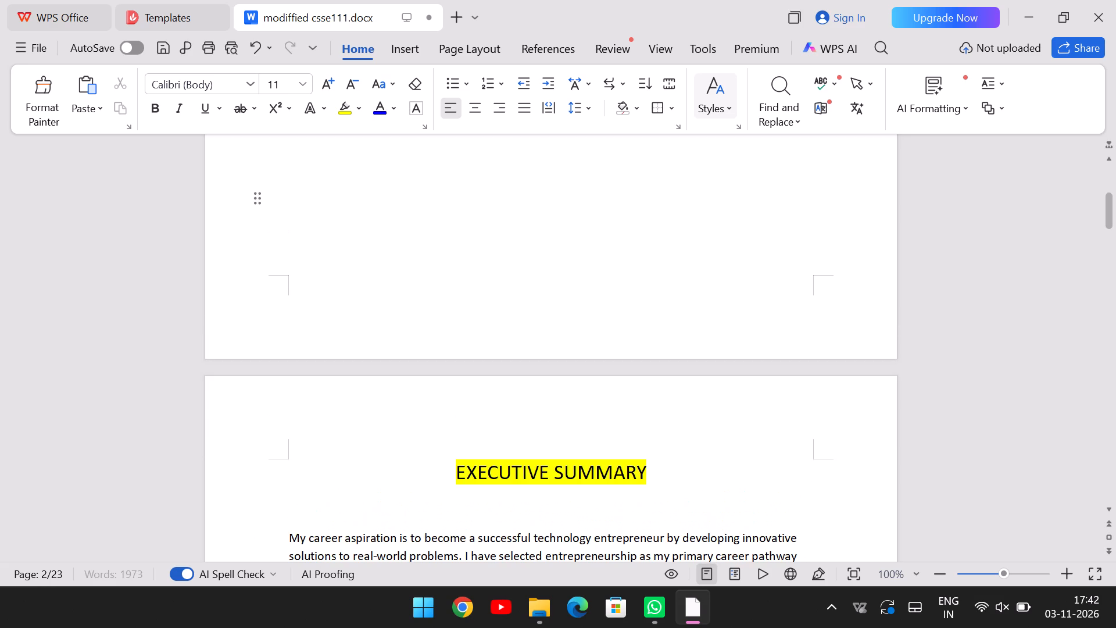
Look back over the emptied Contents page and the submission details on the cover page.
scroll(298, 353, "up", 19)
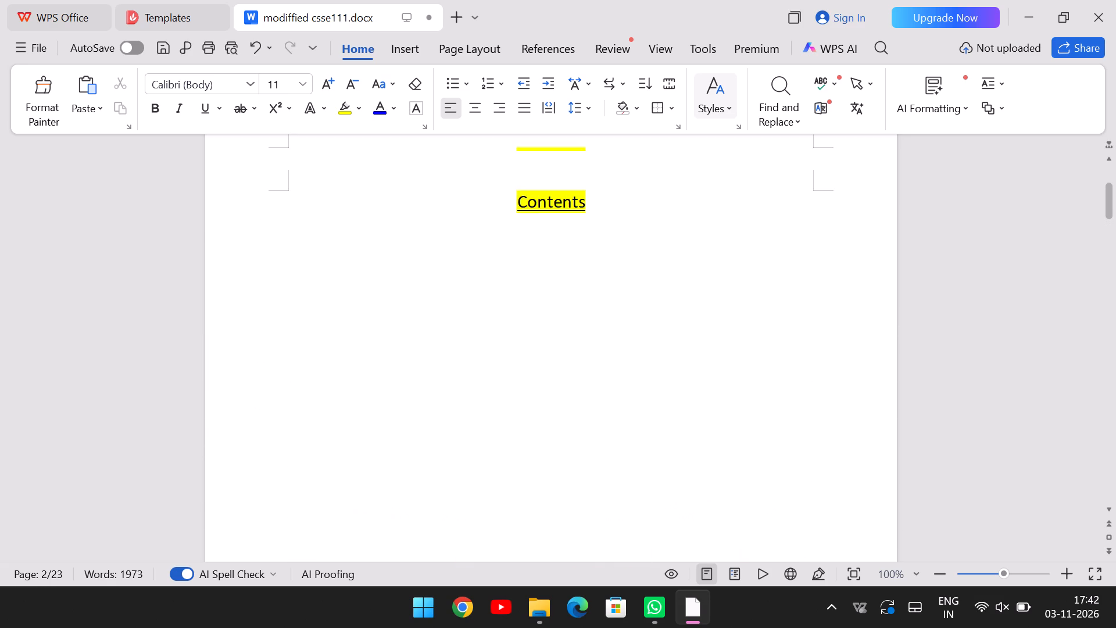
scroll(435, 323, "up", 6)
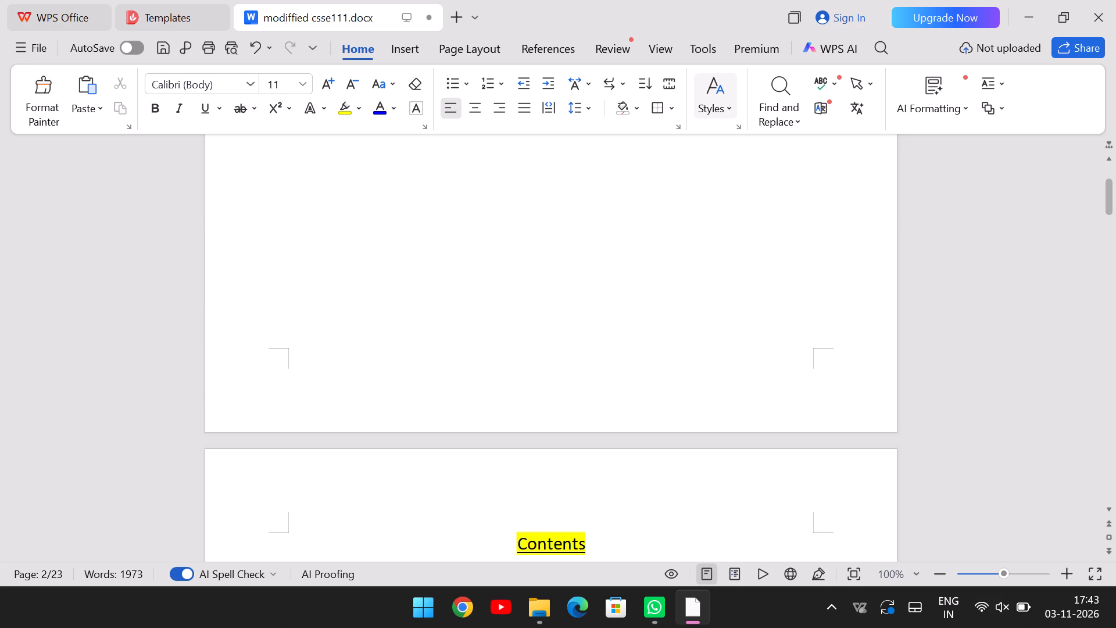
scroll(545, 348, "up", 4)
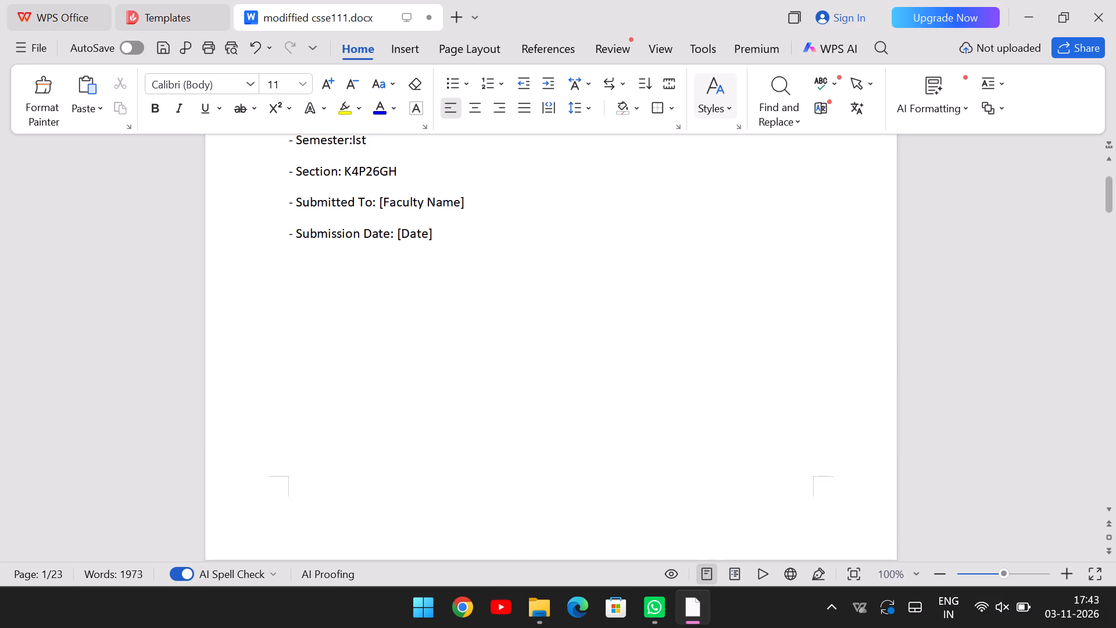
scroll(545, 348, "up", 5)
scroll(545, 347, "down", 19)
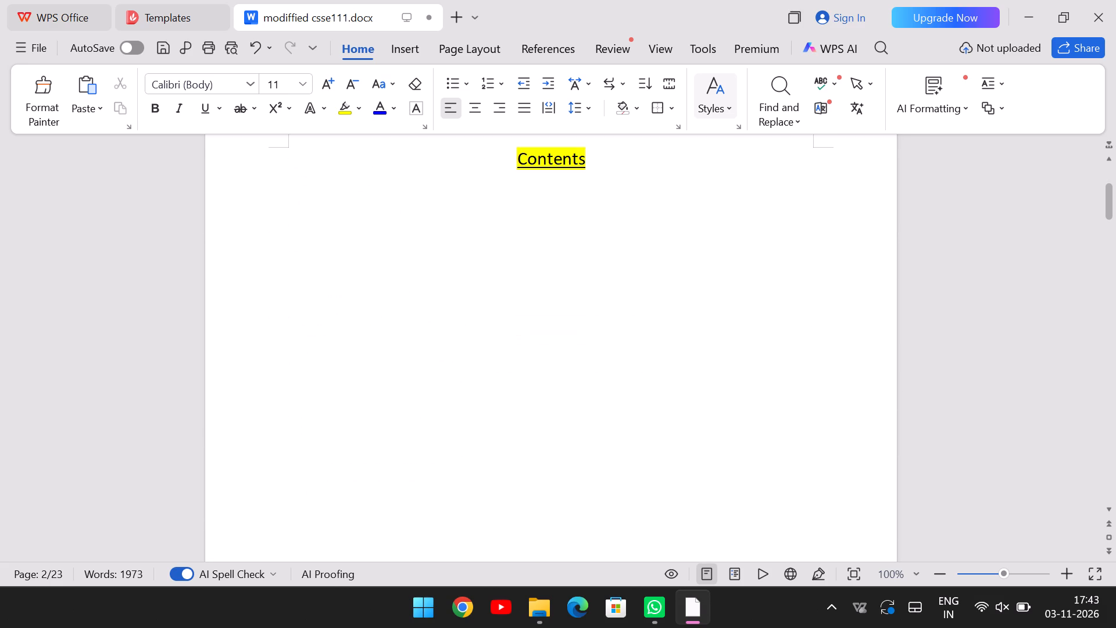
Open the editing options for the blank area below the Contents heading.
right_click(363, 234)
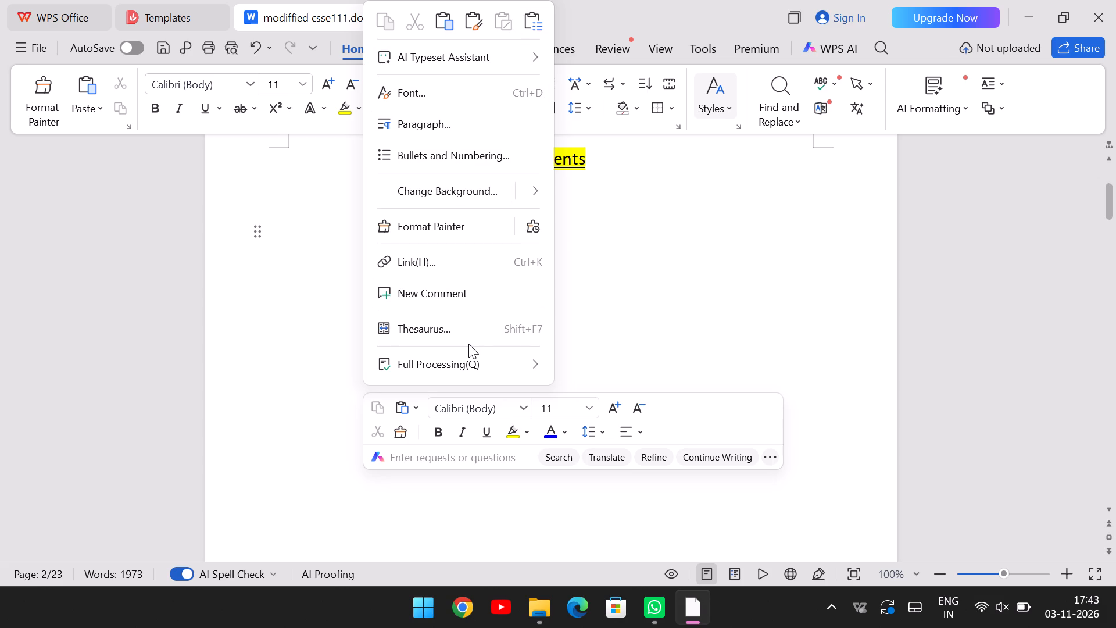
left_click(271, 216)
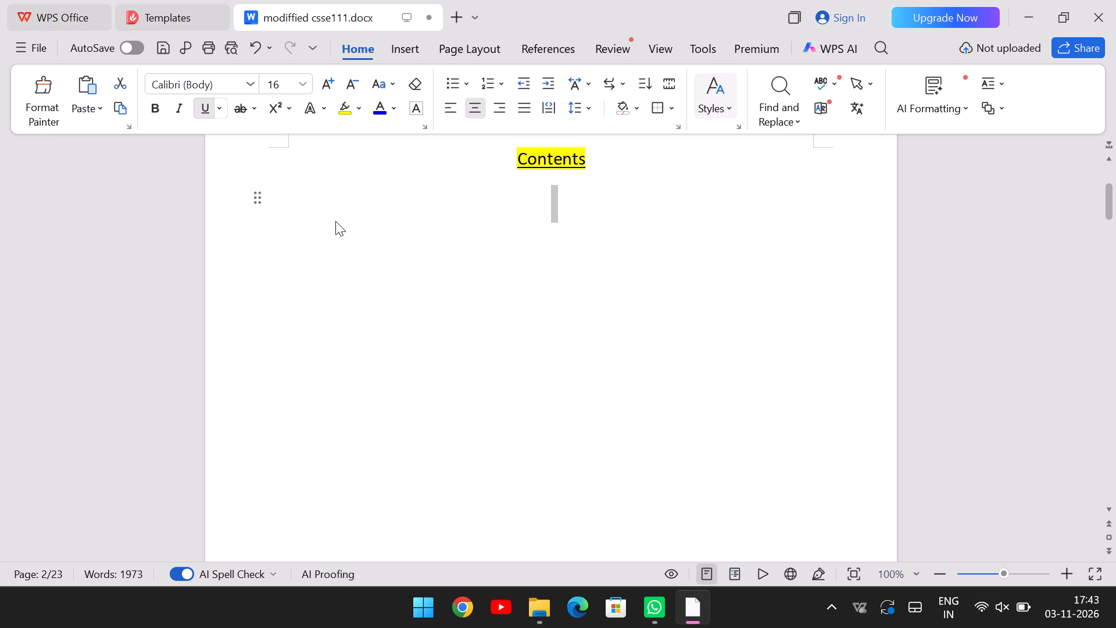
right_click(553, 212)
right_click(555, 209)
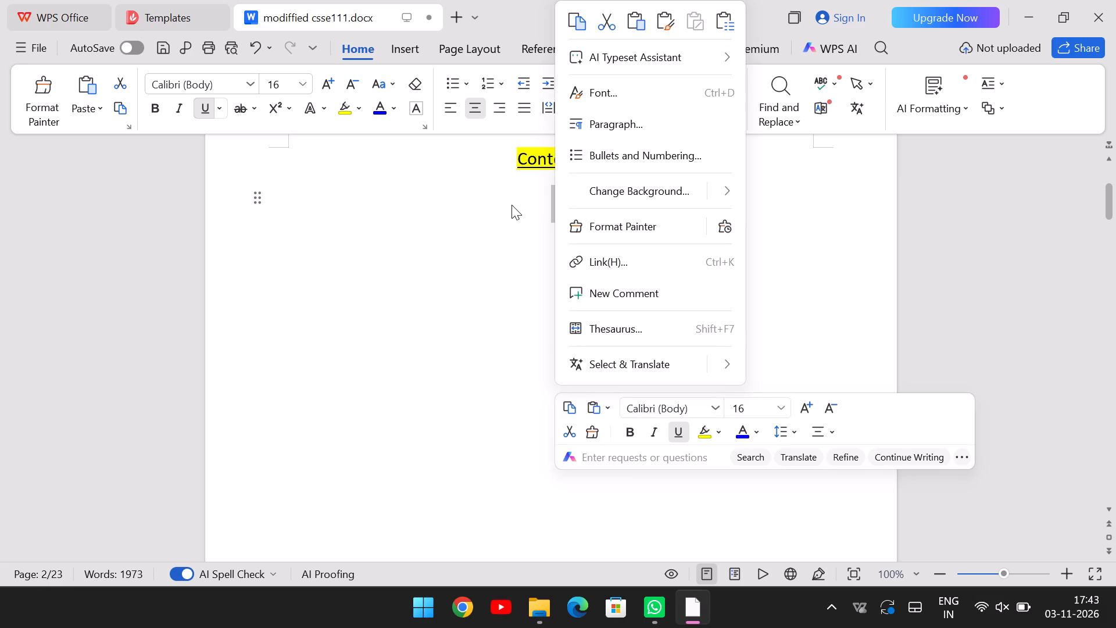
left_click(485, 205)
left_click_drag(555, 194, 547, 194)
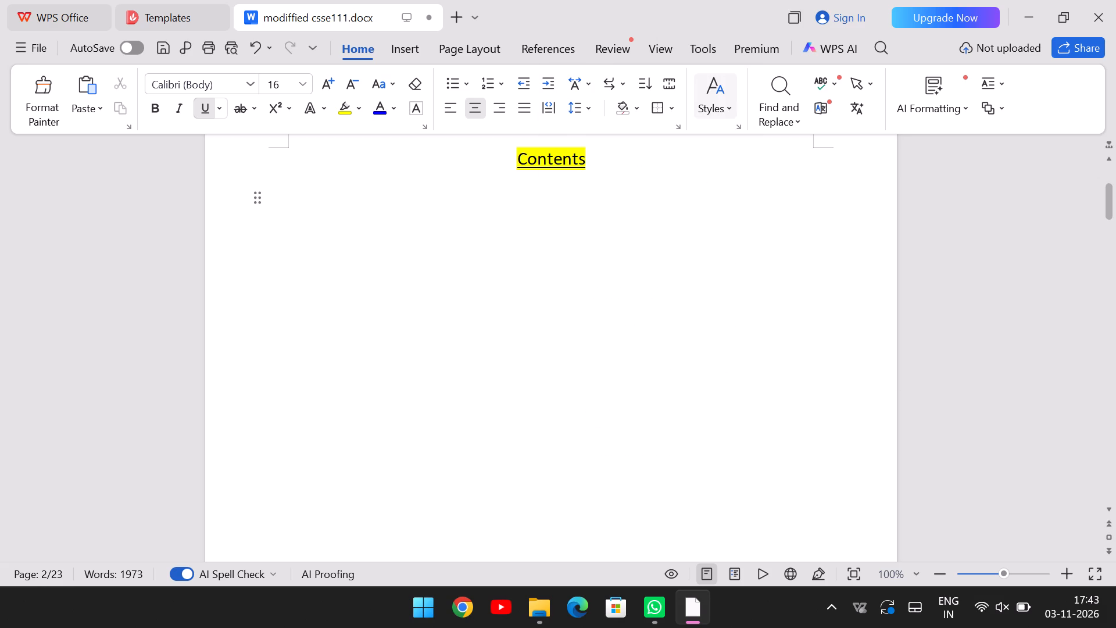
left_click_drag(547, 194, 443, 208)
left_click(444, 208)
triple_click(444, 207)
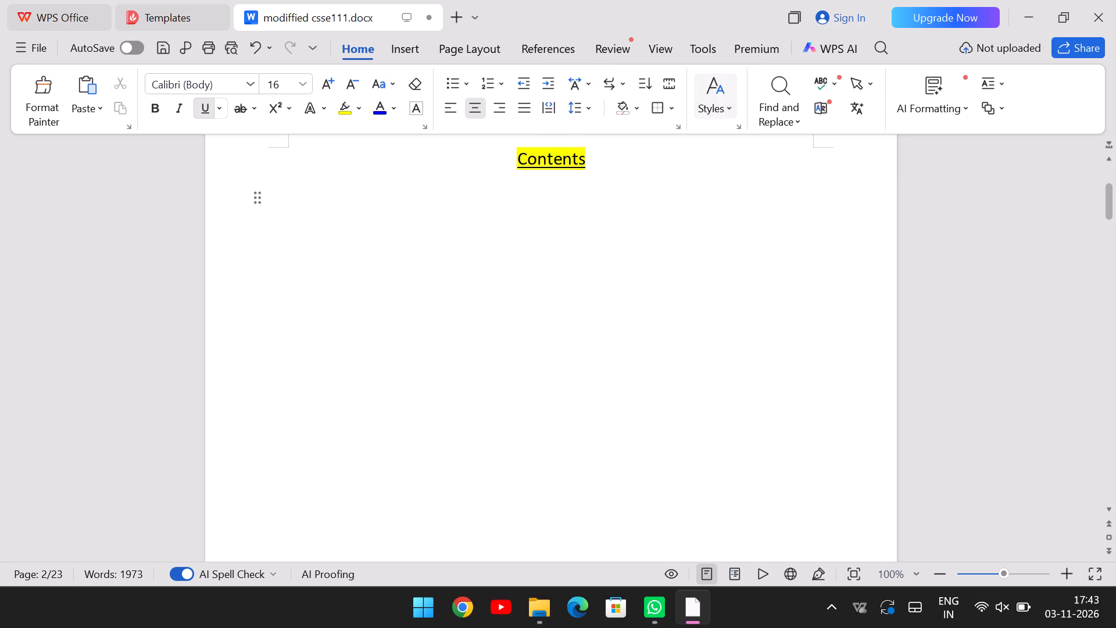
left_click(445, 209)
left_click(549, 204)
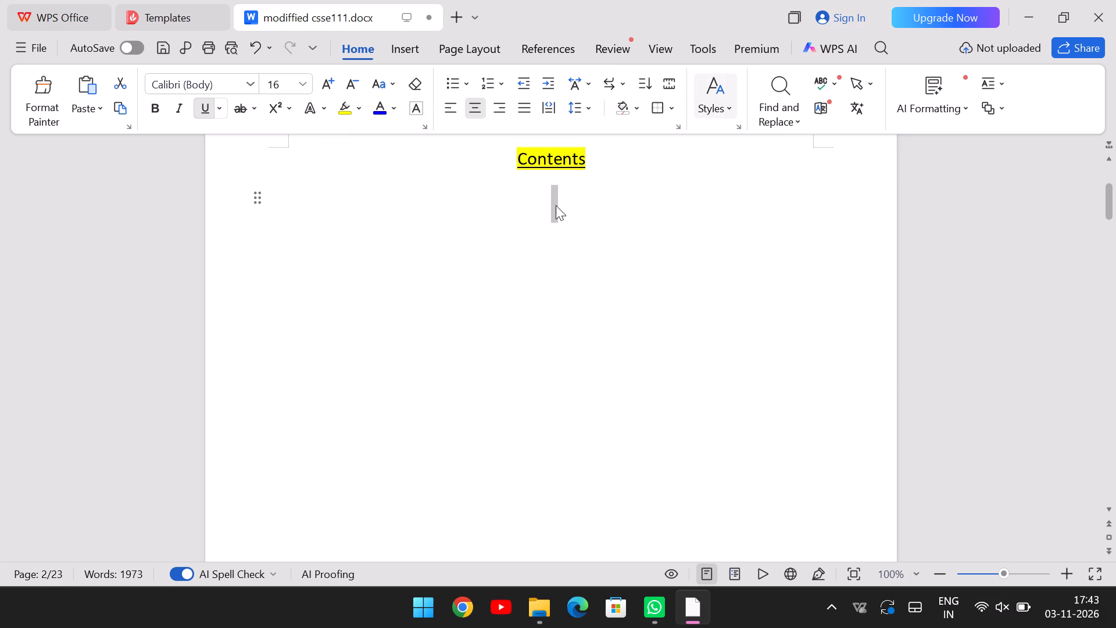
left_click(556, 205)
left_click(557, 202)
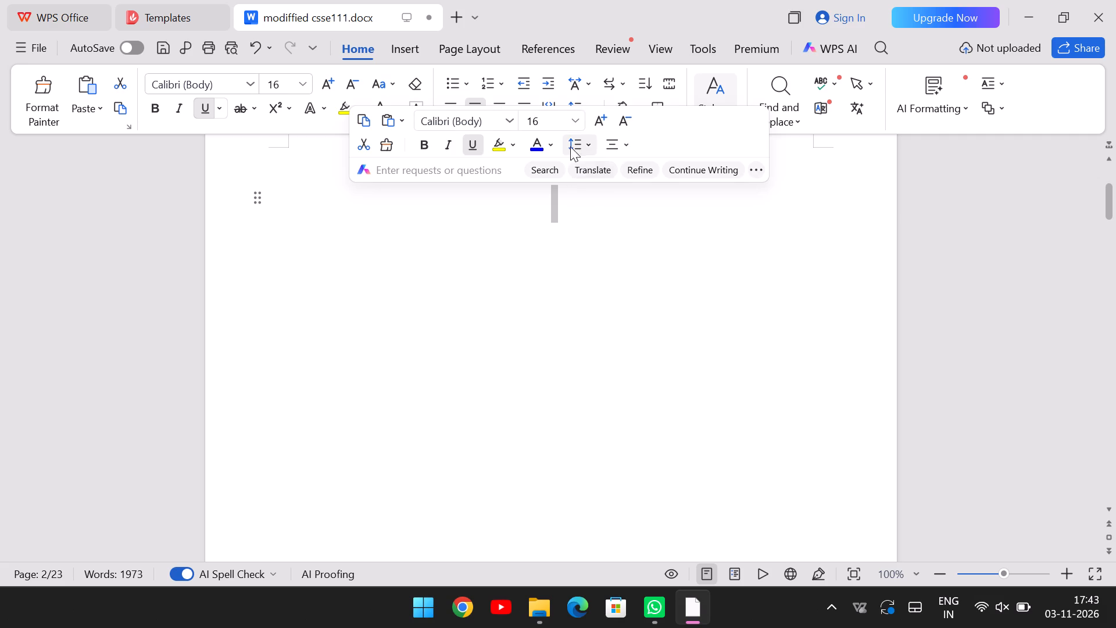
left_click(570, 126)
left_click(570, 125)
Place the text cursor on the first empty line directly below the Contents heading.
left_click(589, 205)
left_click(557, 204)
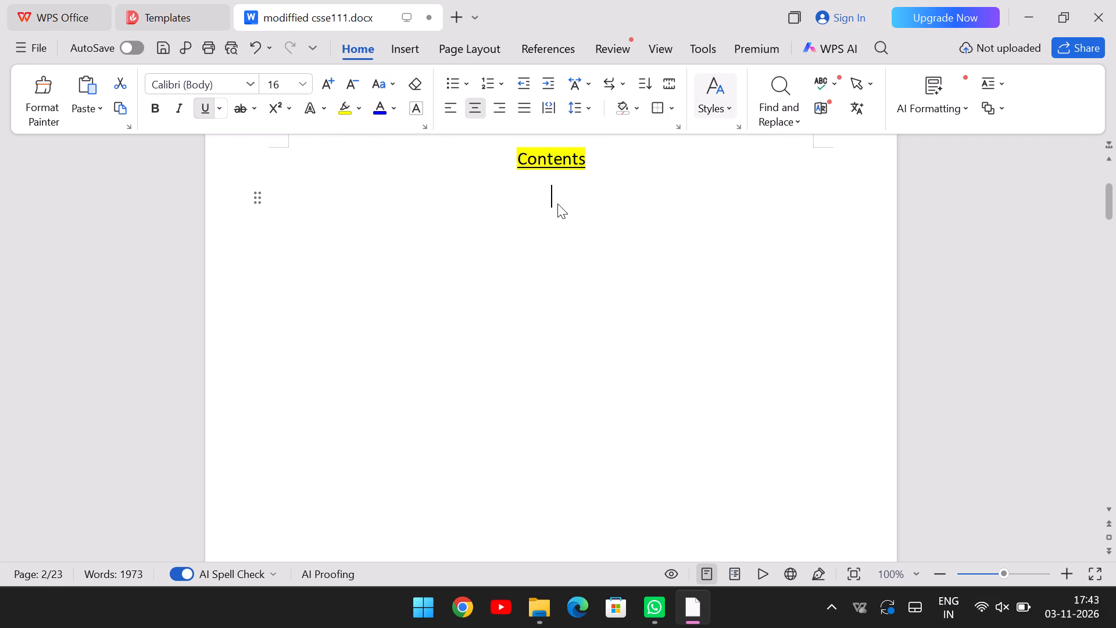
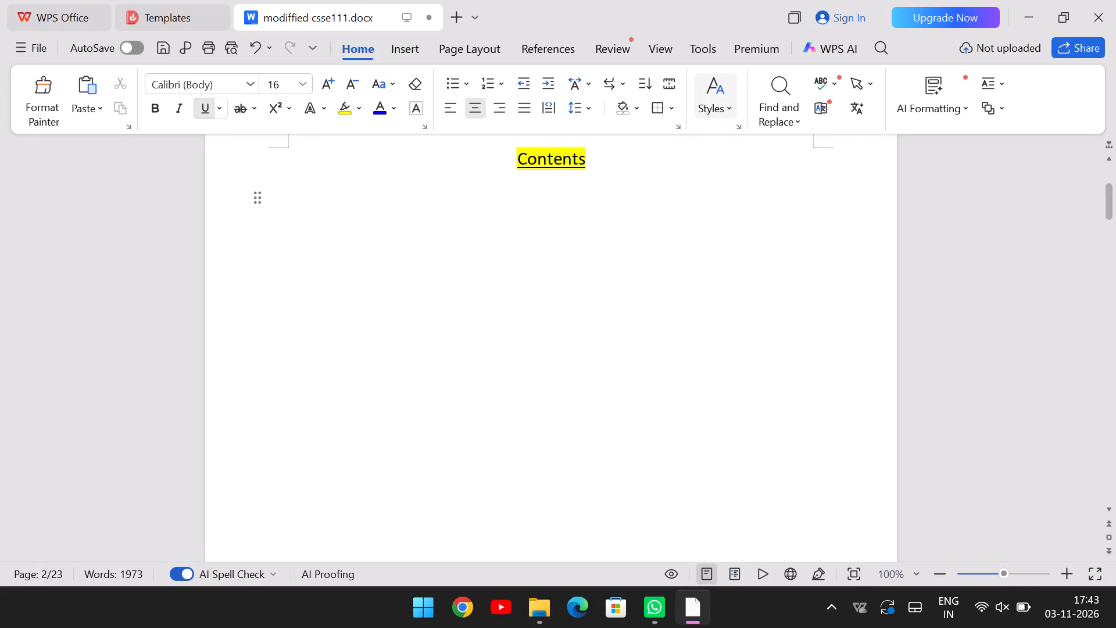
Remove the centring from the blank line below the Contents heading and paste the copied list, 1| Executive Summary through 15| Professional Digital Profile, there.
key("BackSpace")
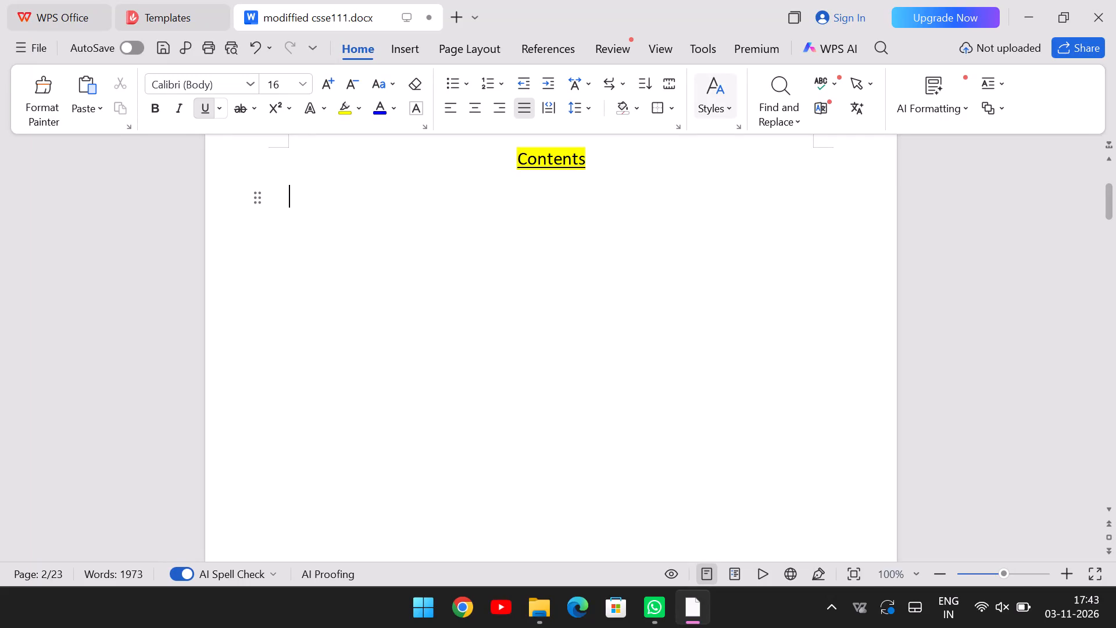
key("ctrl+v")
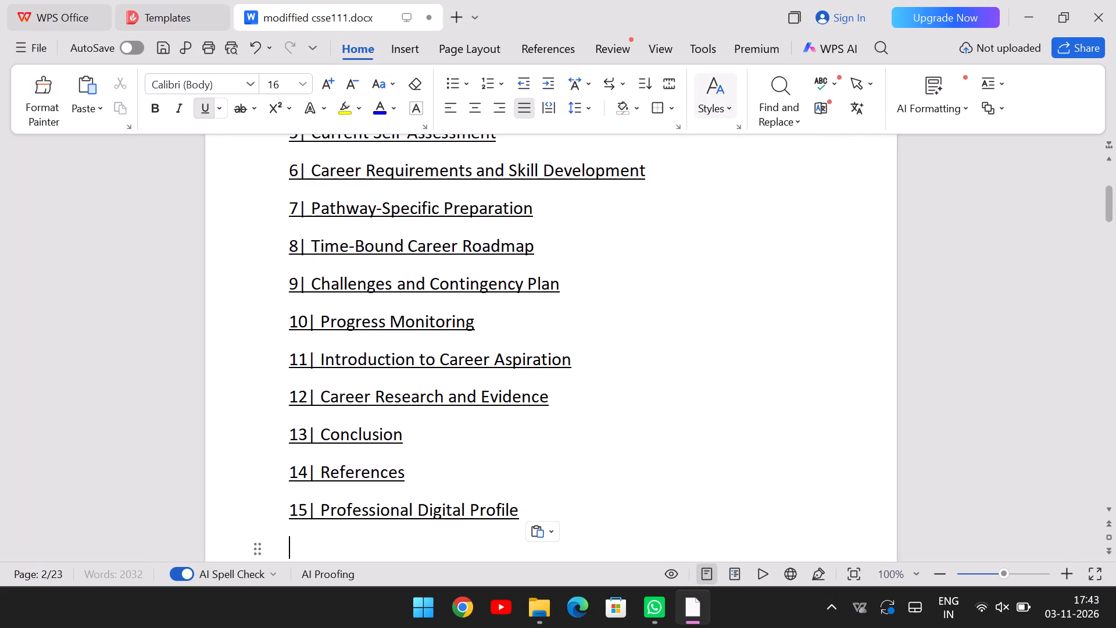
Select the pasted entries under the Contents heading, from 1| Executive Summary down into 8| Time-Bound Career Roadmap.
scroll(479, 213, "up", 7)
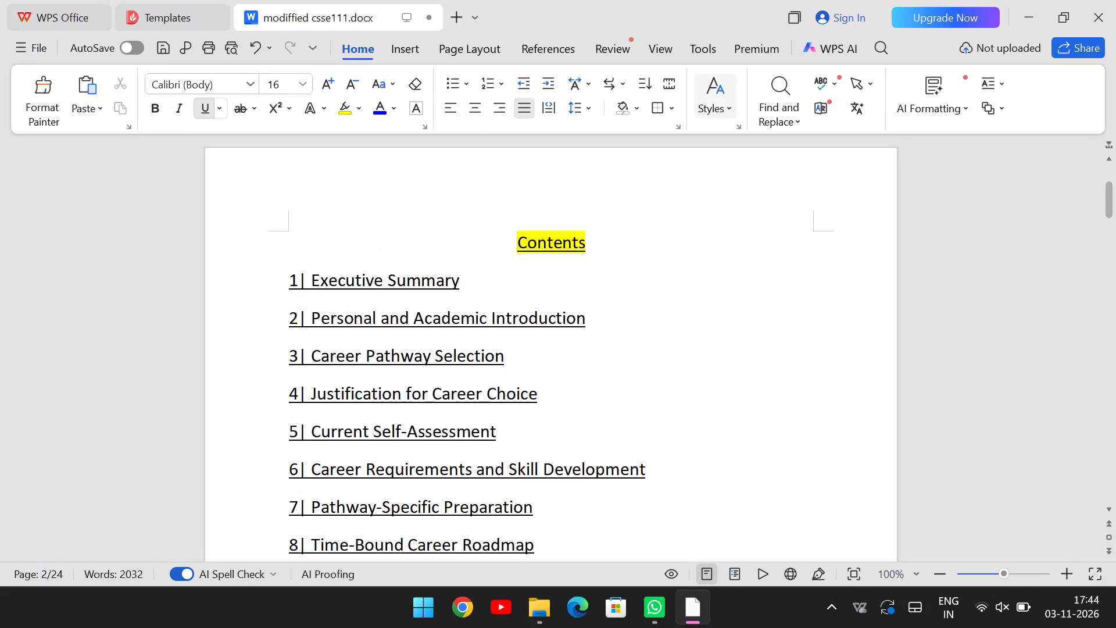
scroll(287, 277, "down", 15)
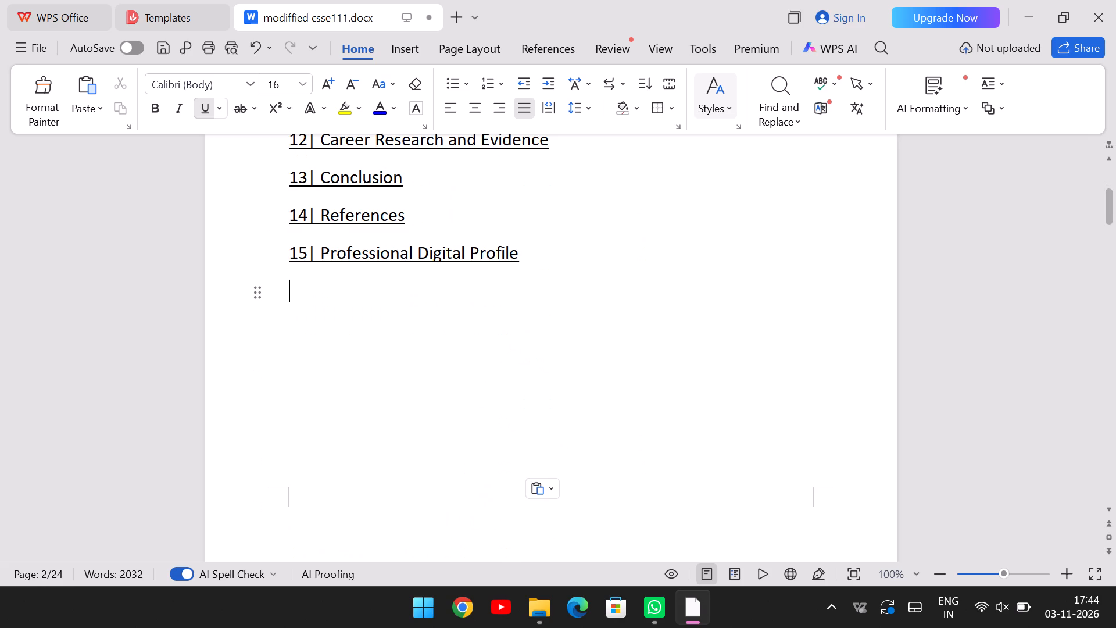
scroll(287, 278, "down", 5)
scroll(287, 278, "up", 17)
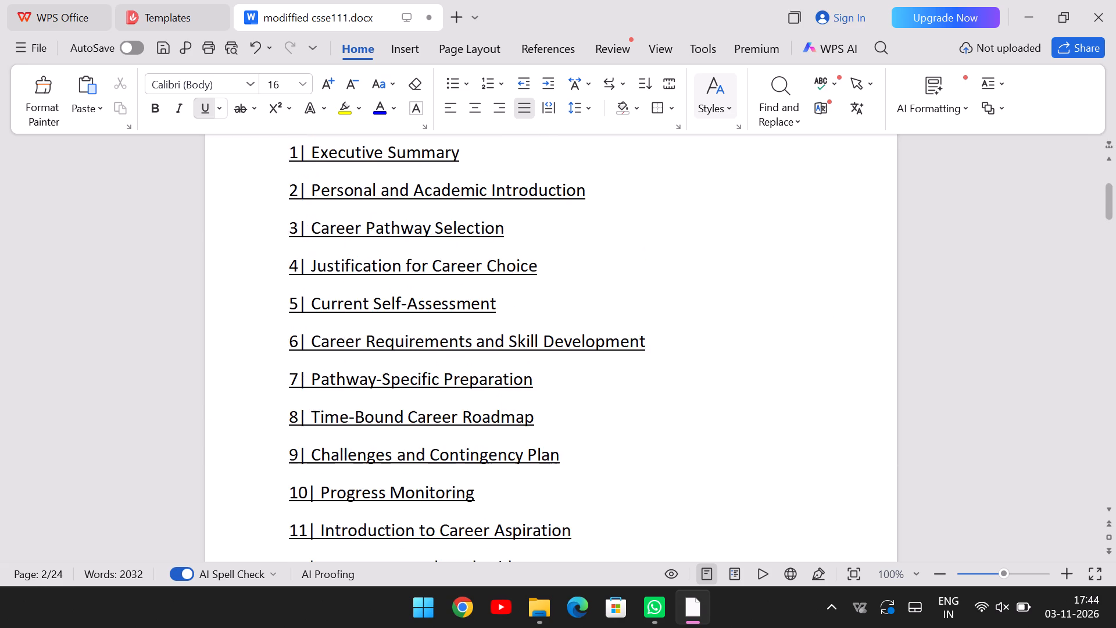
scroll(287, 278, "up", 5)
left_click_drag(290, 365, 508, 601)
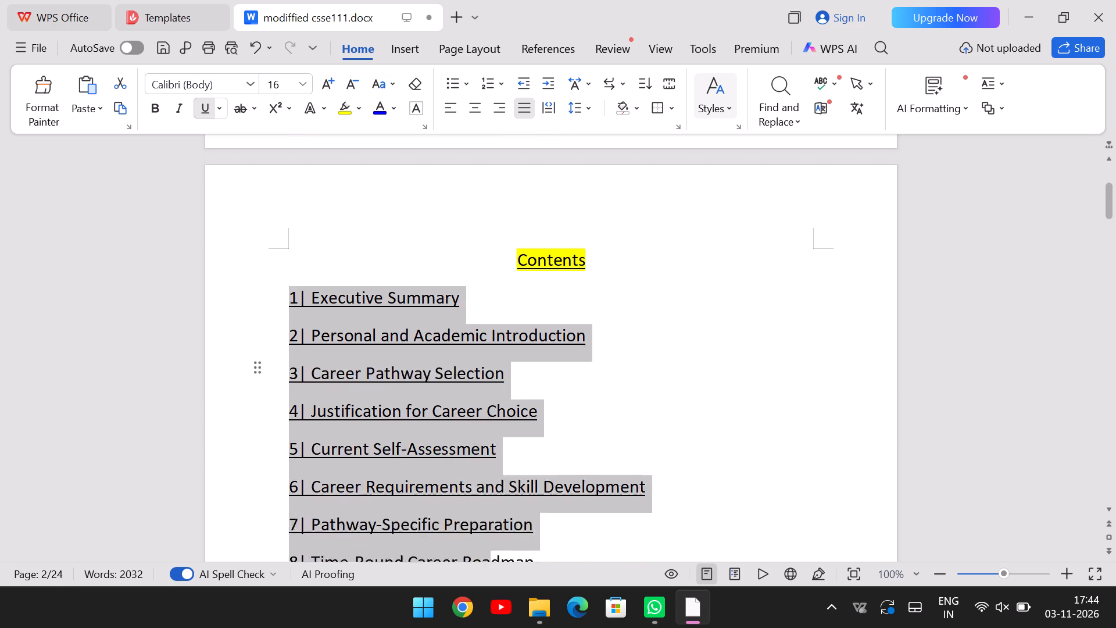
Select the numbered contents entries from Executive Summary through Professional Digital Profile, together with the blank lines below them.
left_click_drag(508, 601, 481, 247)
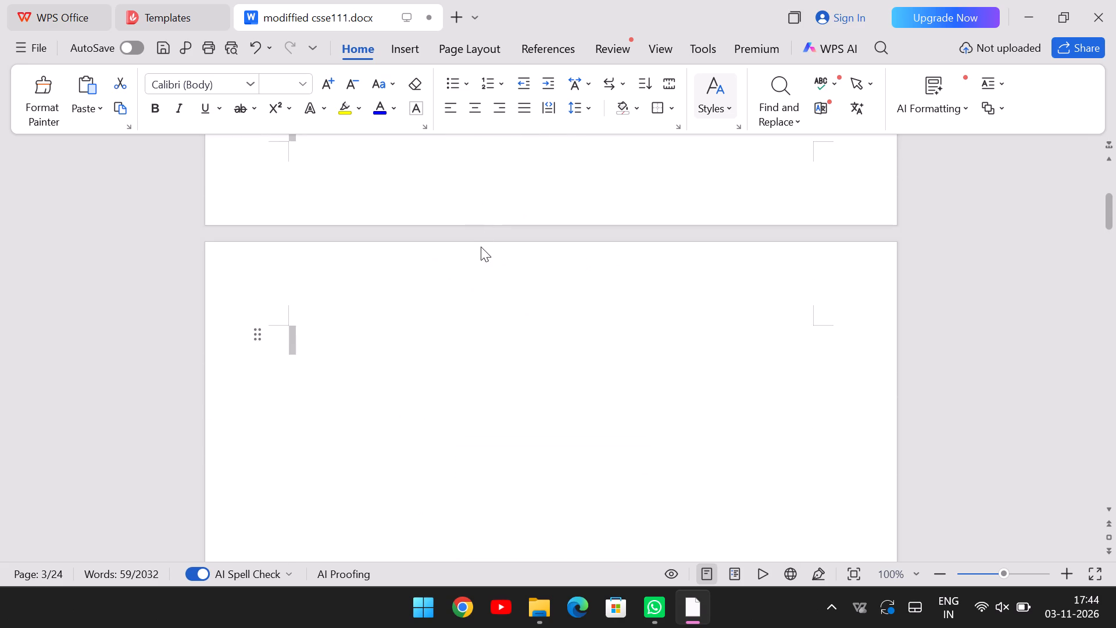
left_click_drag(481, 247, 452, 180)
scroll(447, 204, "up", 2)
scroll(403, 302, "up", 8)
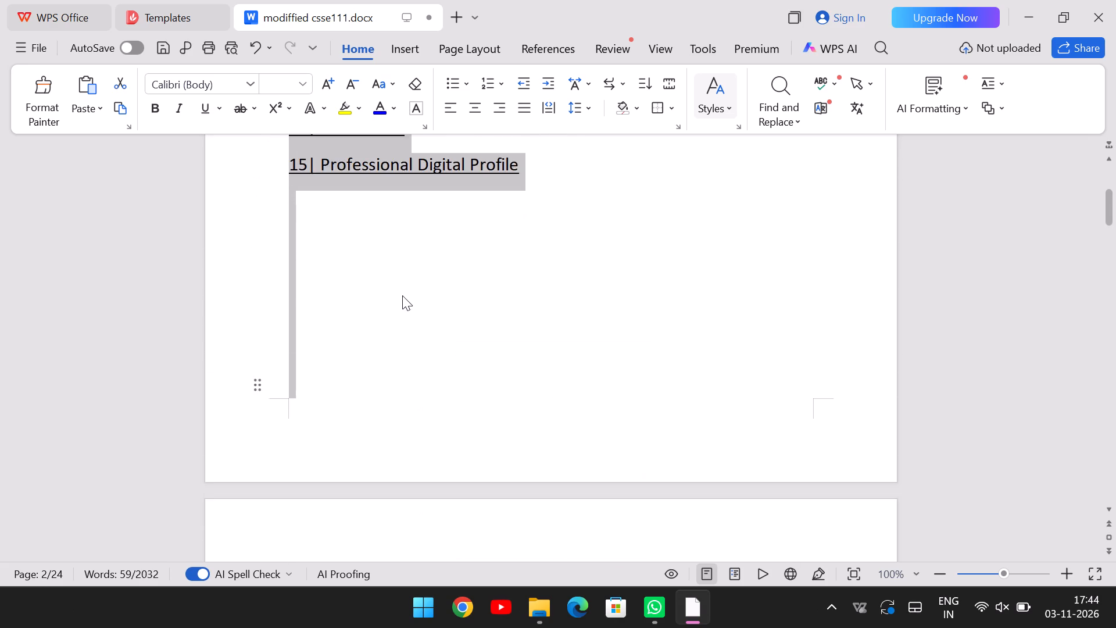
scroll(402, 295, "up", 16)
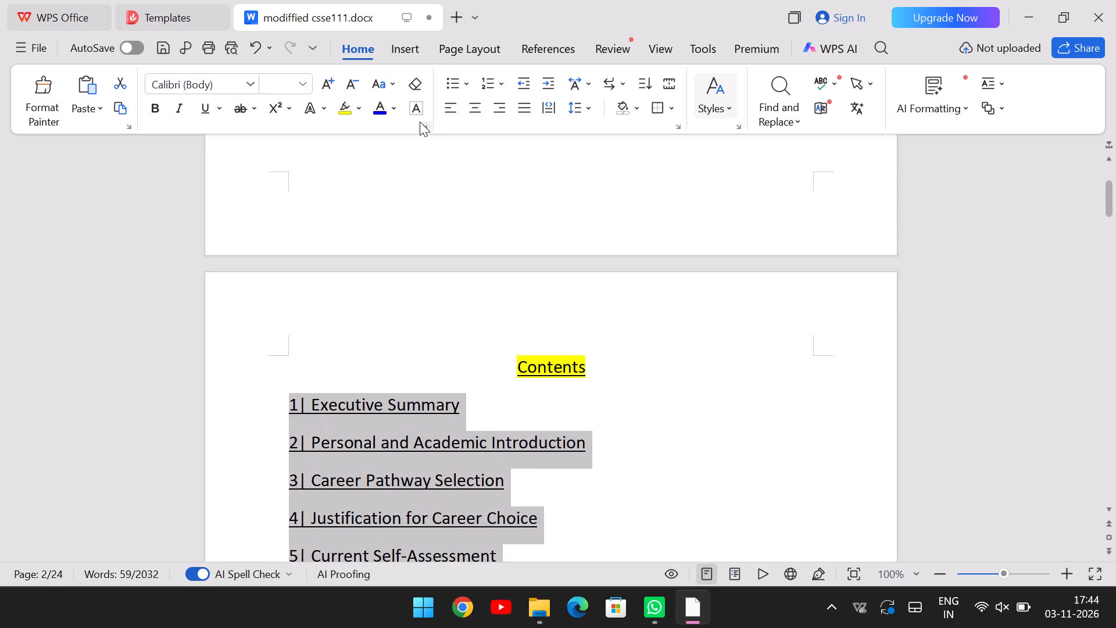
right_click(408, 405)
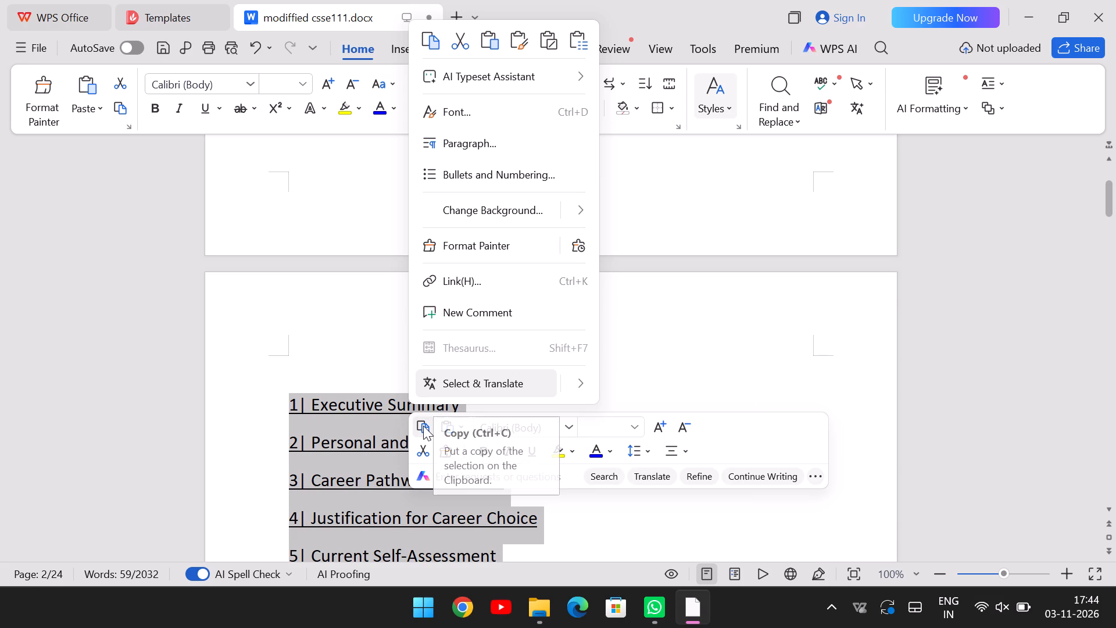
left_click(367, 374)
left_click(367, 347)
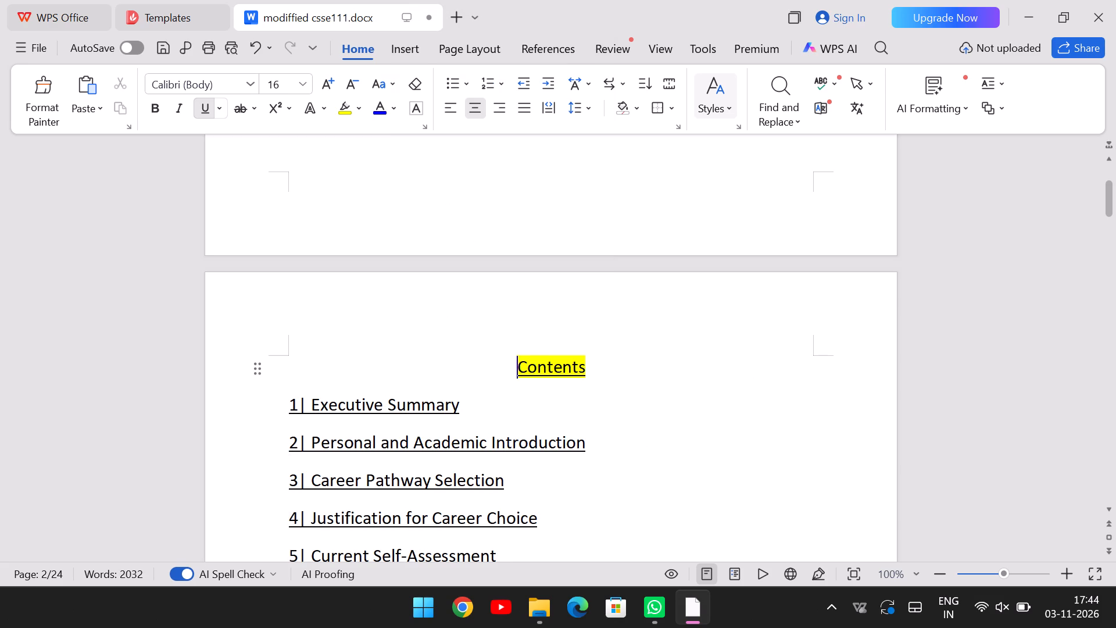
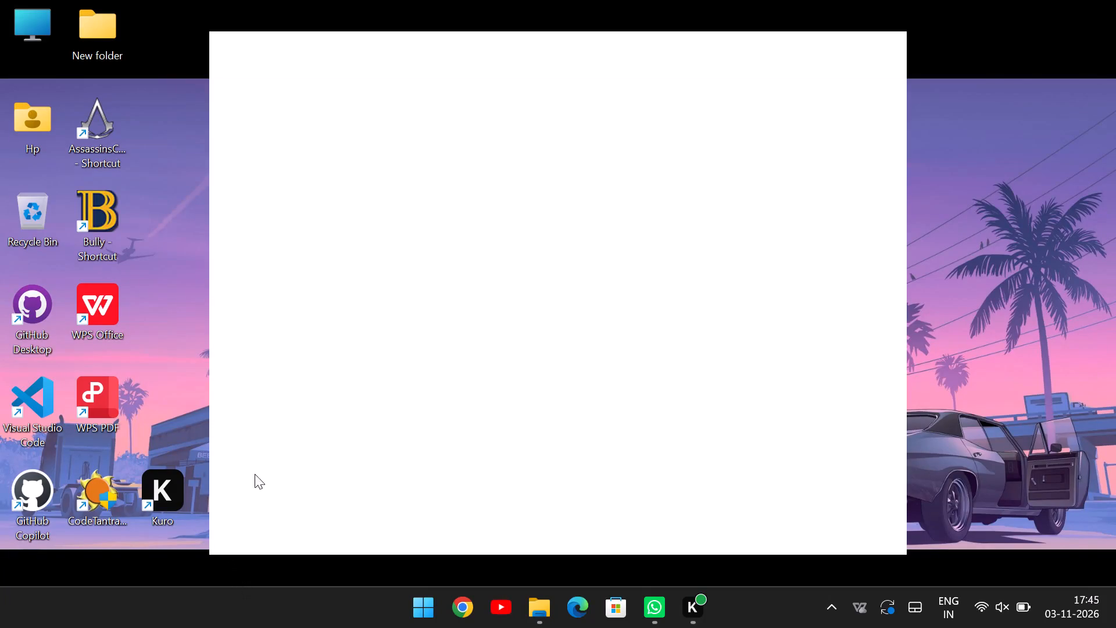
Search the computer's apps for "word" and launch Microsoft Word 2010.
left_click(428, 611)
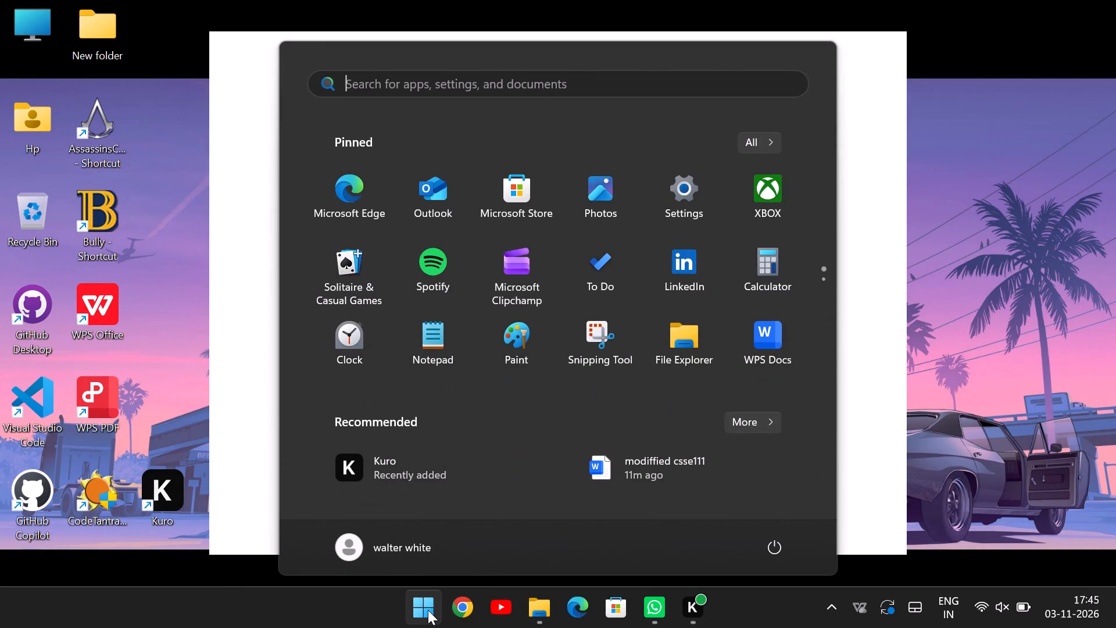
left_click(586, 91)
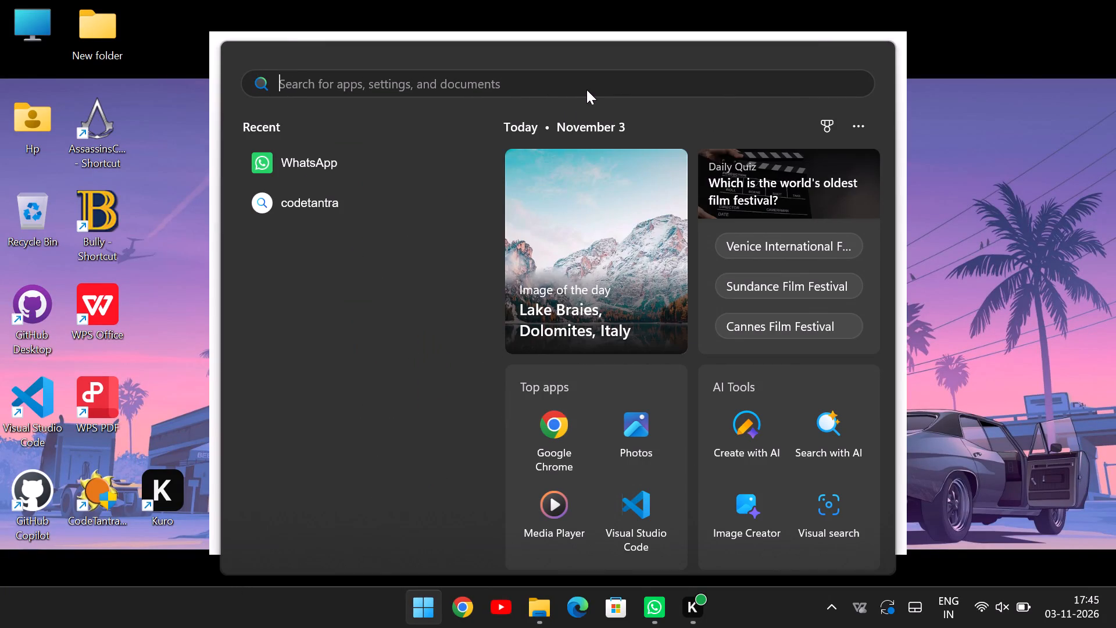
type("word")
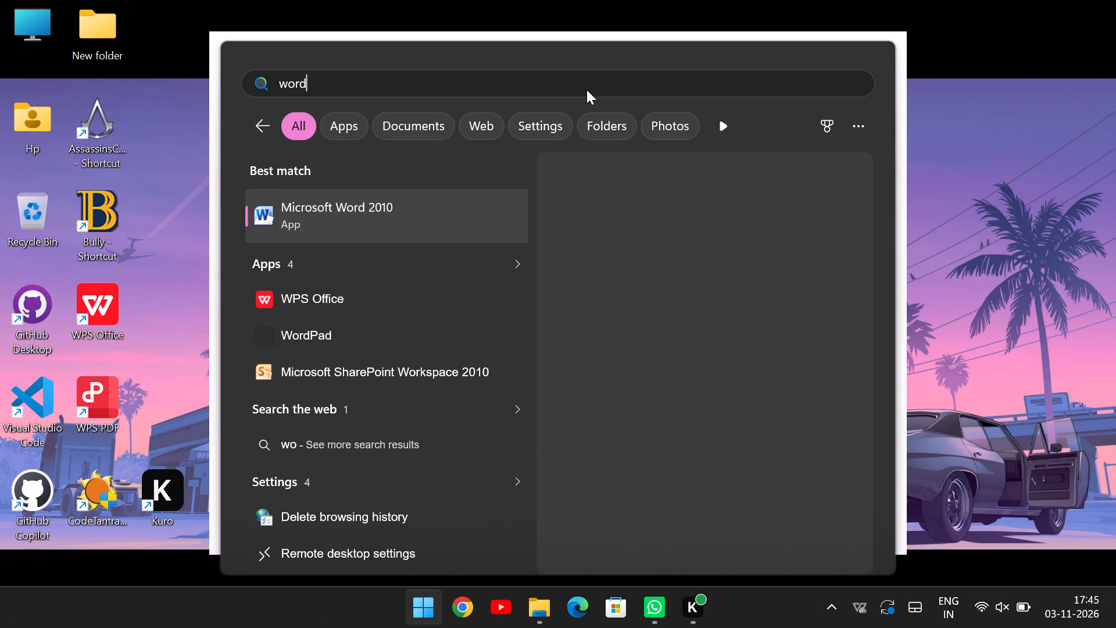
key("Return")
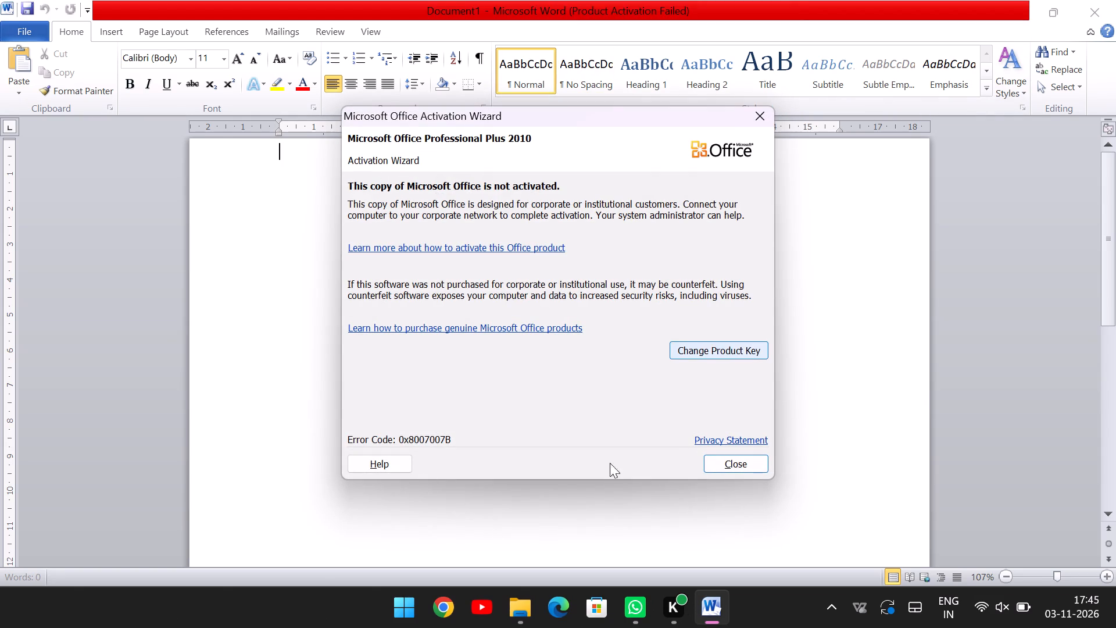
Dismiss the activation wizard and open the recent document "modiffied csse111".
left_click(753, 464)
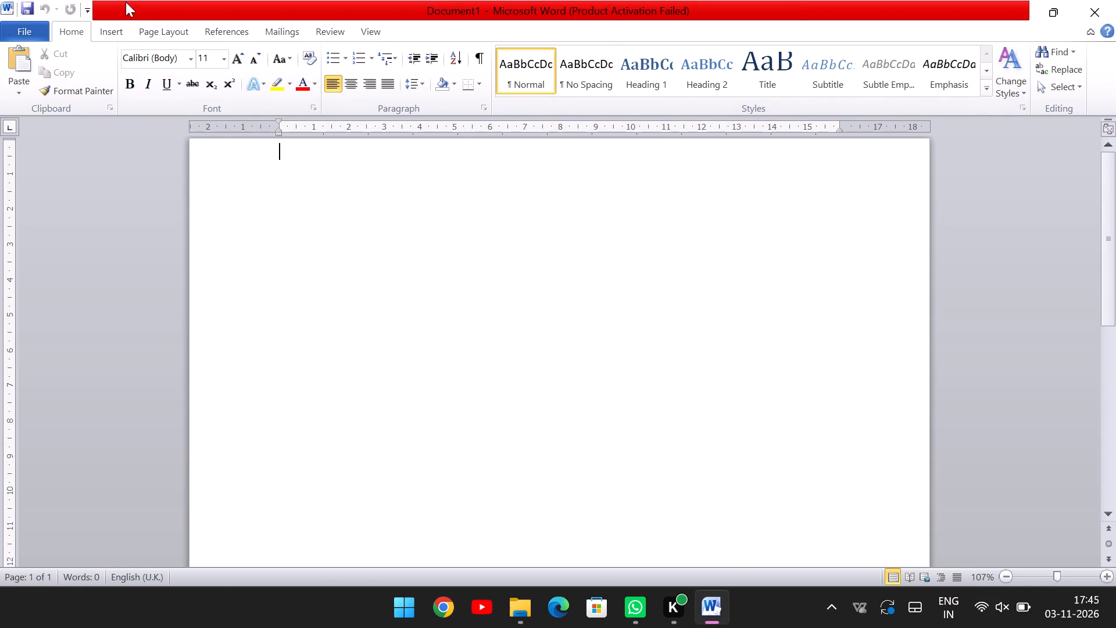
left_click(30, 33)
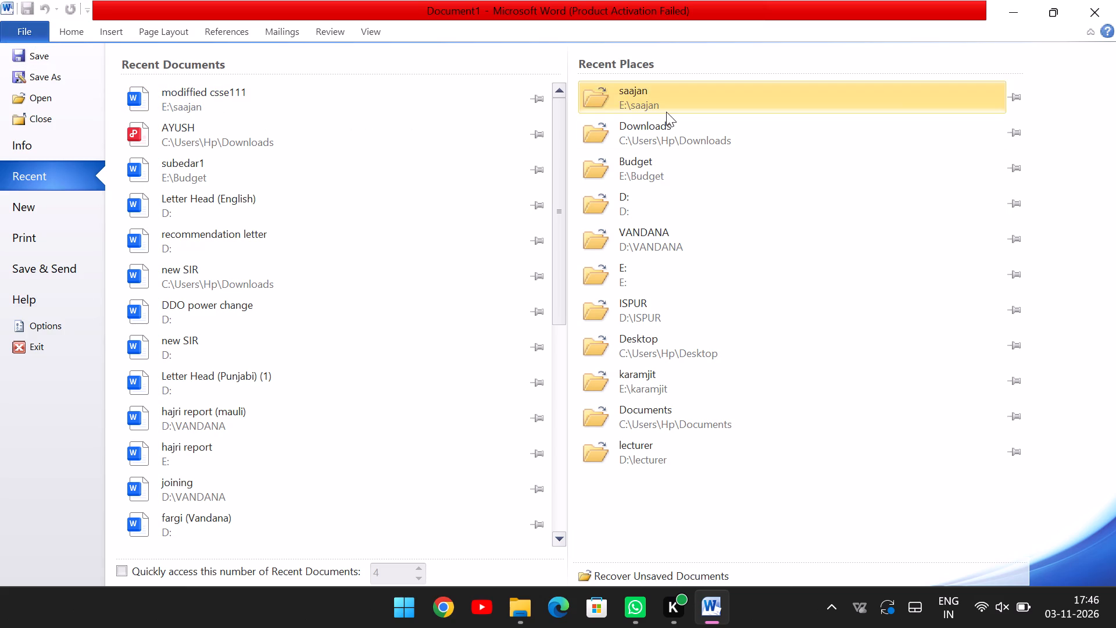
double_click(316, 101)
Delete the two-column block of contents entries from Executive Summary through References under the Contents heading.
scroll(498, 374, "down", 6)
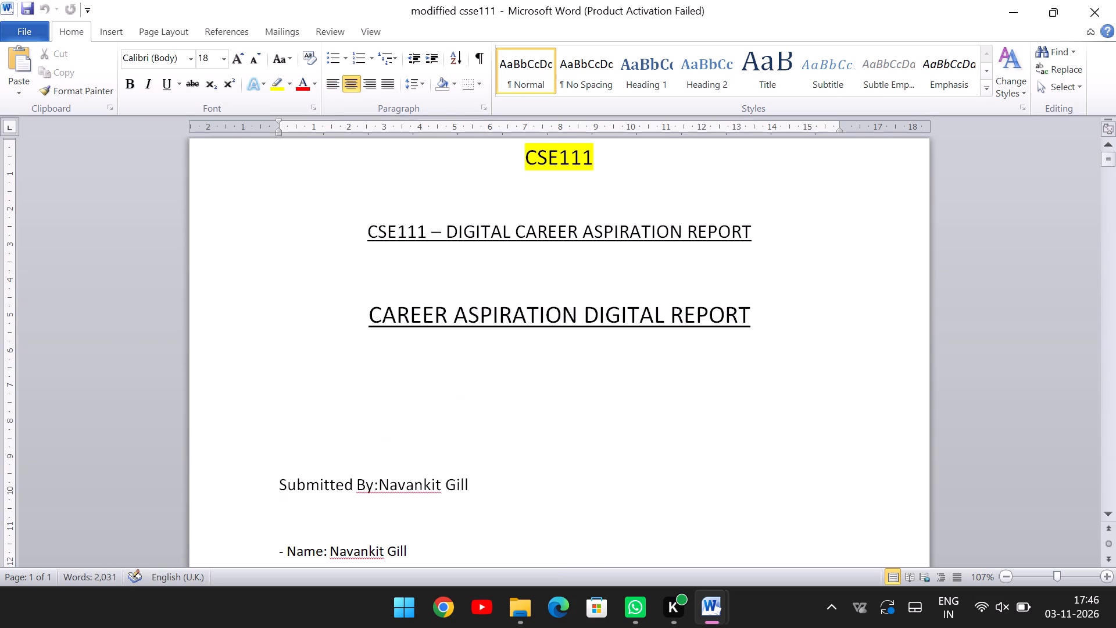
scroll(498, 374, "down", 9)
scroll(498, 374, "up", 2)
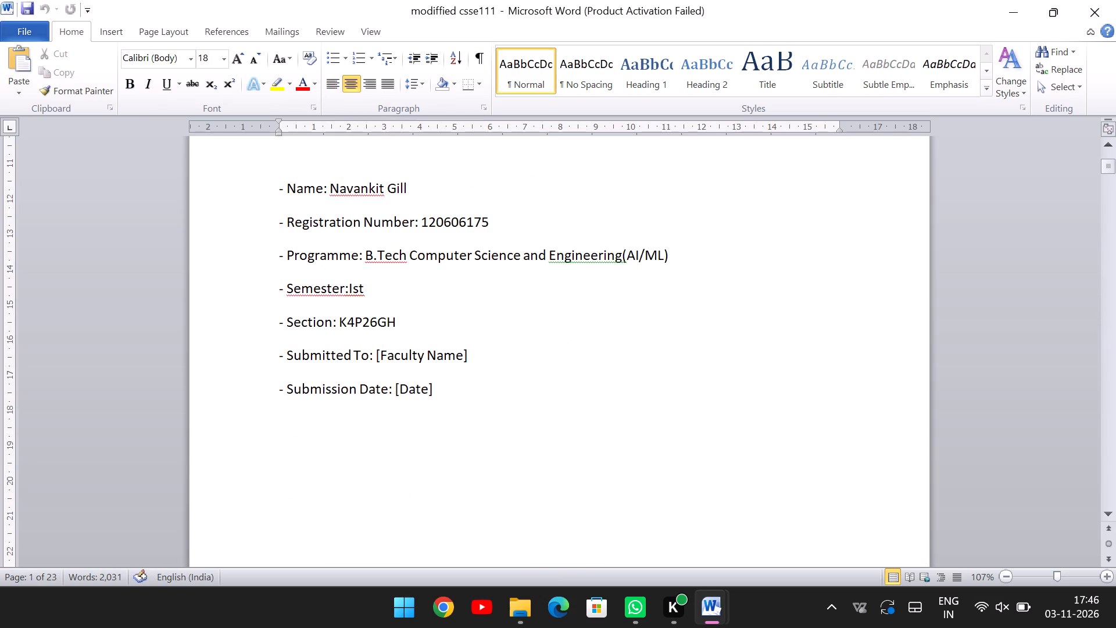
left_click(348, 292)
scroll(371, 276, "down", 4)
scroll(372, 277, "down", 17)
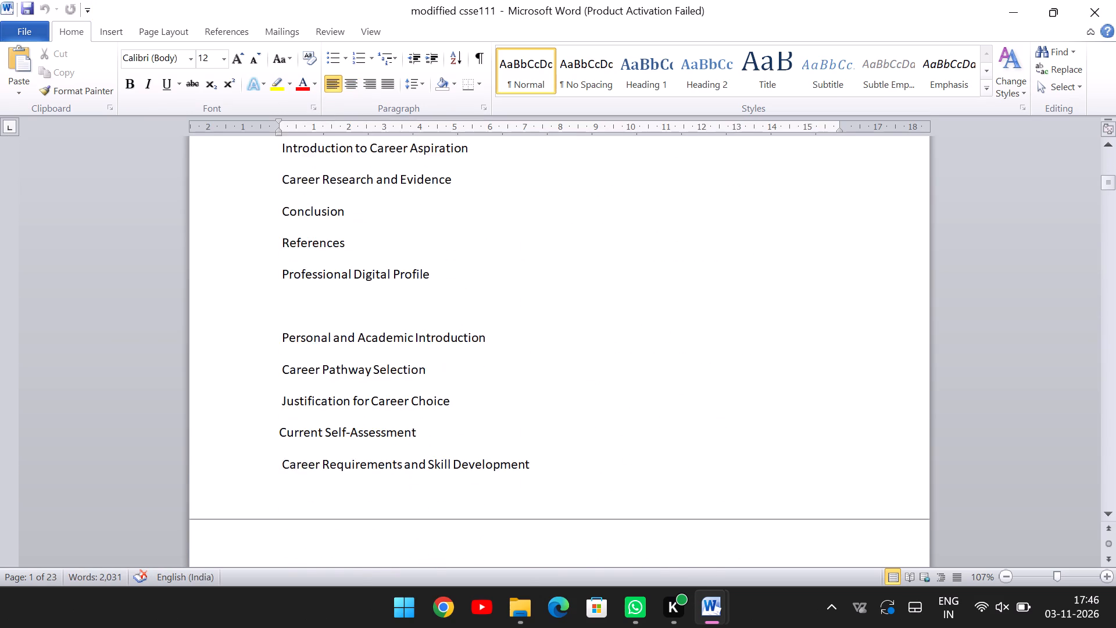
scroll(372, 277, "down", 5)
scroll(372, 277, "up", 18)
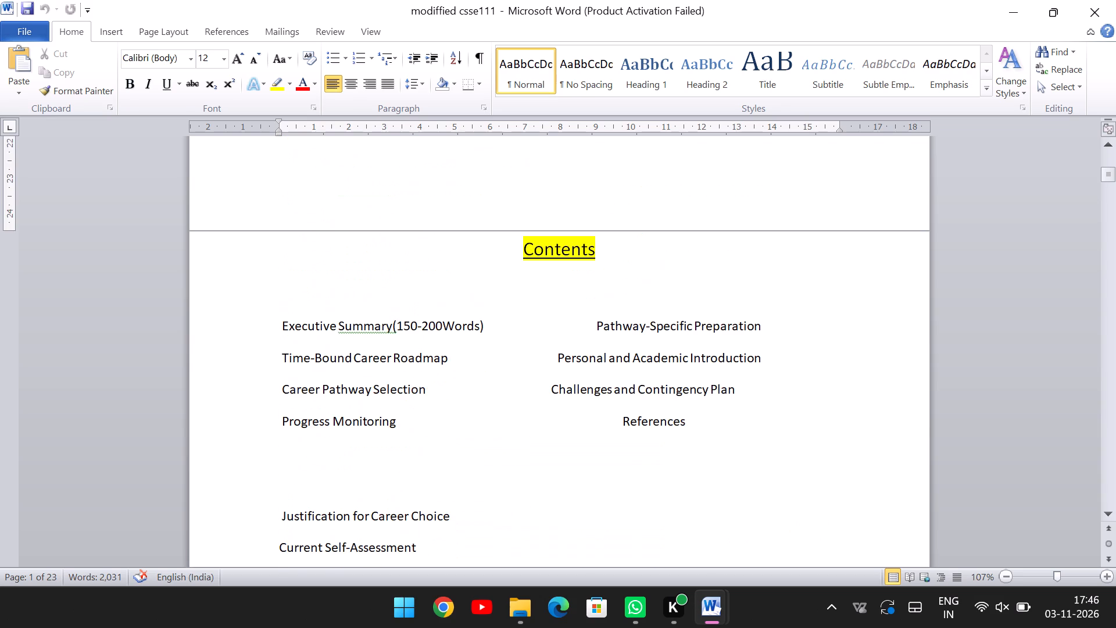
left_click_drag(277, 372, 607, 476)
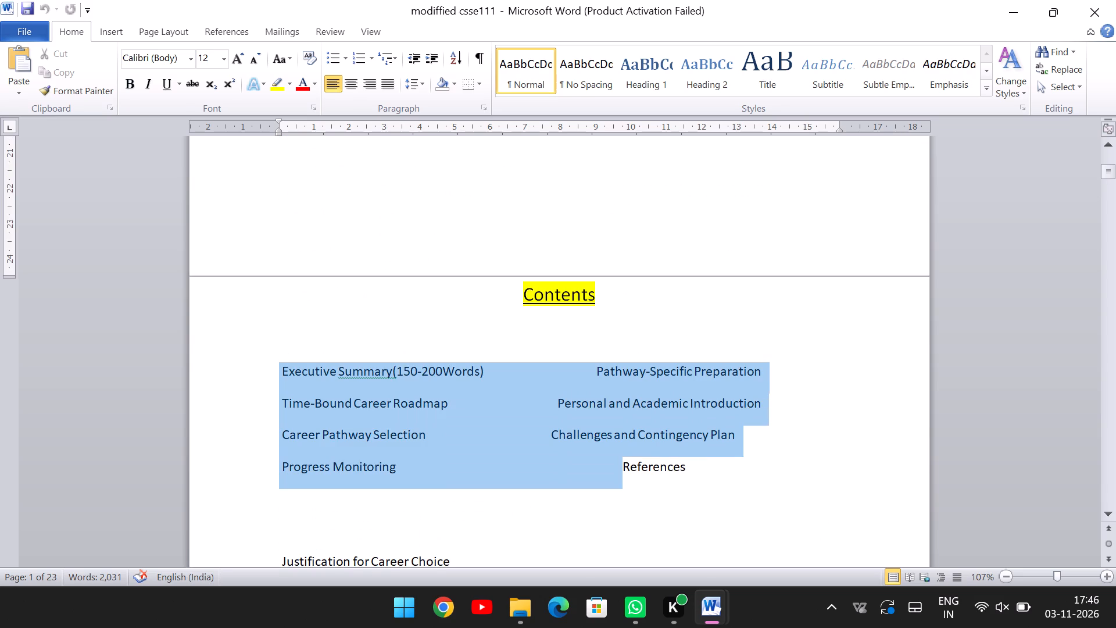
left_click_drag(607, 476, 642, 476)
key("BackSpace")
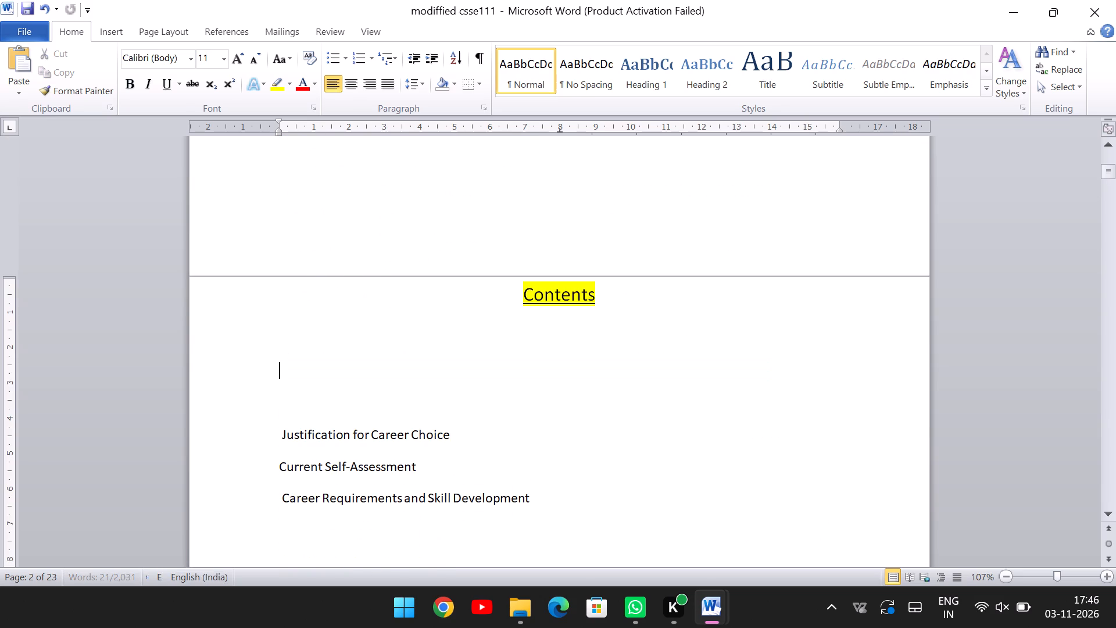
Delete all remaining contents entries, from Justification for Career Choice through the last Career Requirements and Skill Development.
scroll(634, 469, "down", 4)
left_click_drag(284, 244, 284, 245)
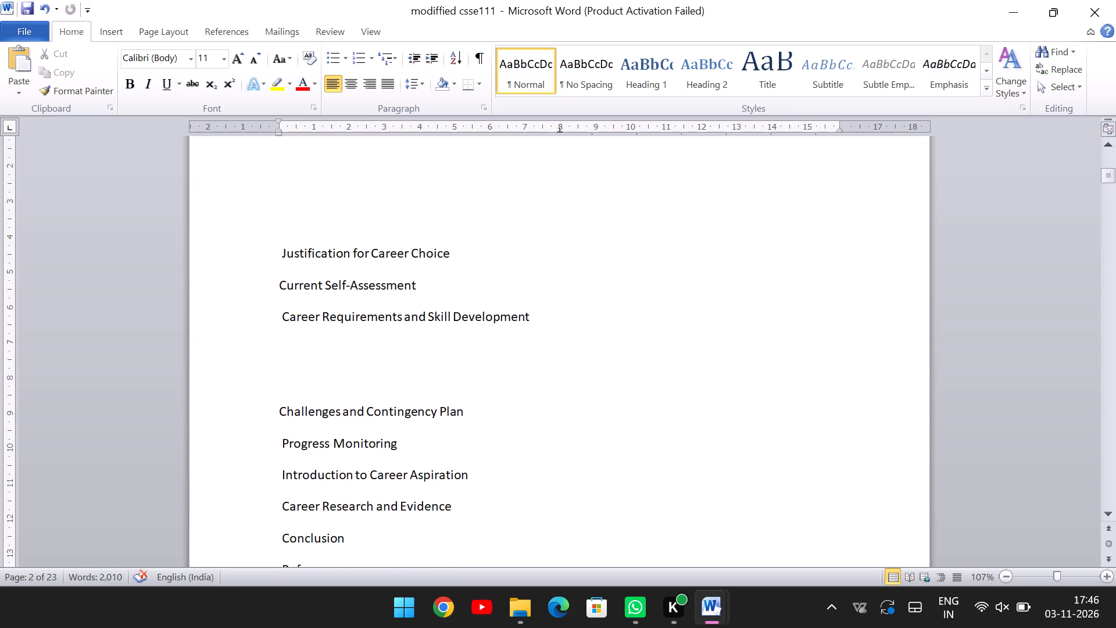
left_click_drag(284, 245, 463, 571)
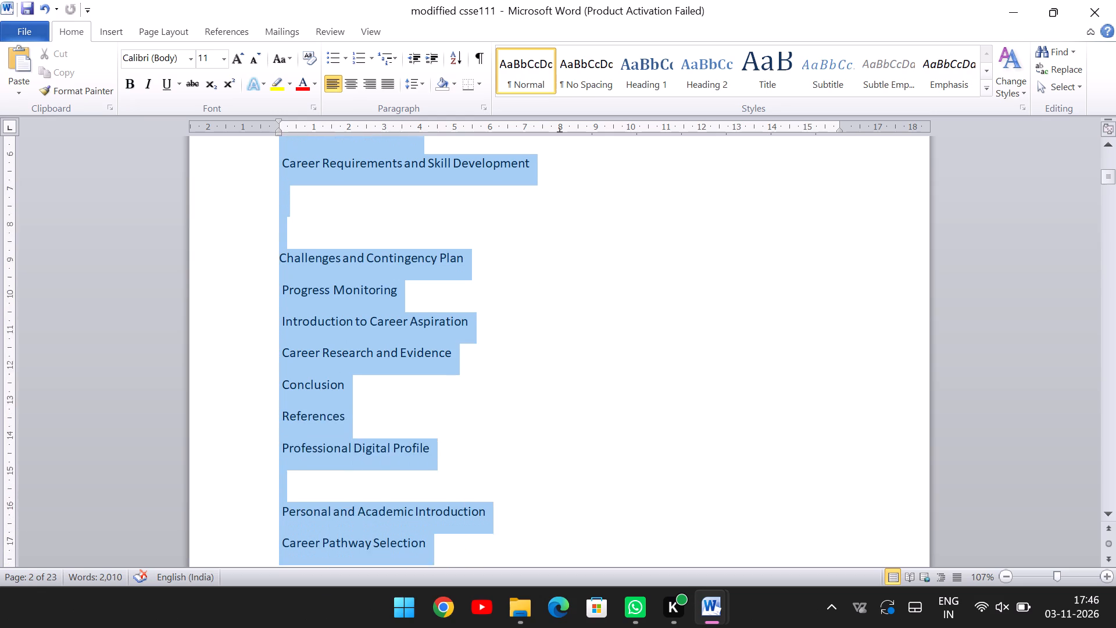
left_click_drag(463, 571, 499, 449)
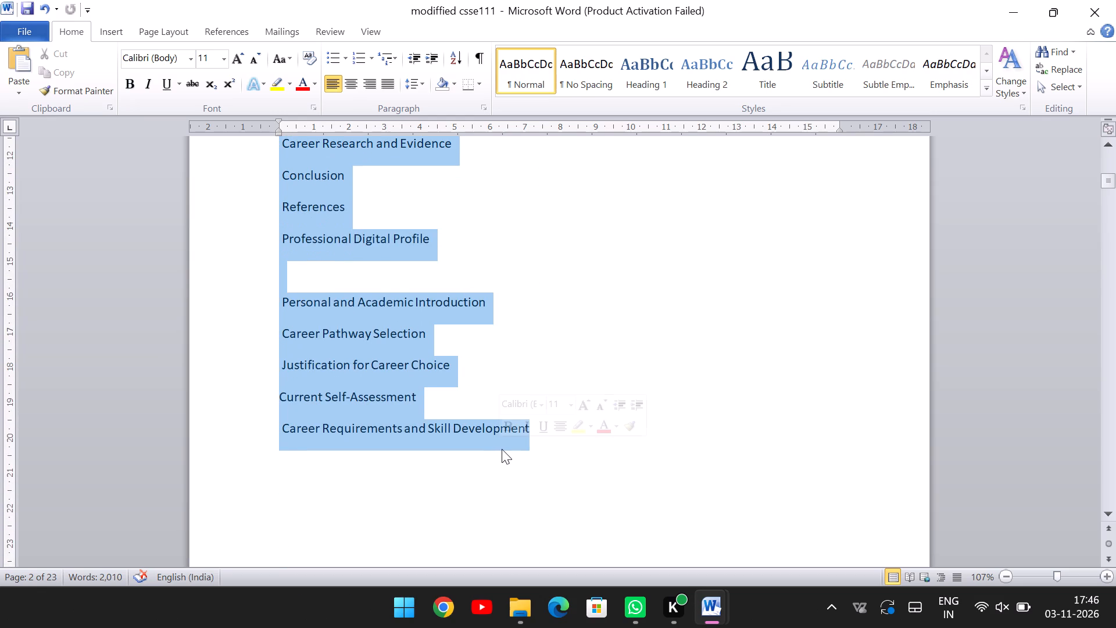
key("BackSpace")
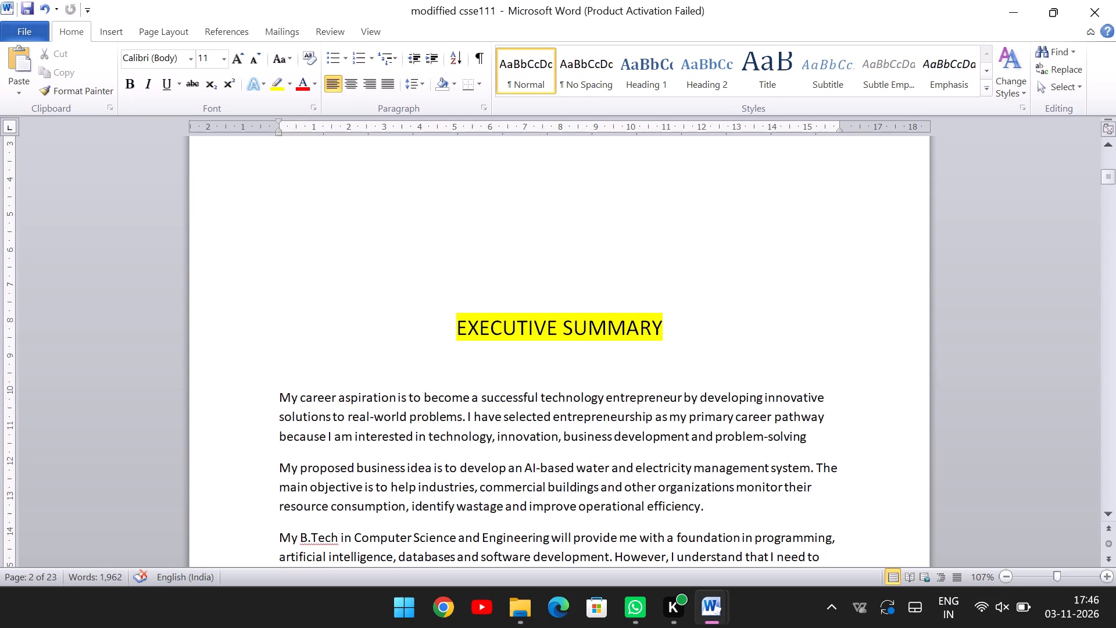
Insert six blank lines directly below the Contents heading.
scroll(502, 449, "up", 8)
left_click_drag(524, 422, 525, 422)
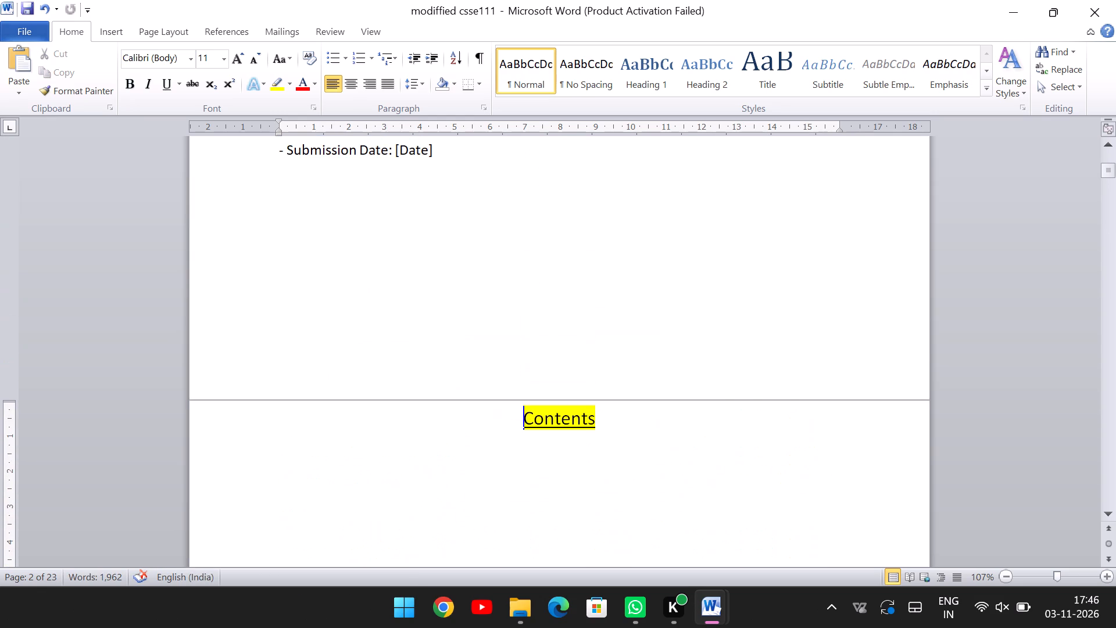
left_click_drag(525, 422, 645, 417)
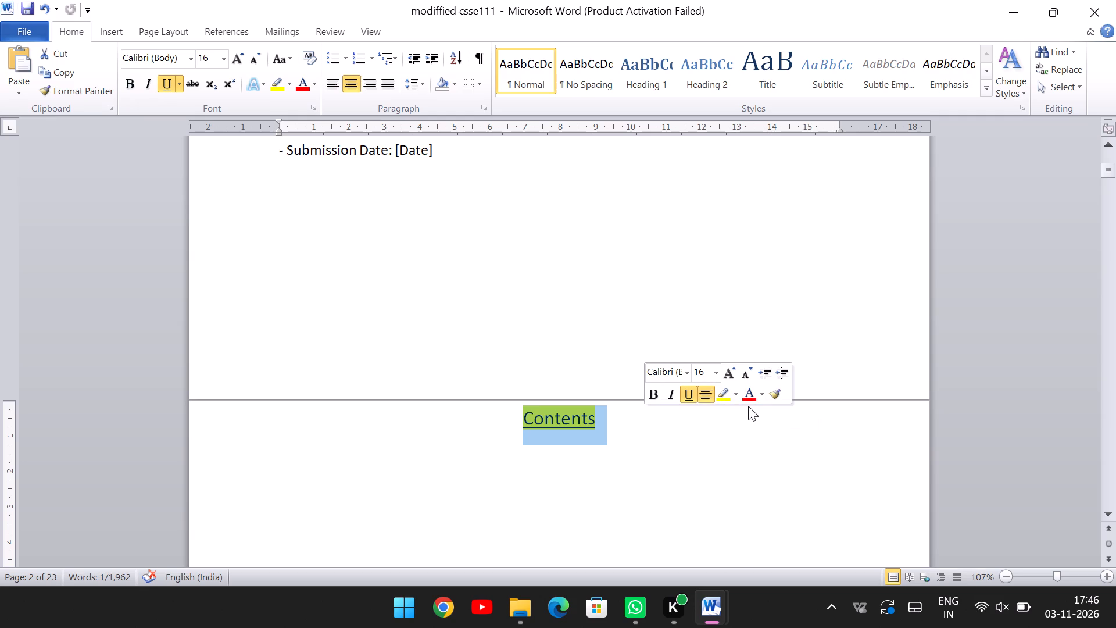
left_click(654, 474)
scroll(410, 324, "up", 4)
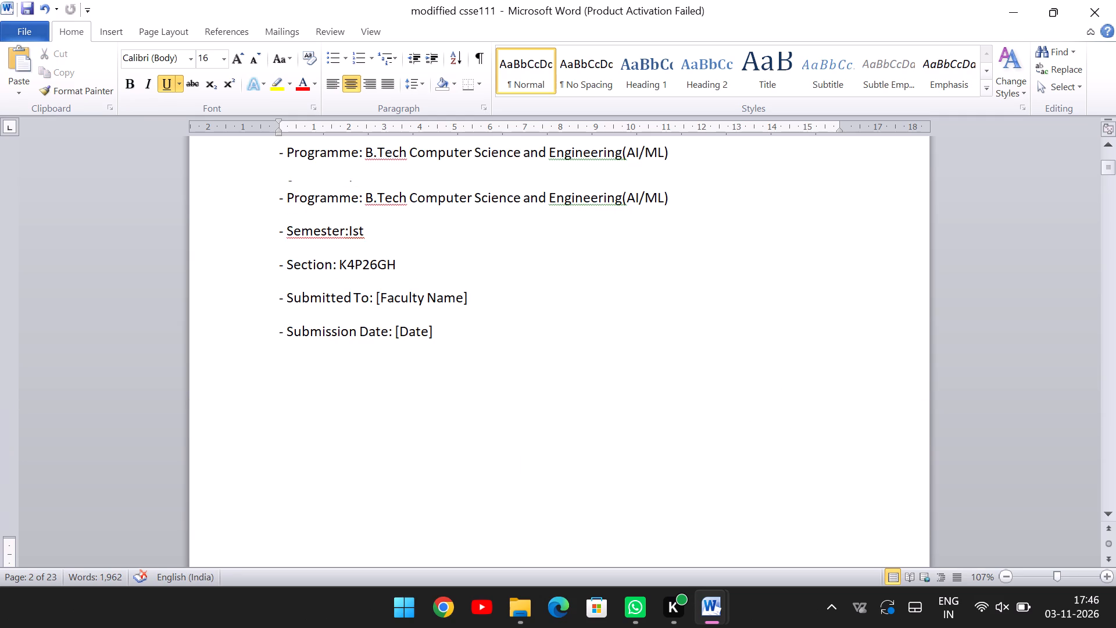
scroll(410, 325, "down", 9)
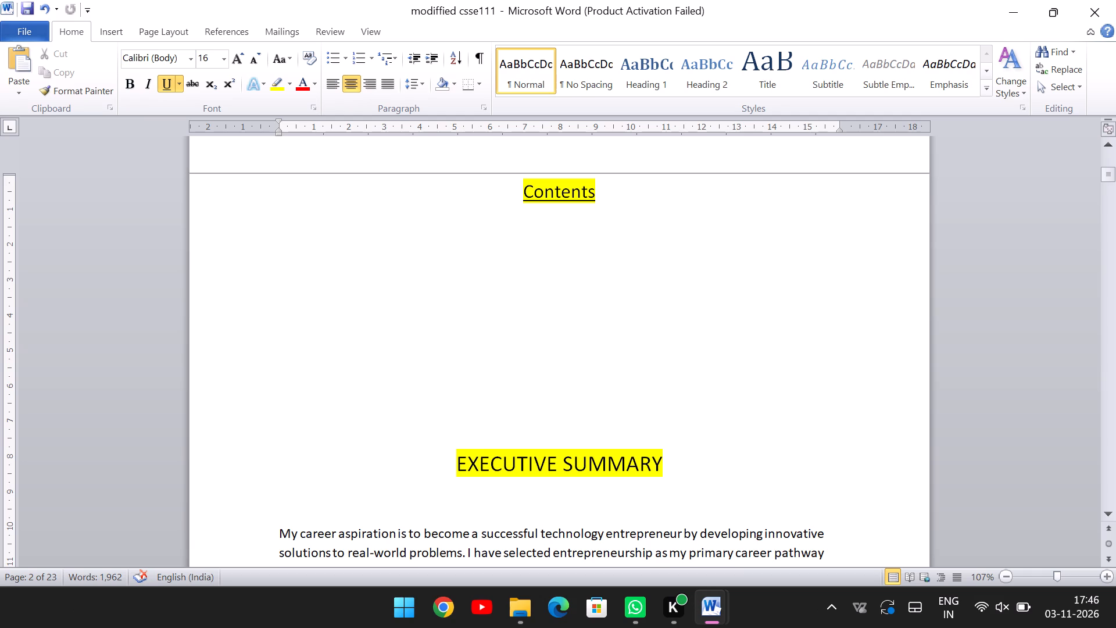
key("Return")
key("Return")
key("Return")
key("Return")
key("Return")
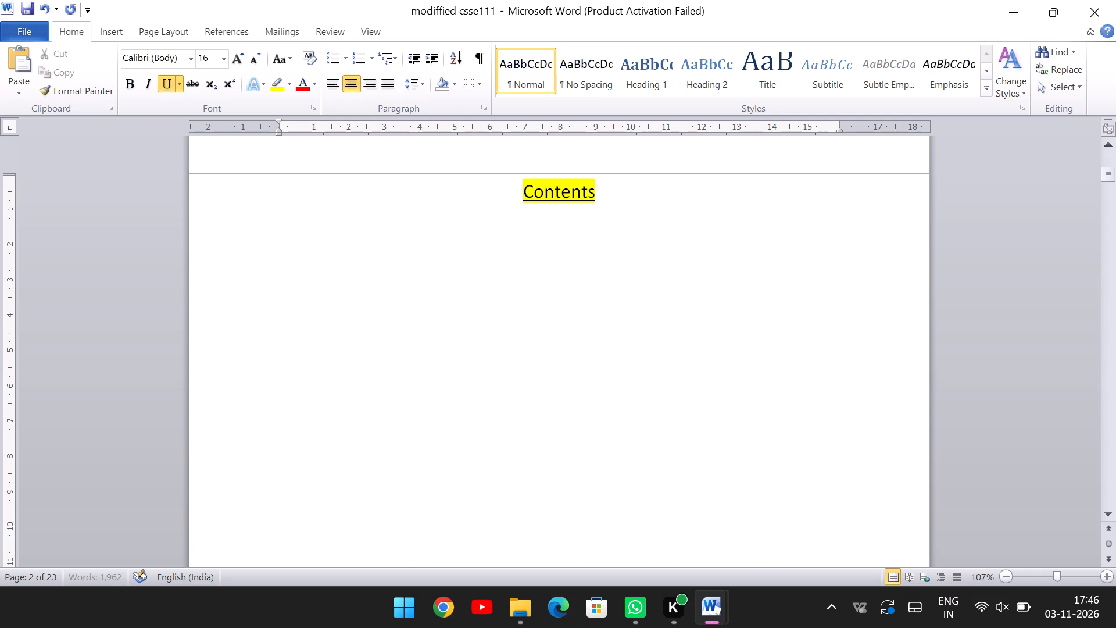
key("Return")
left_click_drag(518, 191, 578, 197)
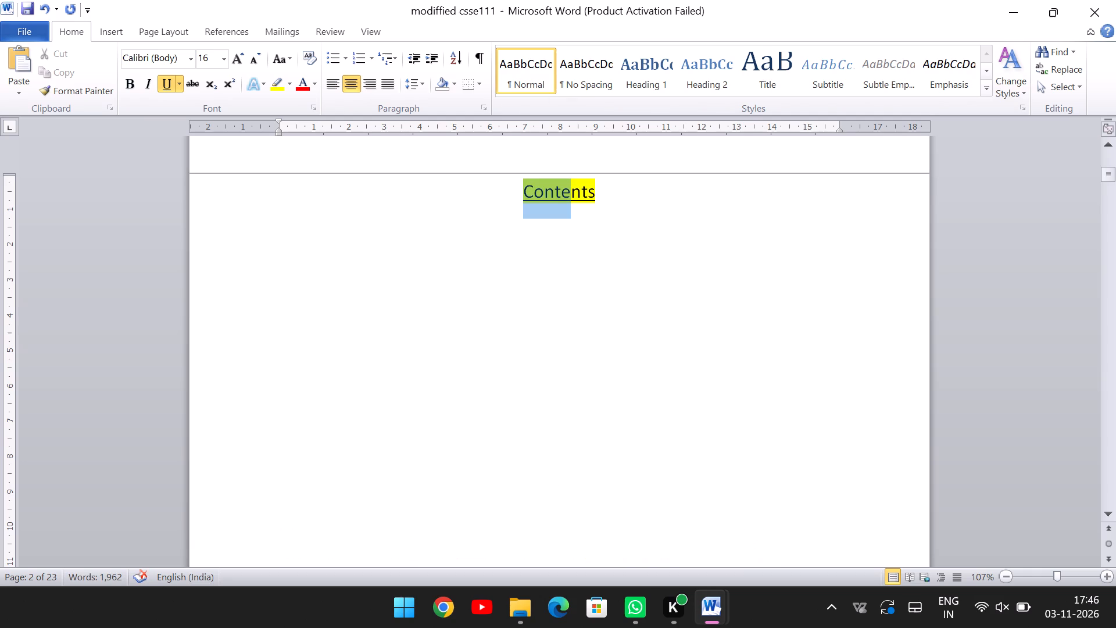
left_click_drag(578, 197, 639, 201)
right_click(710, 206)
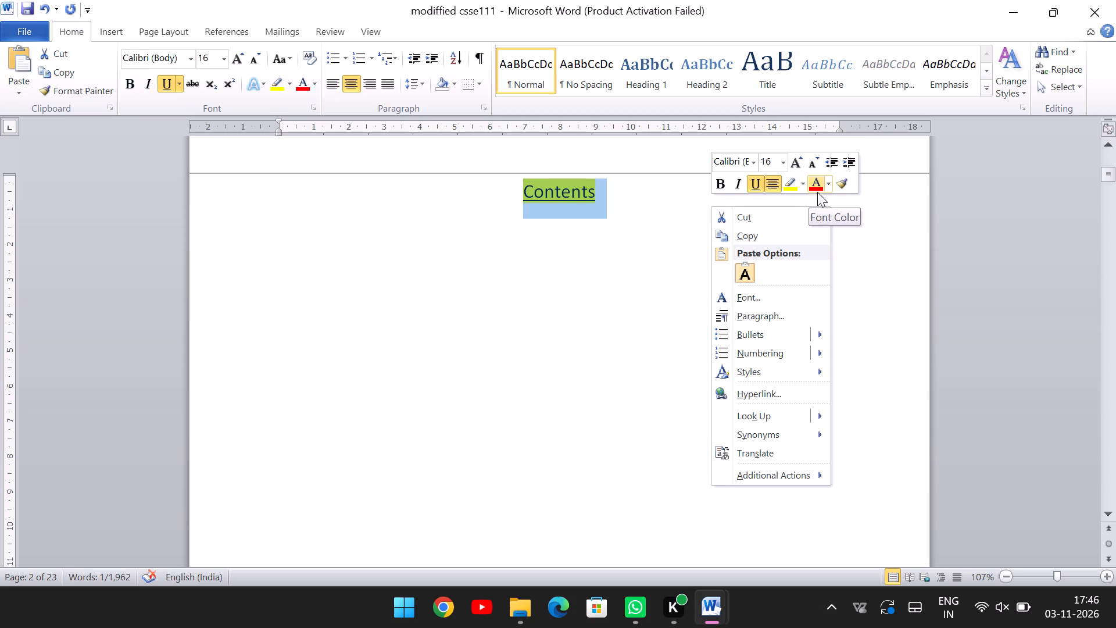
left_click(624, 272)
Add seven more blank lines below the Contents heading to push the EXECUTIVE SUMMARY heading further down.
left_click(624, 215)
scroll(461, 312, "down", 8)
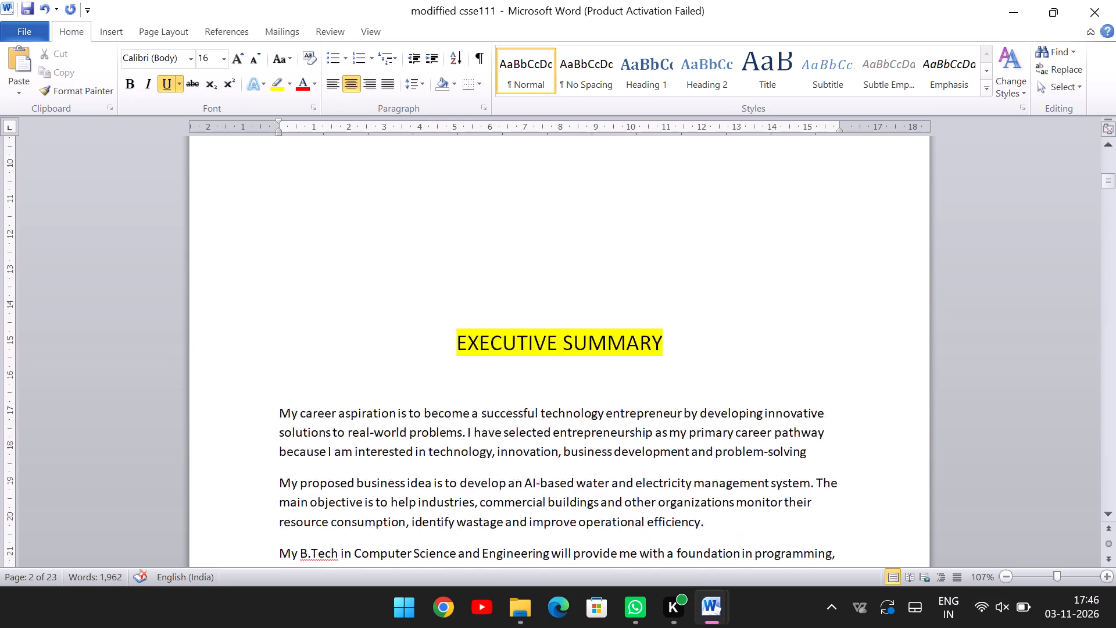
scroll(461, 312, "down", 2)
scroll(461, 312, "up", 10)
left_click(538, 249)
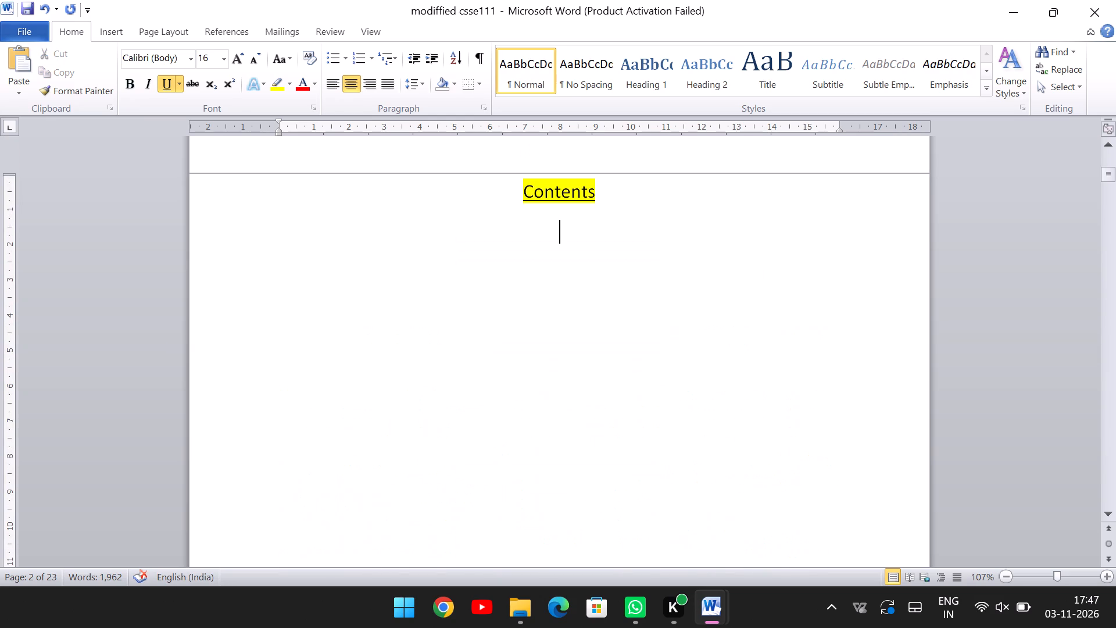
key("Return")
key("Return")
key("Return")
scroll(538, 248, "down", 14)
scroll(552, 270, "up", 4)
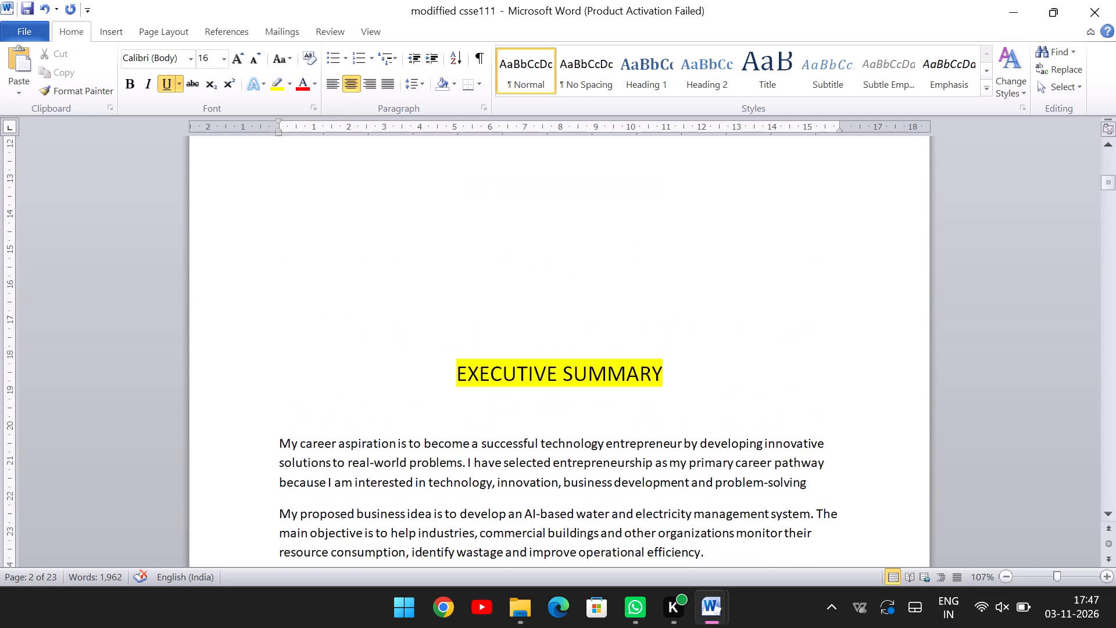
key("Return")
key("Return")
scroll(552, 270, "down", 5)
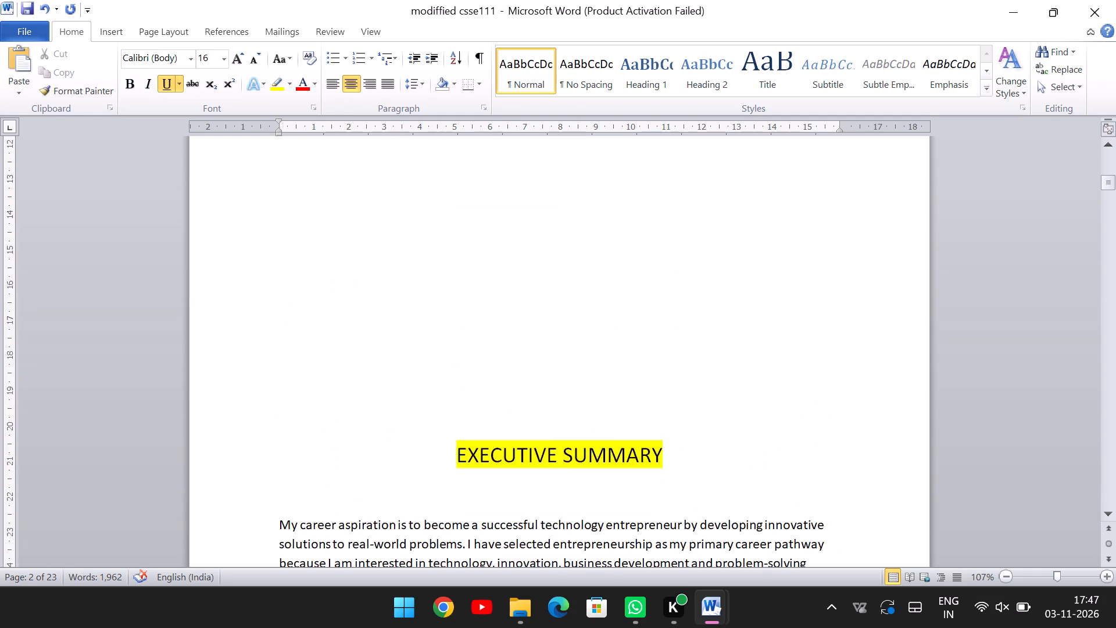
scroll(552, 271, "down", 5)
scroll(552, 271, "up", 4)
key("Return")
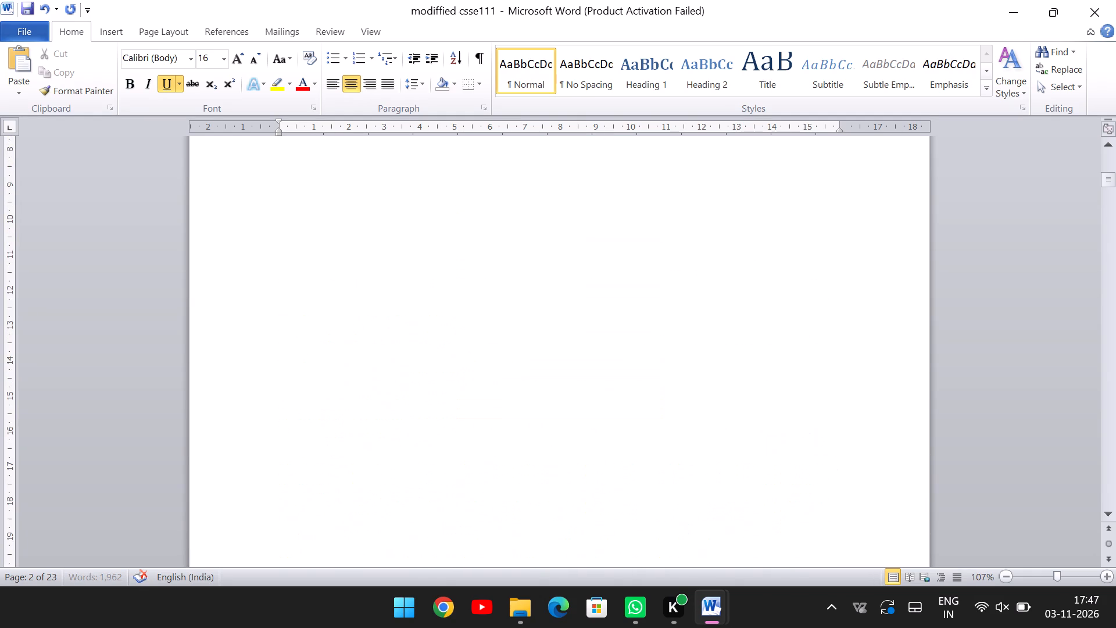
scroll(552, 272, "down", 6)
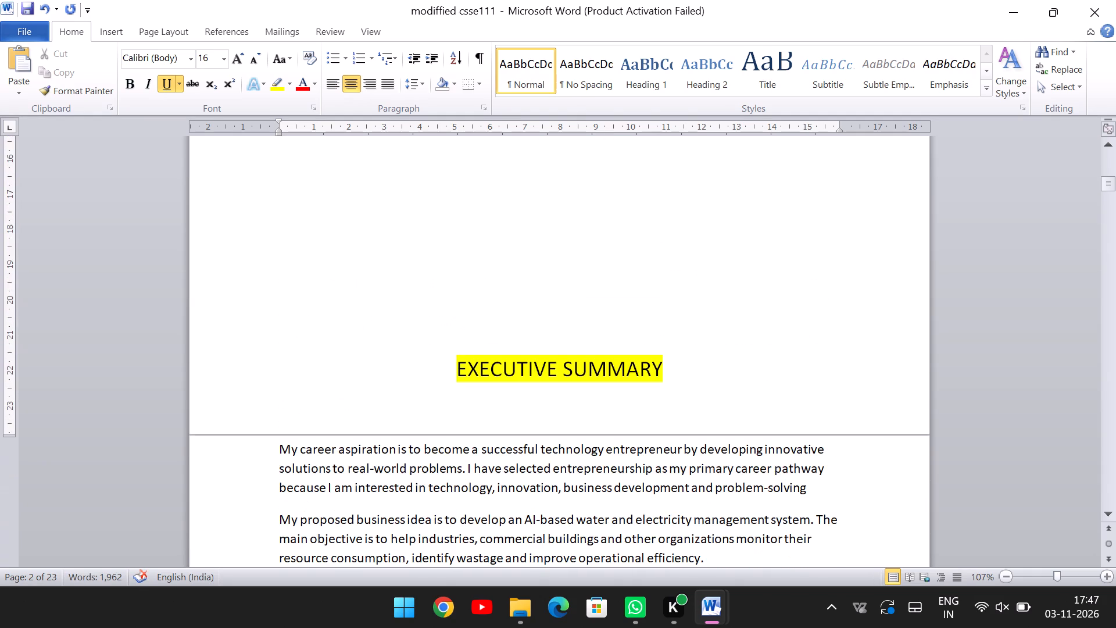
key("Return")
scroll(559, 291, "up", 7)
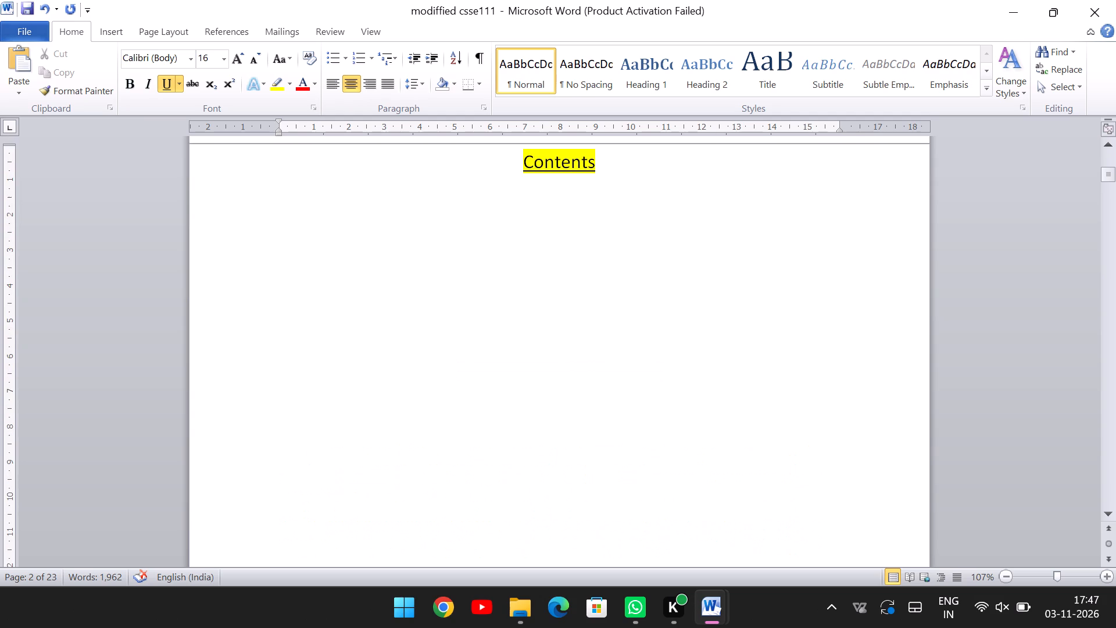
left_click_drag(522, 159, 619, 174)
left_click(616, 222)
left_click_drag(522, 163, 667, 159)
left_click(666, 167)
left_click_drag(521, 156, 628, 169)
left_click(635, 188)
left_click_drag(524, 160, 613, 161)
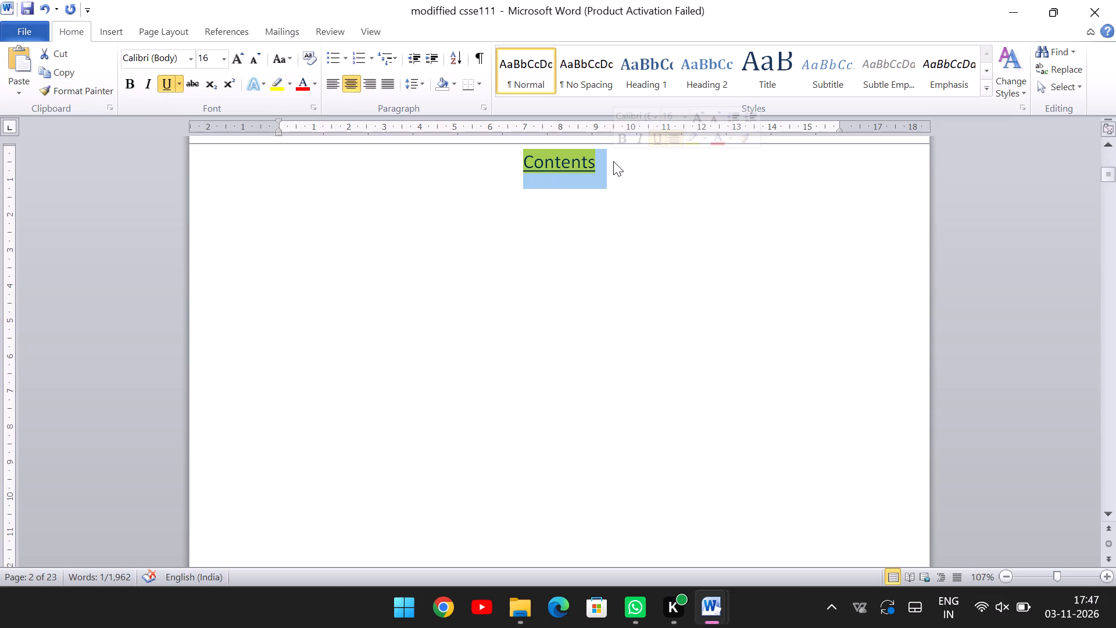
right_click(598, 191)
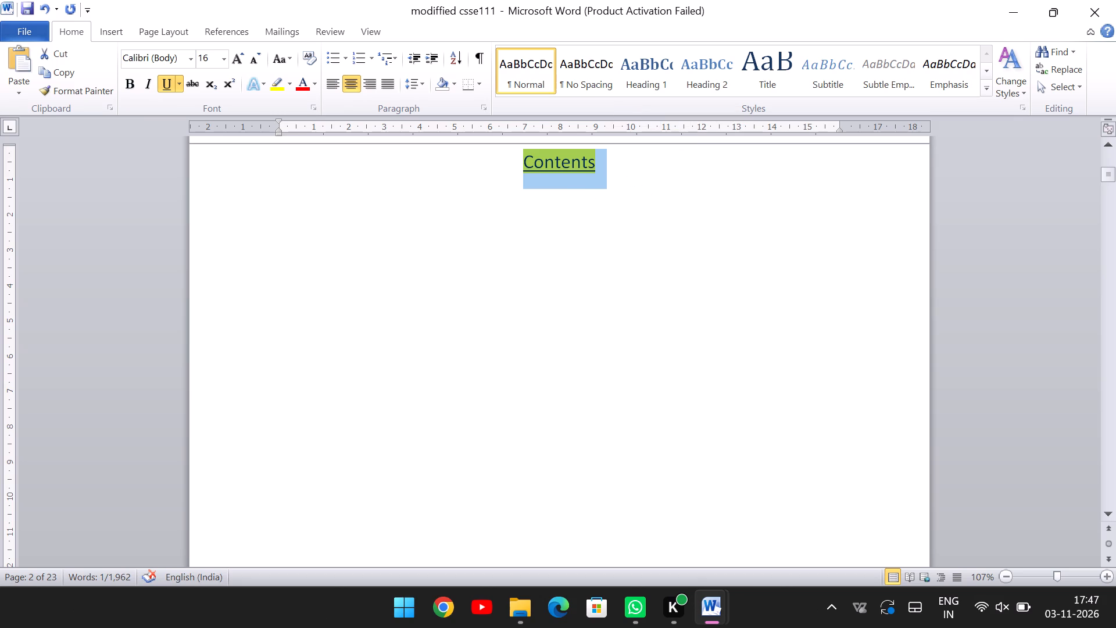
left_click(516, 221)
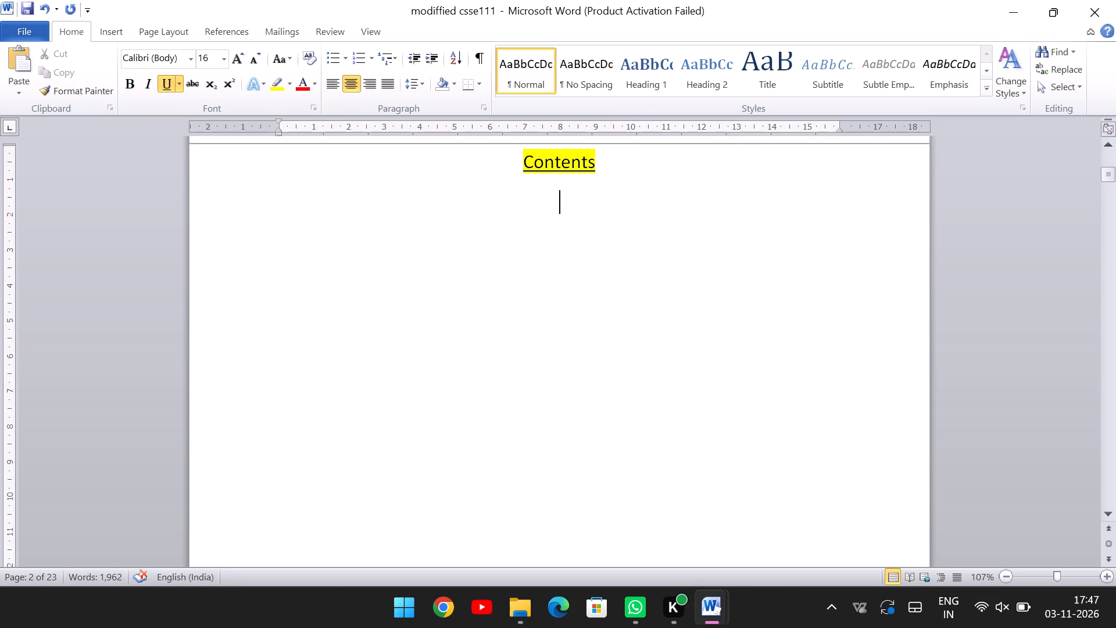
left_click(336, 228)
Paste the copied numbered contents list, from 1| Executive Summary to 15| Professional Digital Profile, below the Contents heading.
key("ctrl+v")
scroll(339, 194, "up", 4)
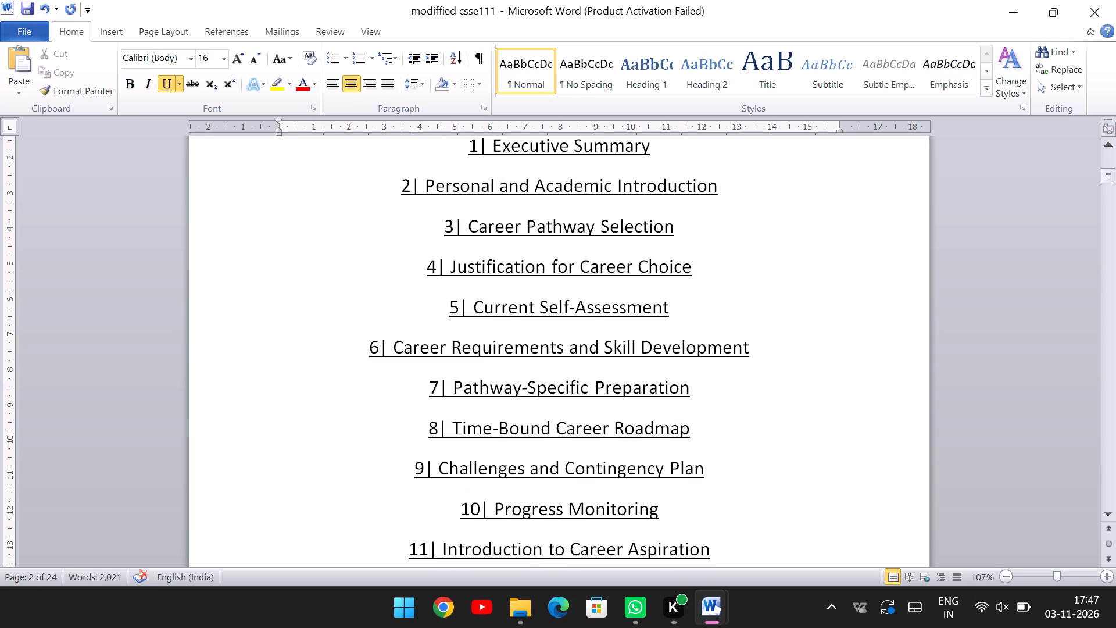
scroll(594, 434, "up", 4)
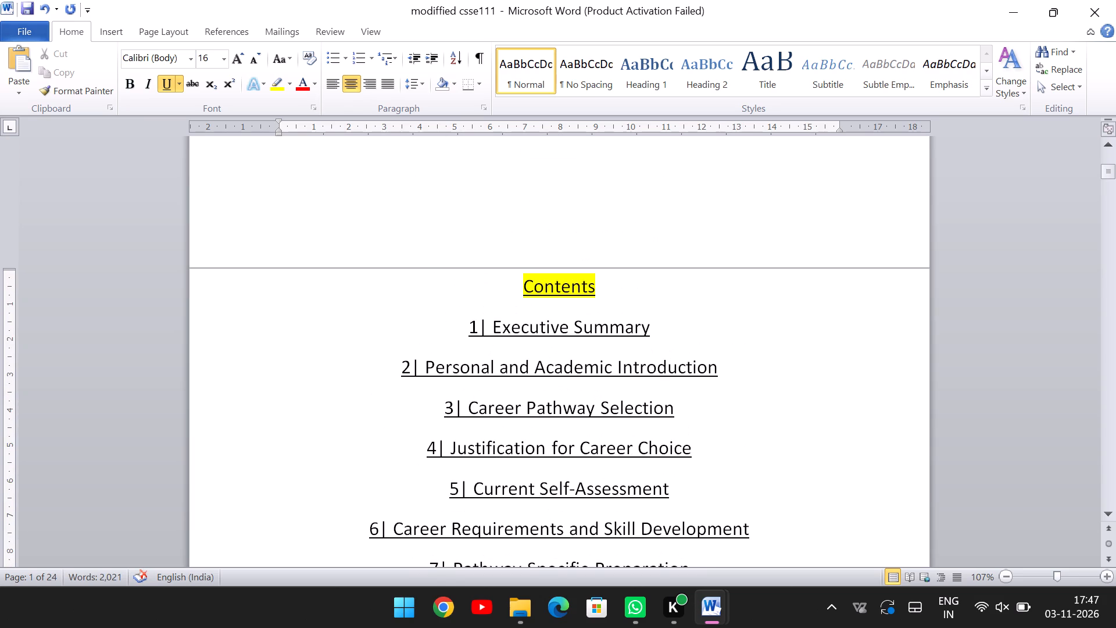
Set the font size of all fifteen pasted contents entries to 14.
left_click(603, 293)
left_click_drag(464, 316, 733, 573)
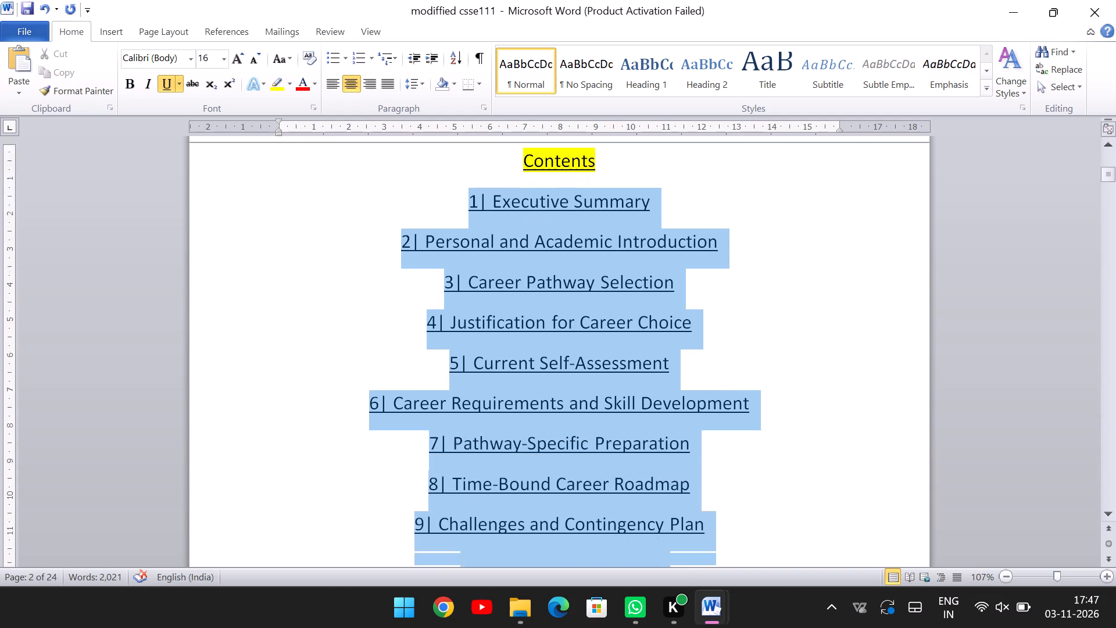
left_click_drag(733, 573, 679, 431)
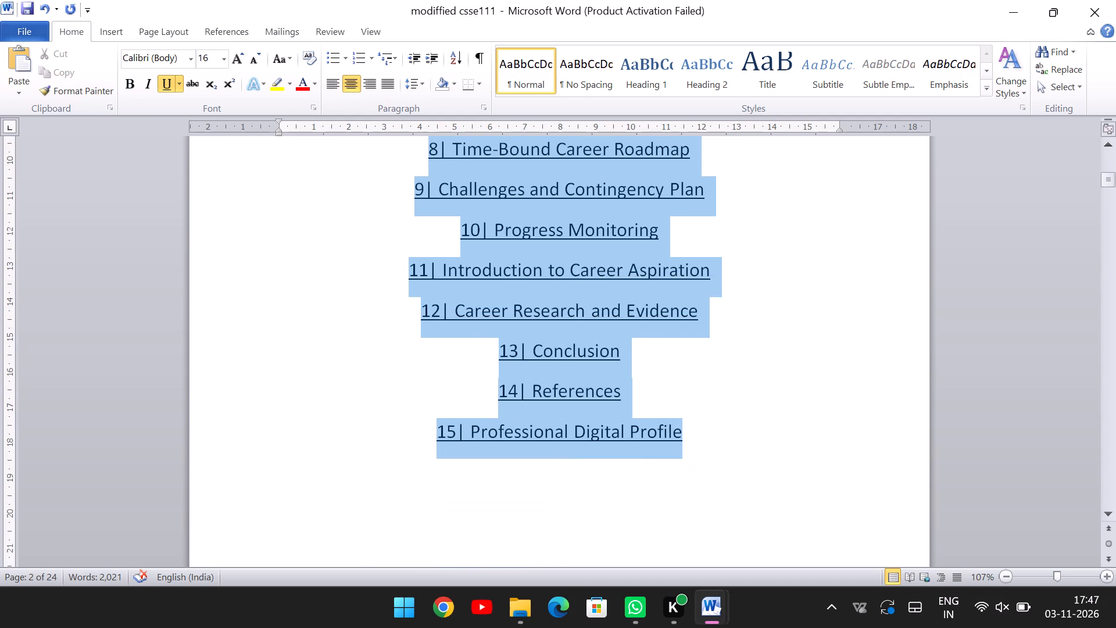
left_click_drag(679, 431, 685, 449)
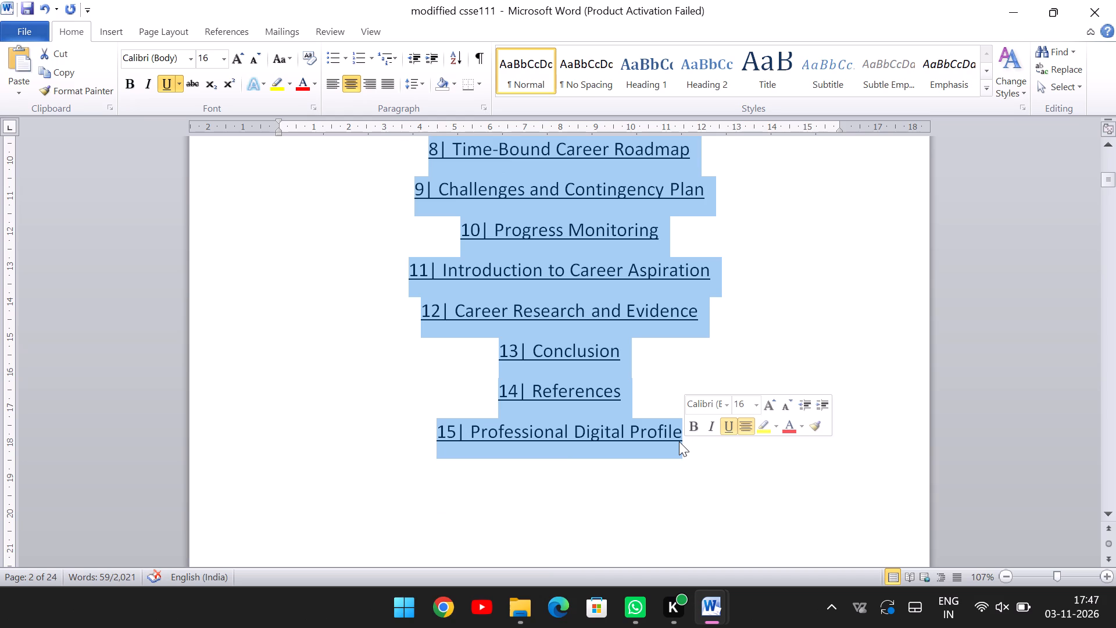
double_click(789, 408)
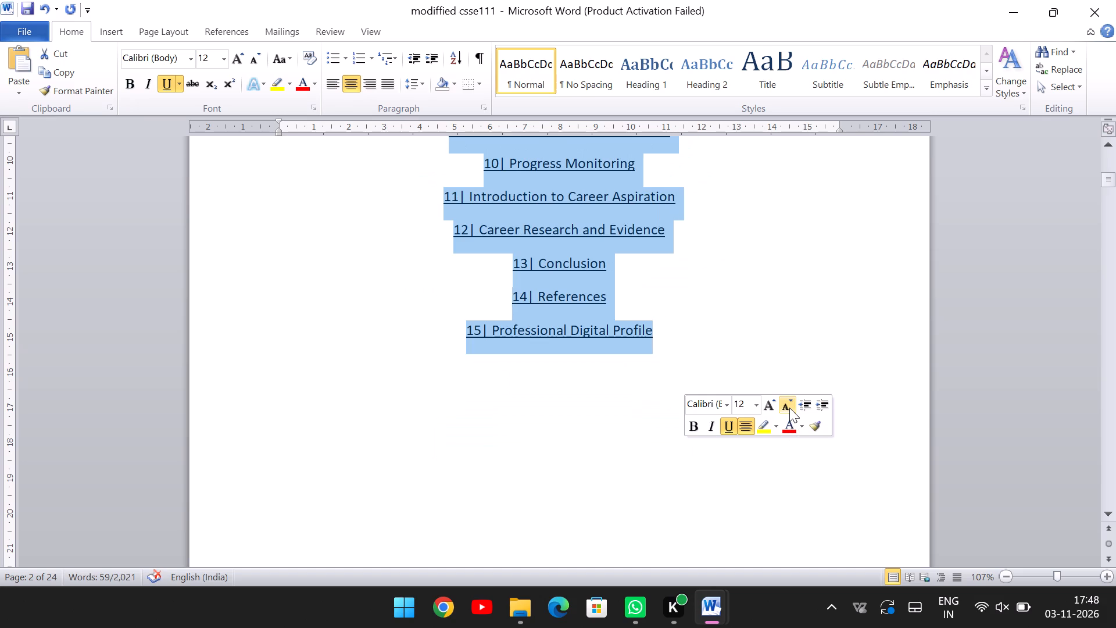
left_click(773, 404)
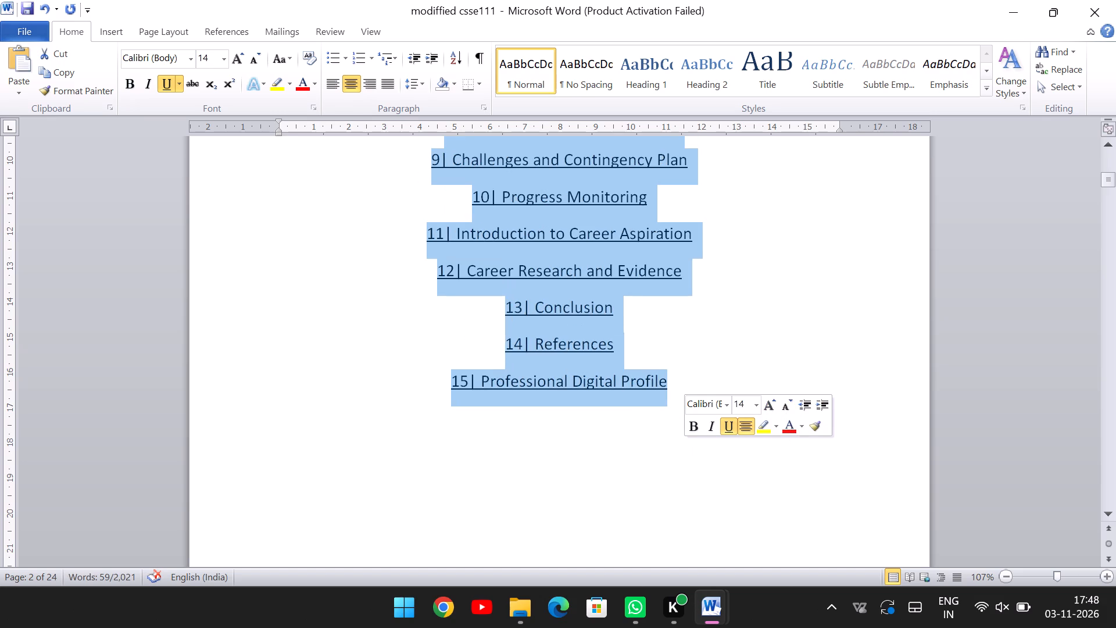
left_click(778, 379)
Enlarge the Contents heading to font size 22.
scroll(778, 379, "up", 9)
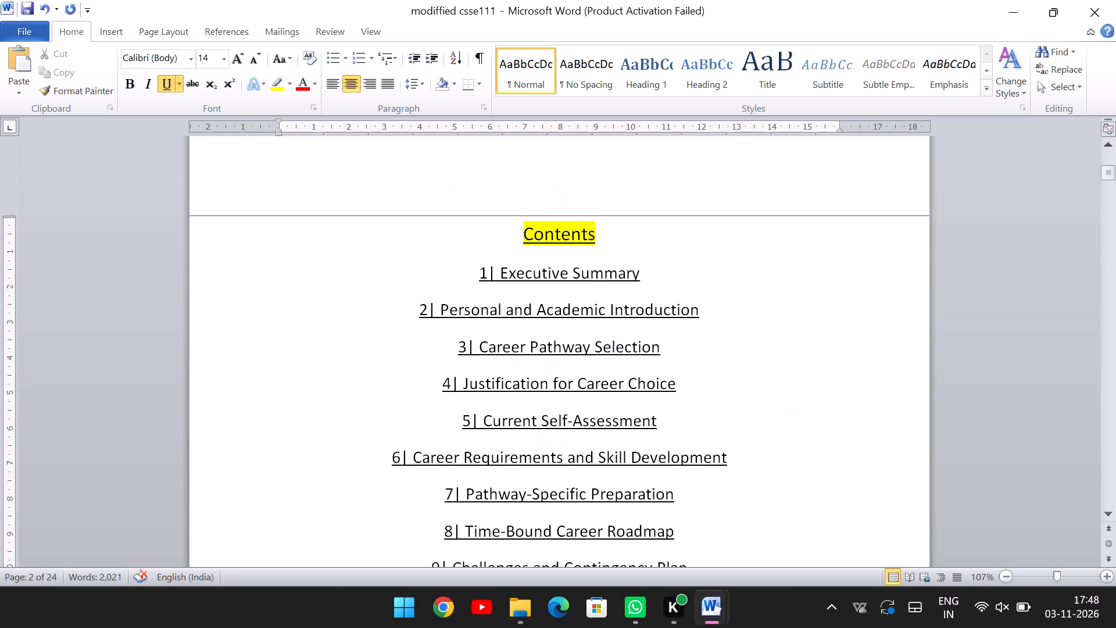
left_click_drag(519, 232, 616, 234)
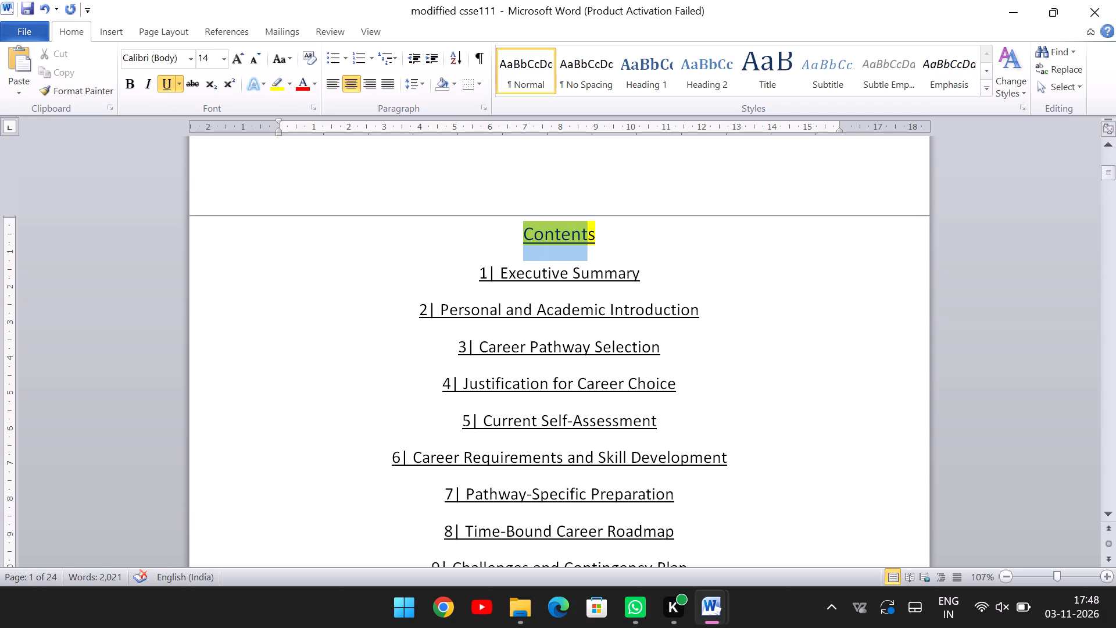
left_click_drag(616, 234, 631, 234)
left_click(717, 192)
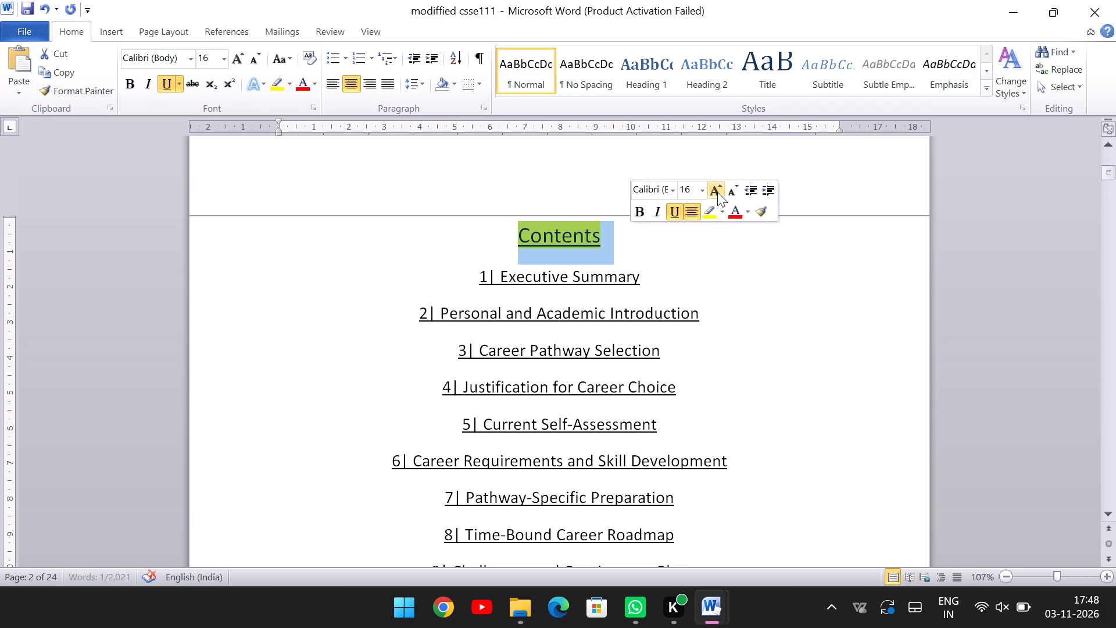
left_click(717, 192)
left_click(717, 192)
left_click(734, 254)
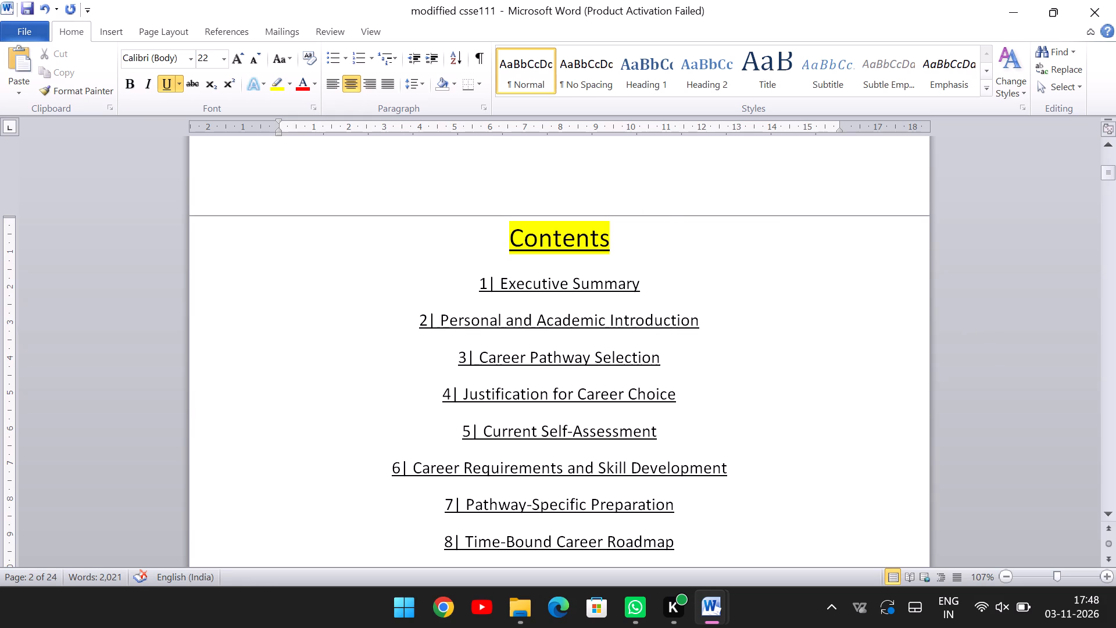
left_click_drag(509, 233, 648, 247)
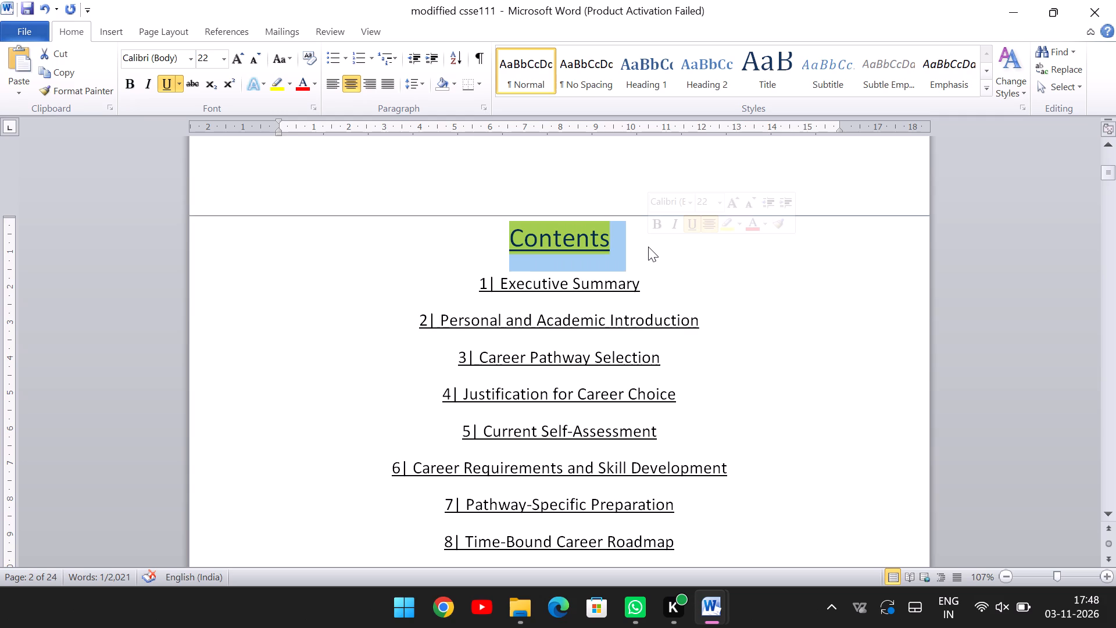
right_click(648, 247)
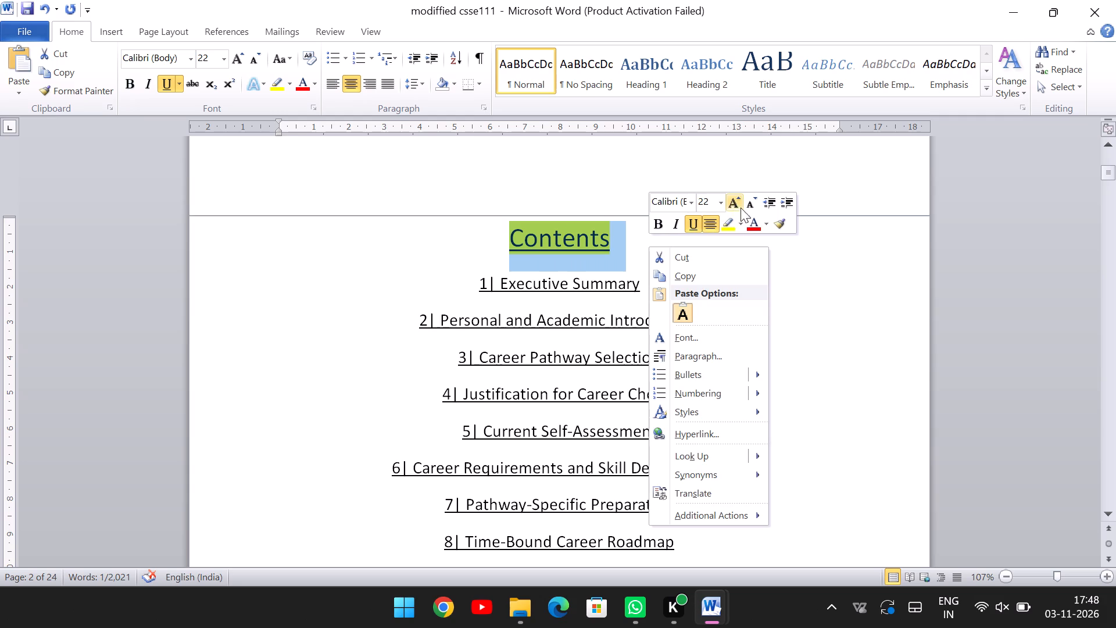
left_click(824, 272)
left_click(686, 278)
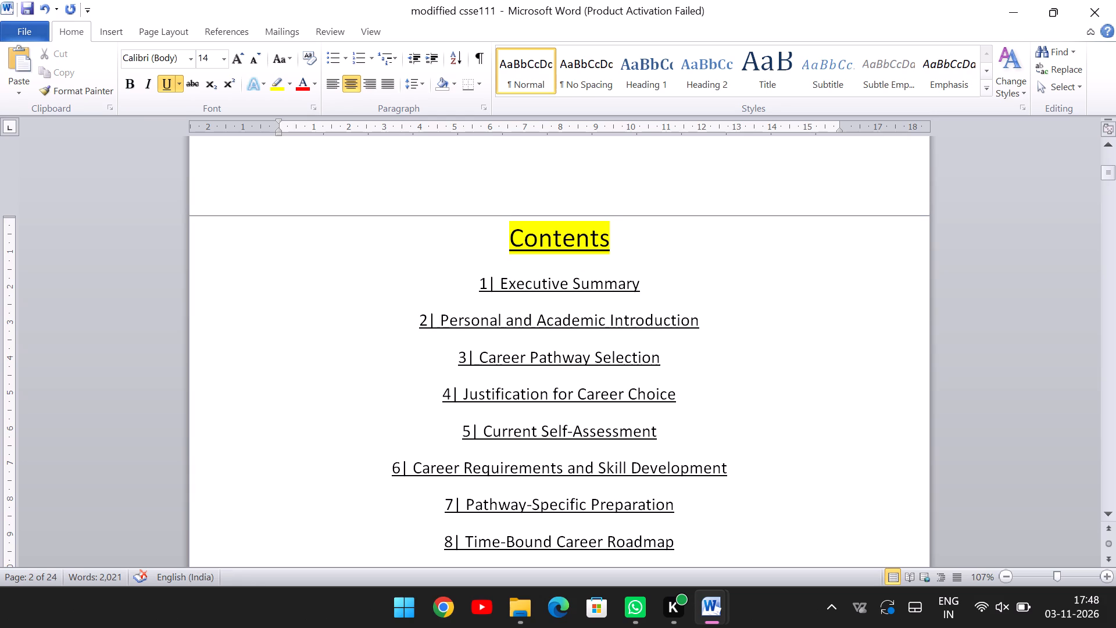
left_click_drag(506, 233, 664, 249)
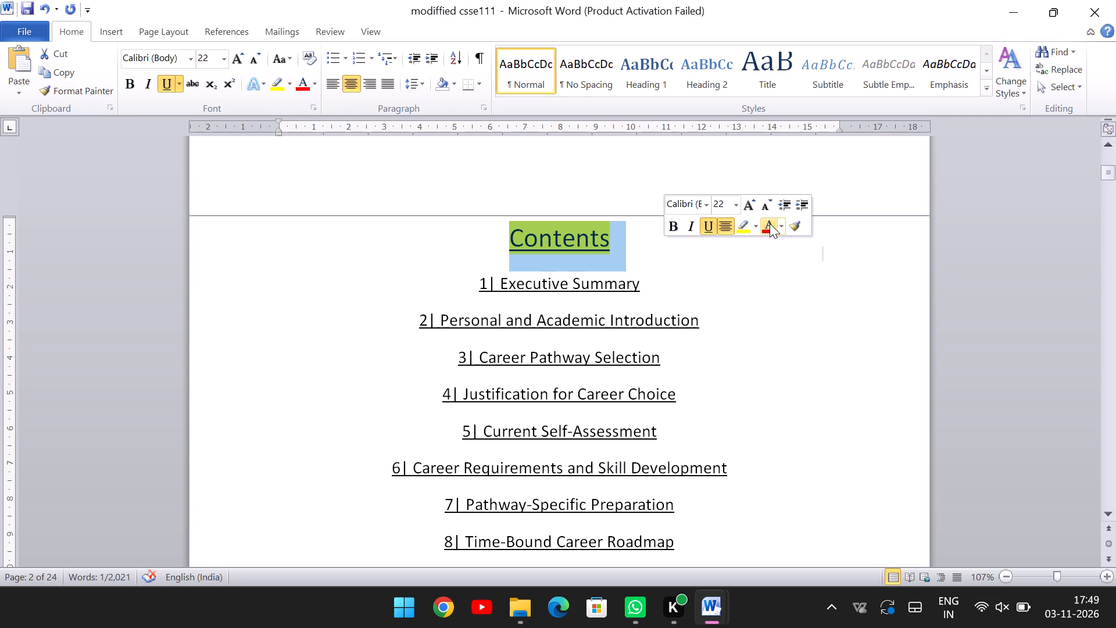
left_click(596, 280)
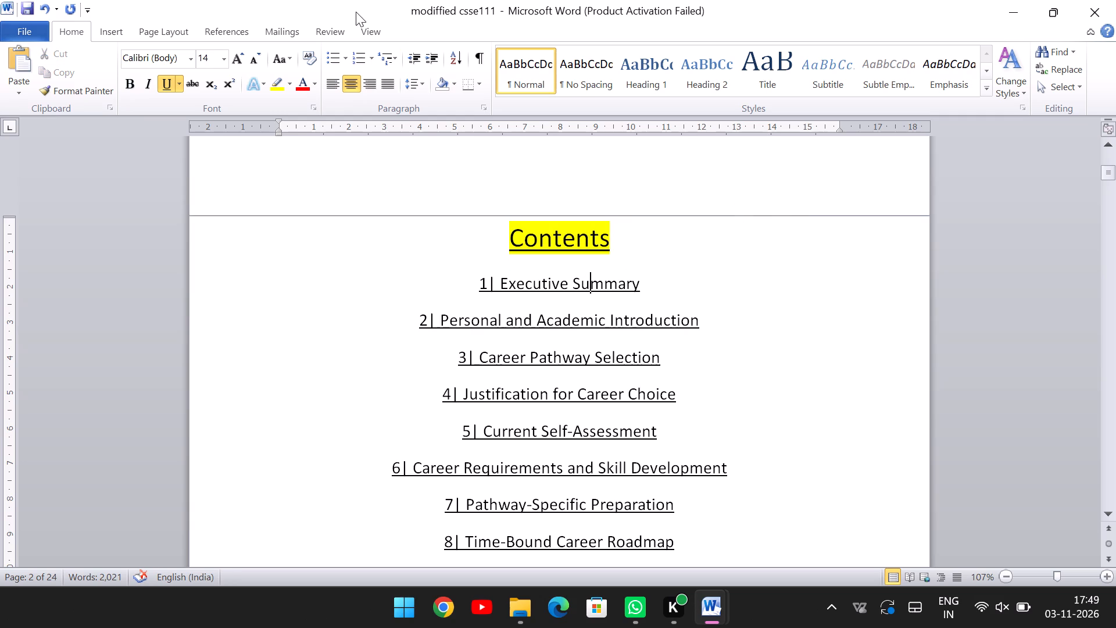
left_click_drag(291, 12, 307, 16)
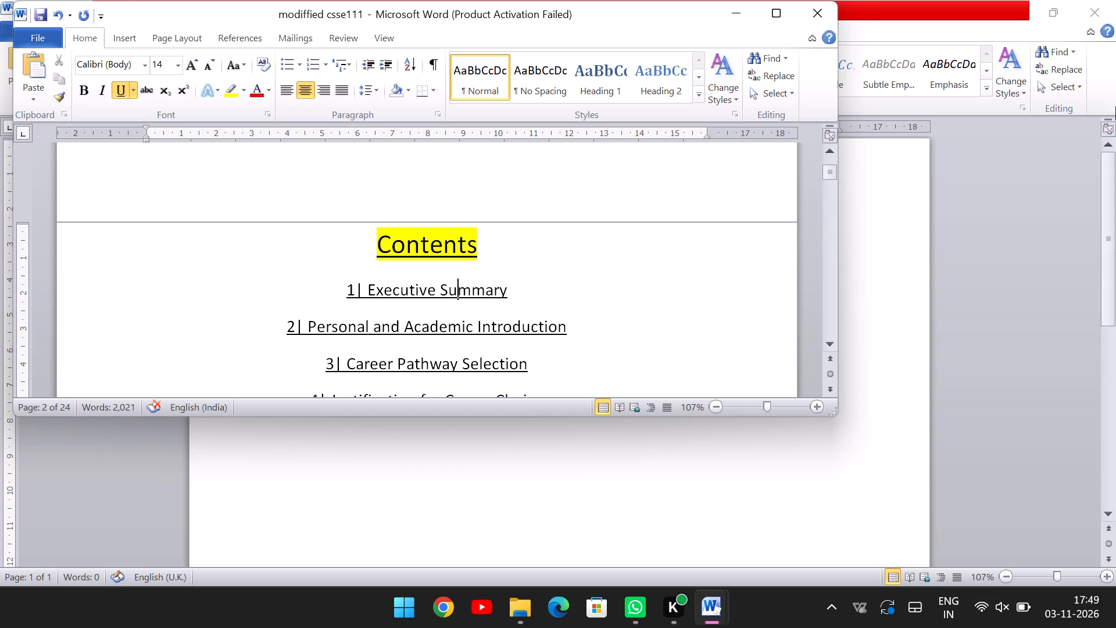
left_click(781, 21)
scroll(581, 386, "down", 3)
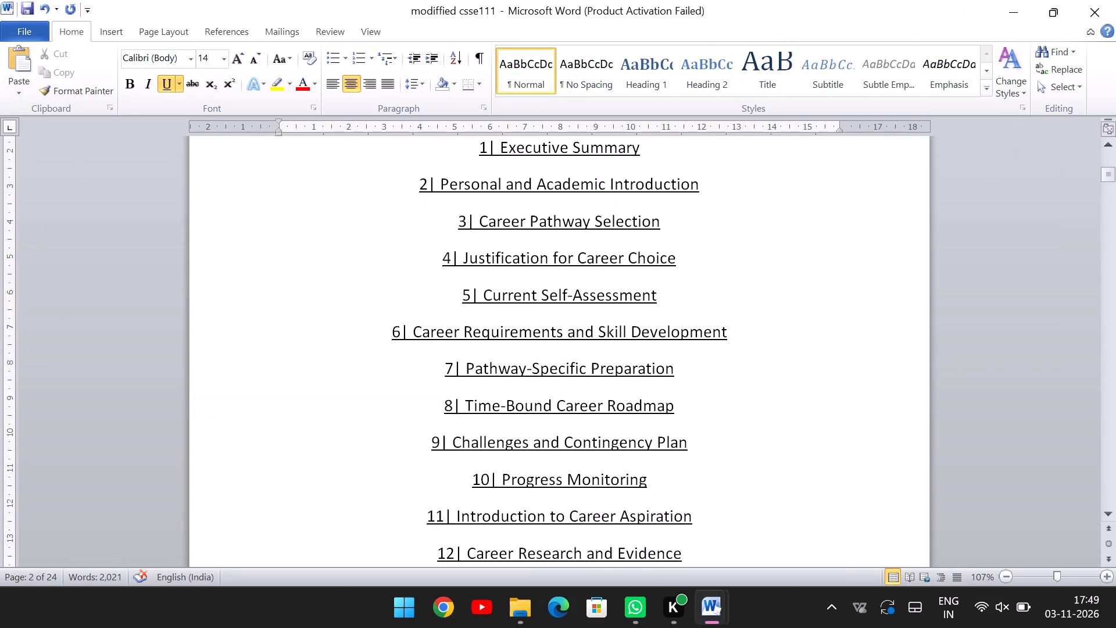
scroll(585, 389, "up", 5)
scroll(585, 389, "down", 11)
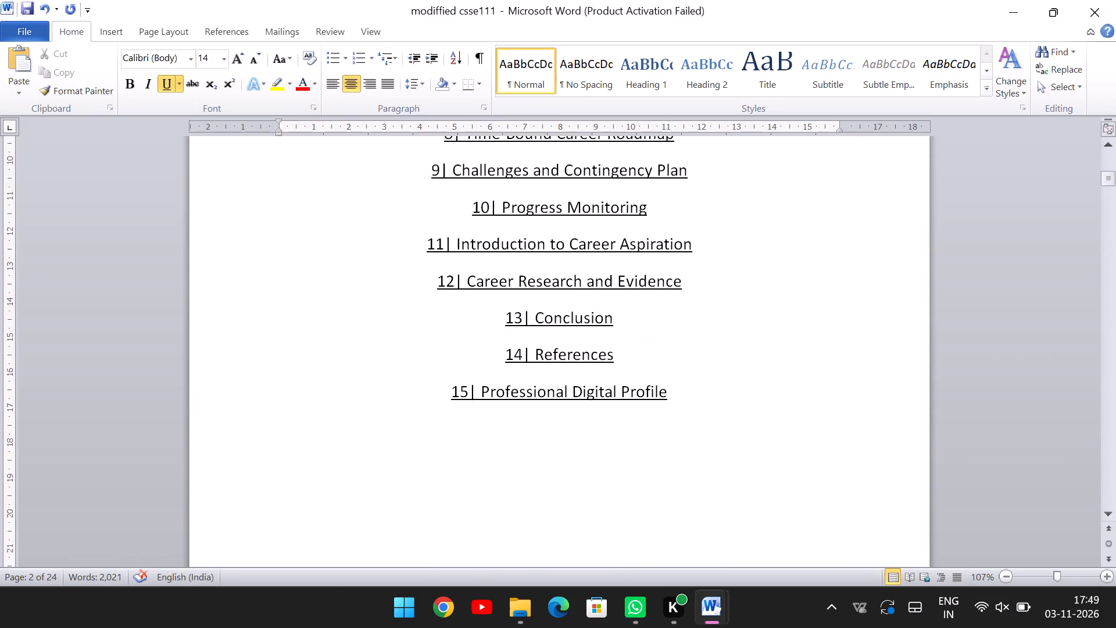
Remove the underline from all fifteen contents entries, Executive Summary through Professional Digital Profile, and make them italic.
scroll(585, 389, "up", 9)
left_click_drag(474, 279, 772, 624)
left_click_drag(702, 338, 702, 295)
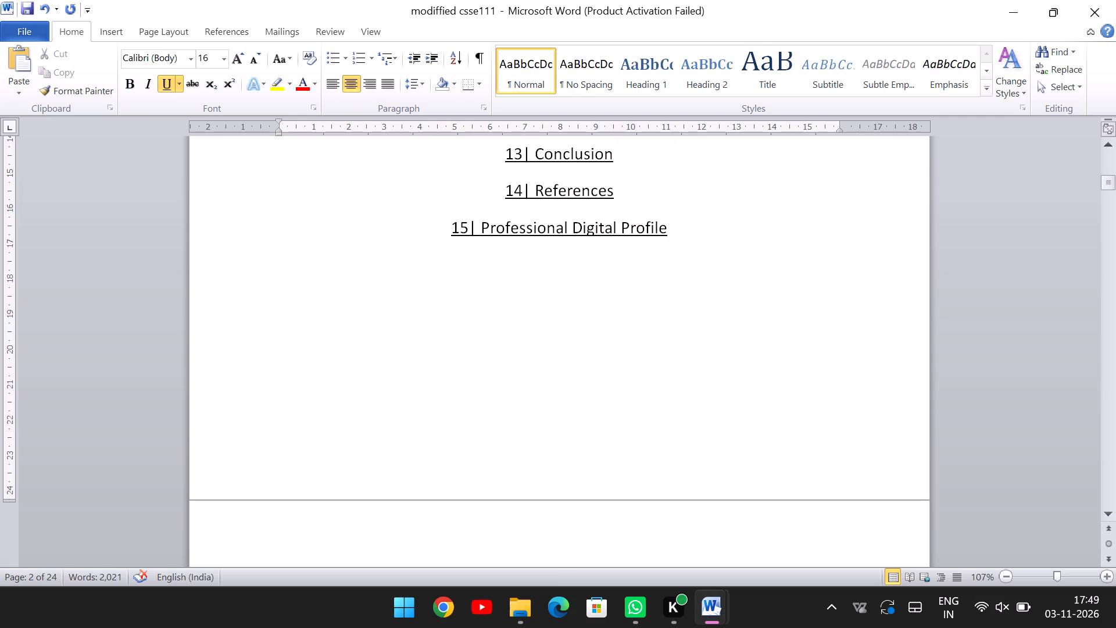
scroll(588, 300, "up", 13)
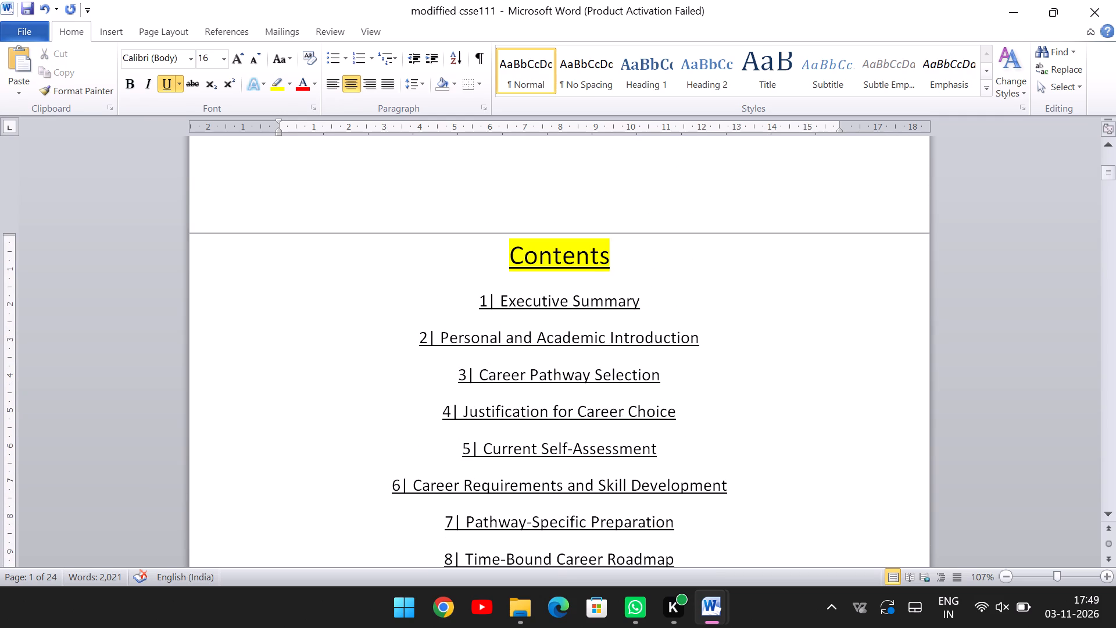
left_click_drag(474, 298, 582, 446)
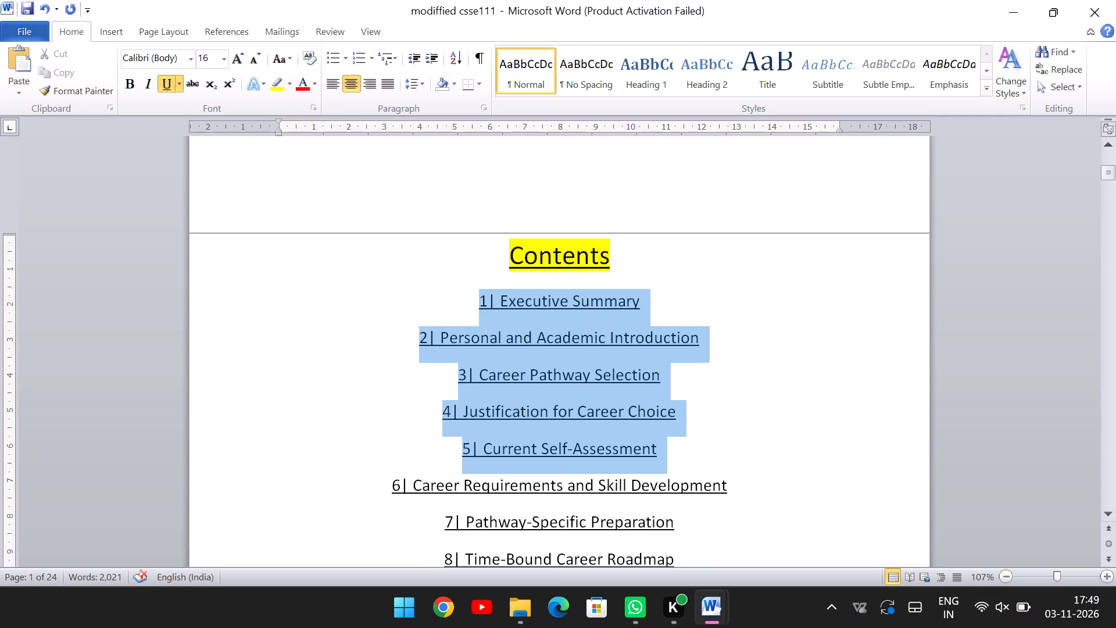
left_click_drag(582, 446, 679, 395)
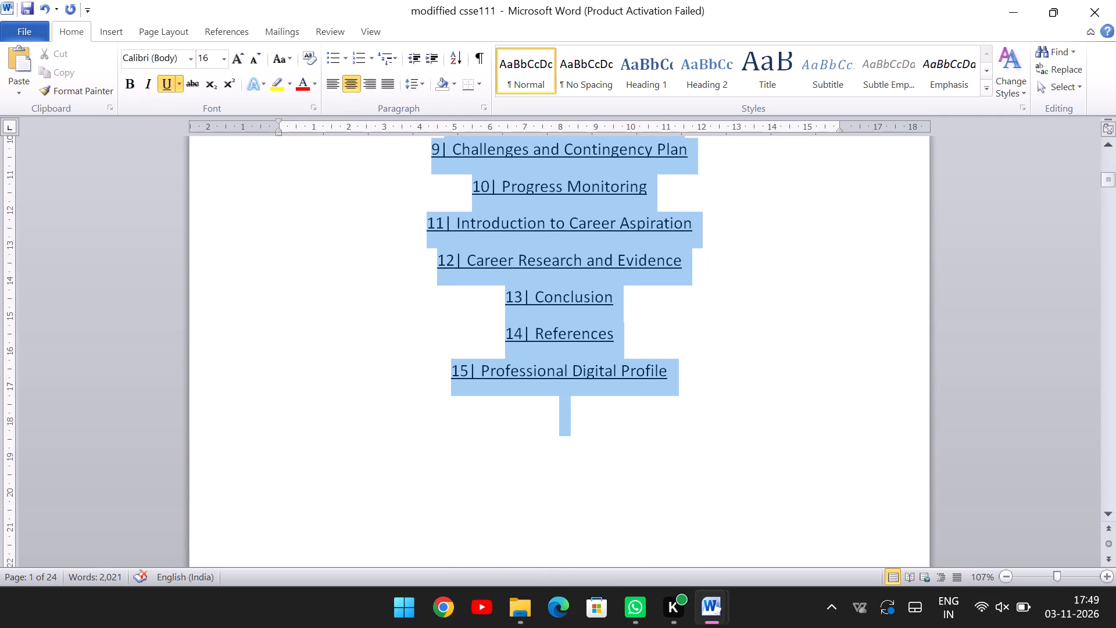
left_click_drag(679, 395, 679, 394)
right_click(686, 379)
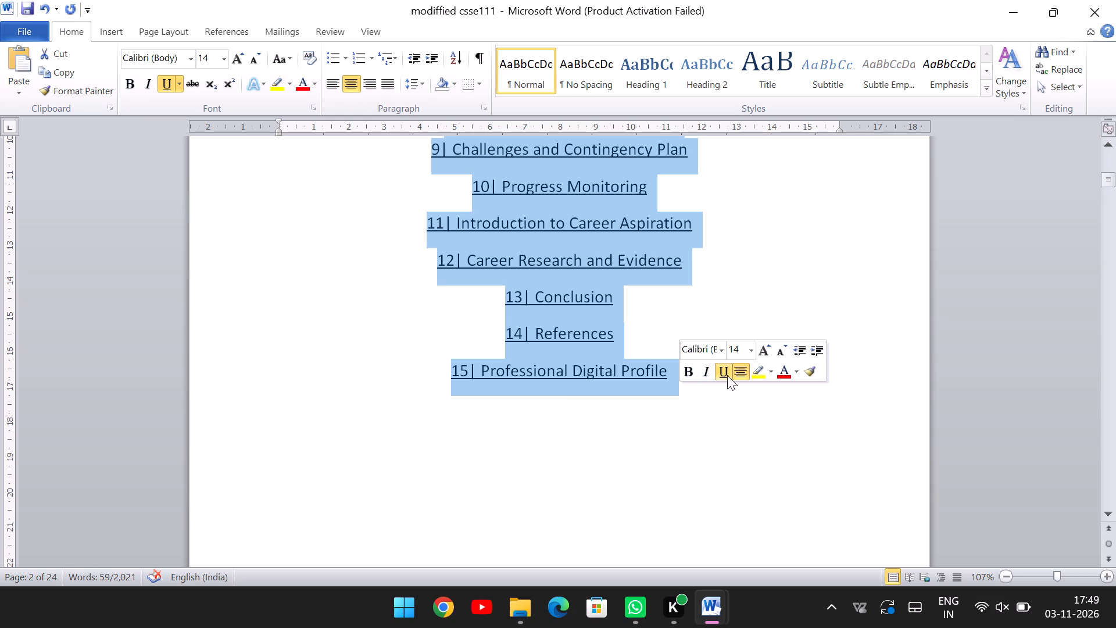
left_click(727, 375)
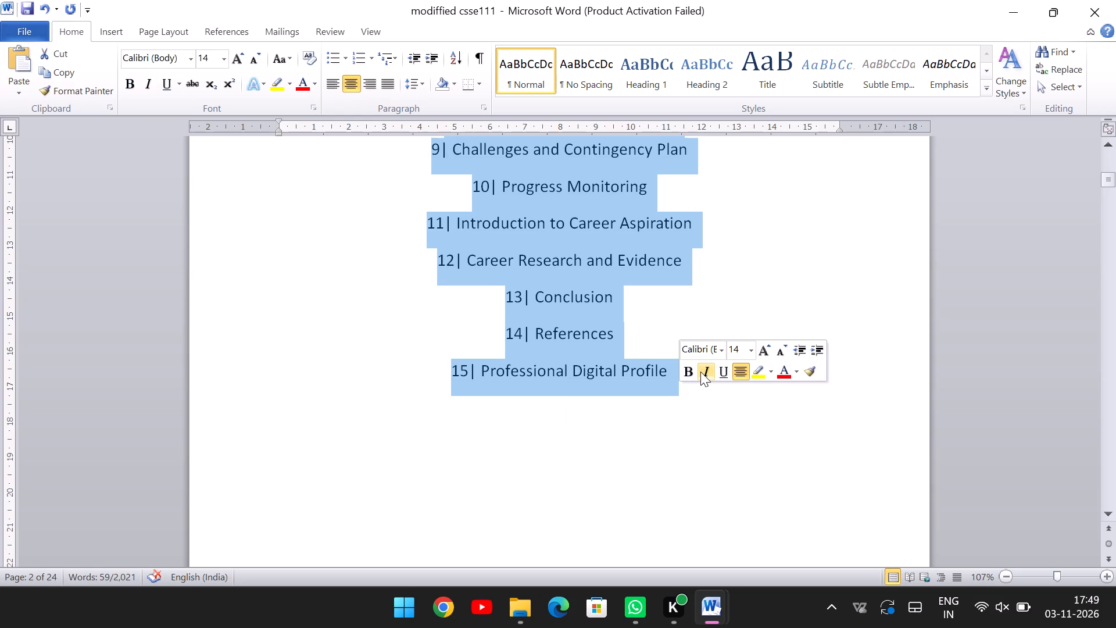
left_click(700, 372)
left_click(701, 372)
left_click(701, 372)
left_click(752, 287)
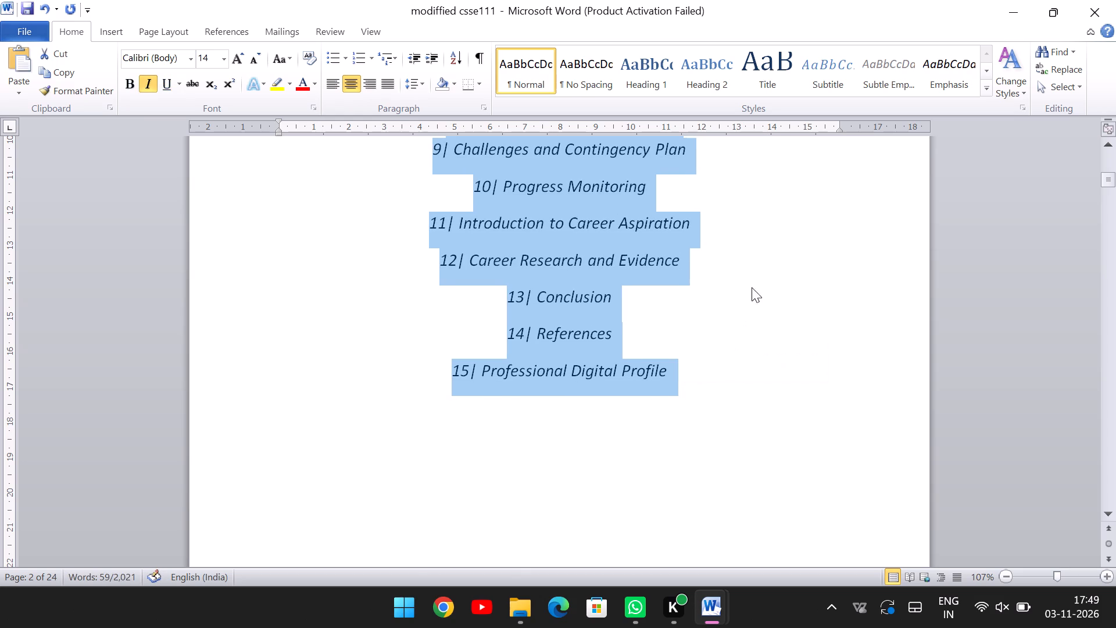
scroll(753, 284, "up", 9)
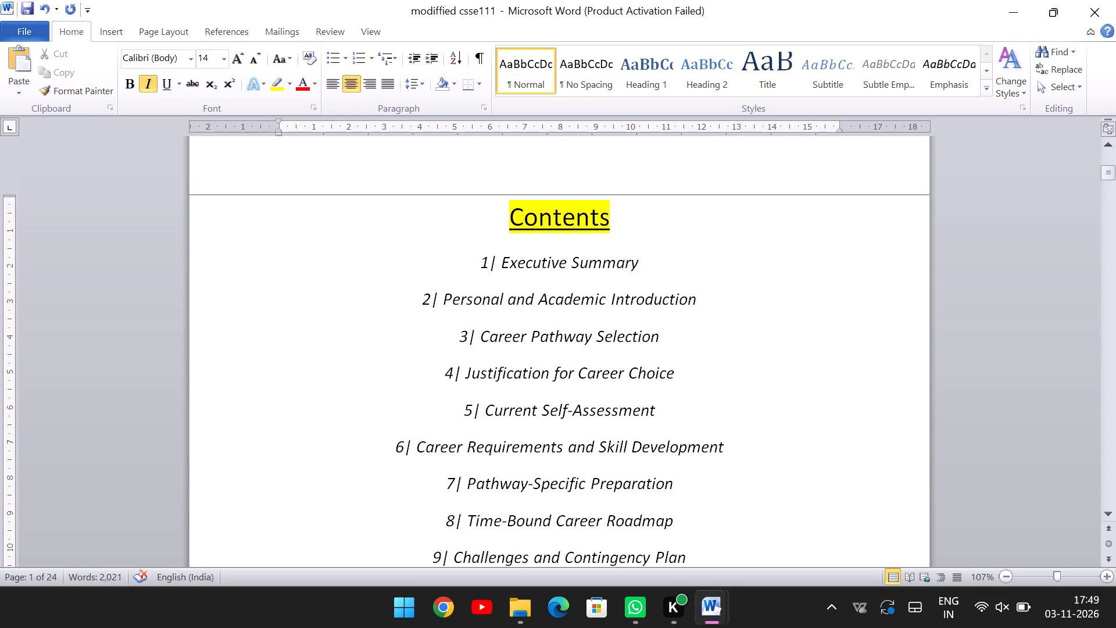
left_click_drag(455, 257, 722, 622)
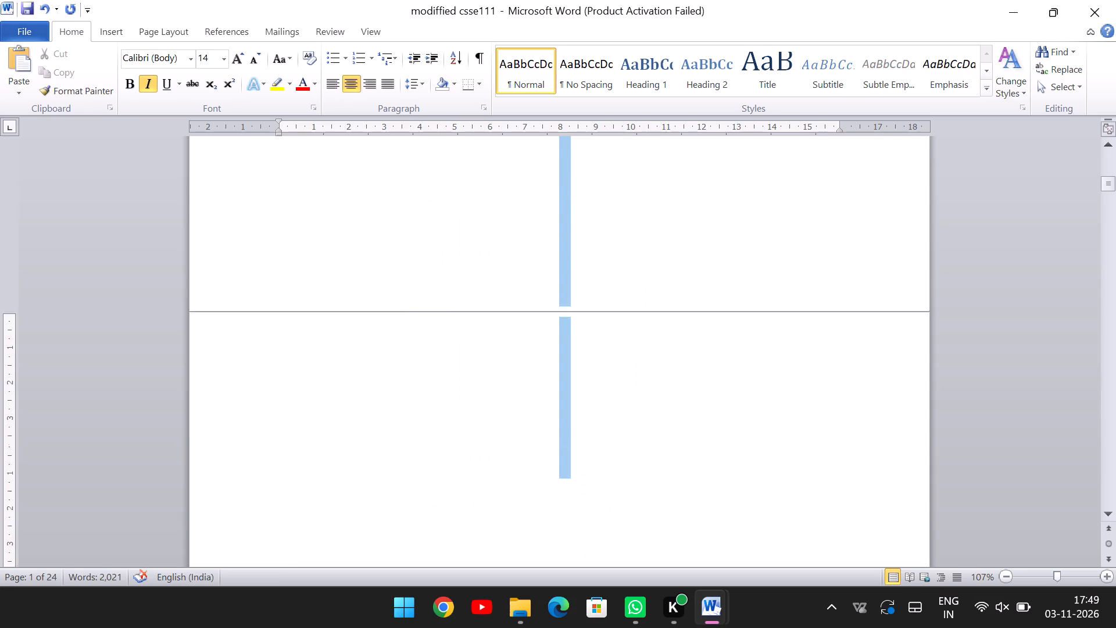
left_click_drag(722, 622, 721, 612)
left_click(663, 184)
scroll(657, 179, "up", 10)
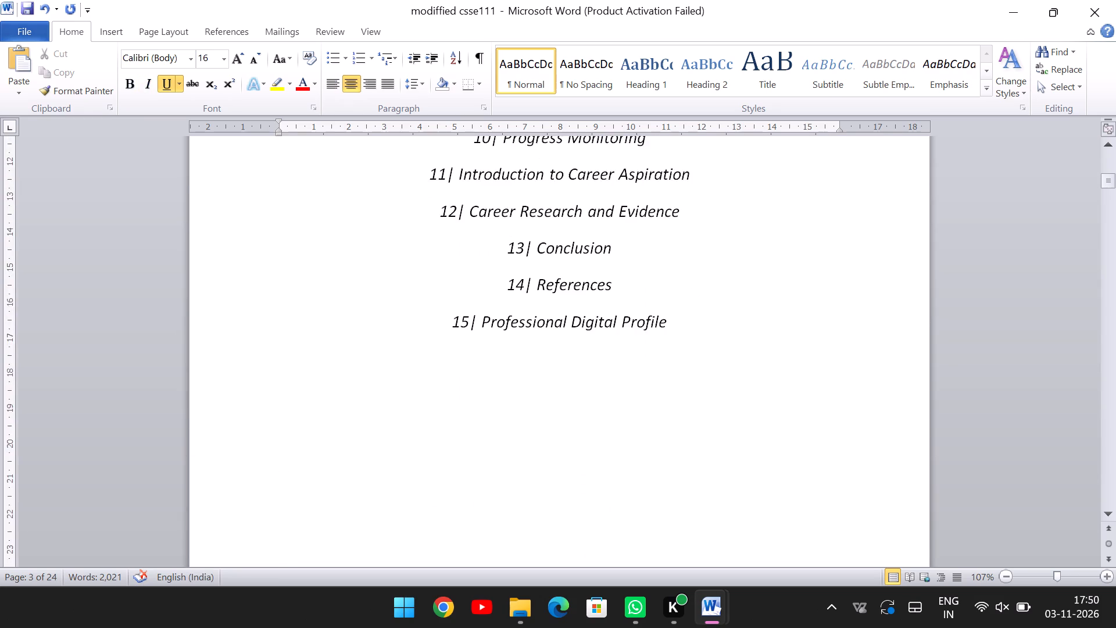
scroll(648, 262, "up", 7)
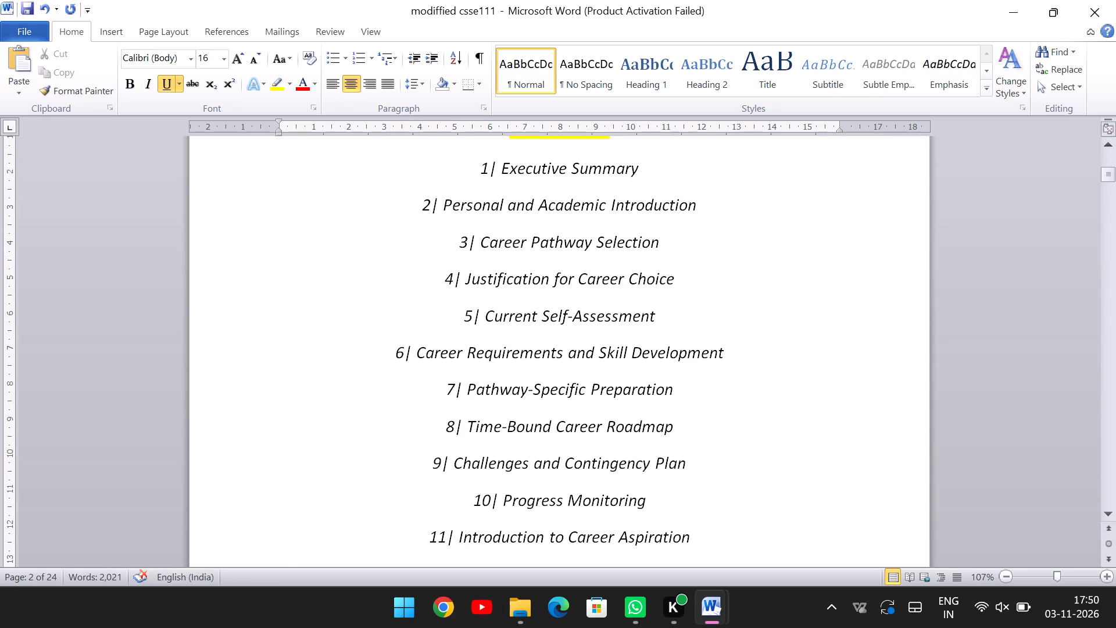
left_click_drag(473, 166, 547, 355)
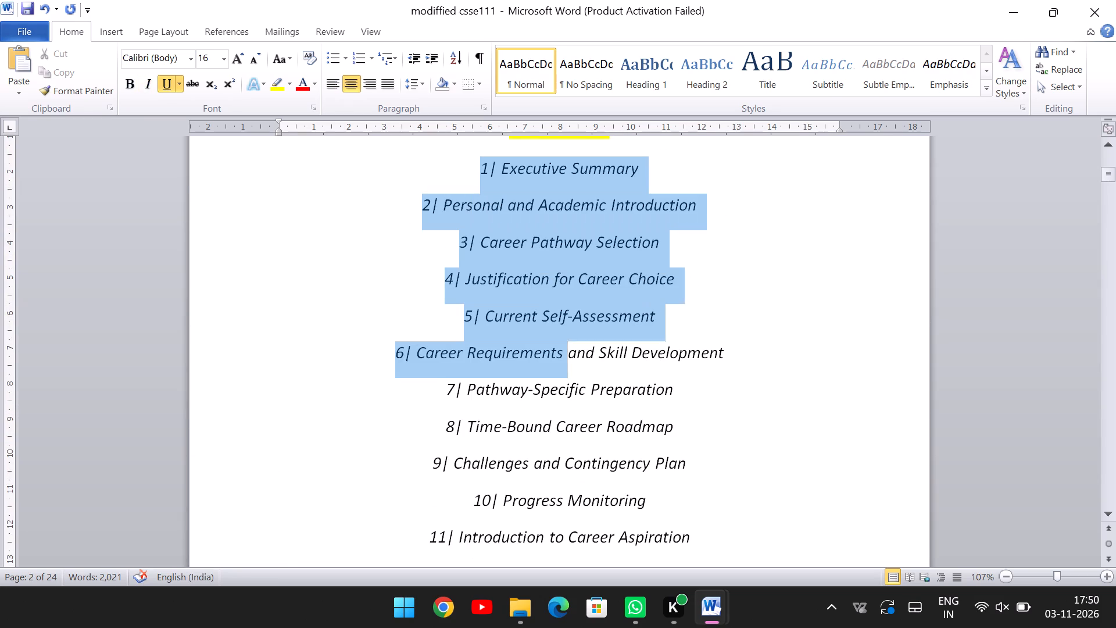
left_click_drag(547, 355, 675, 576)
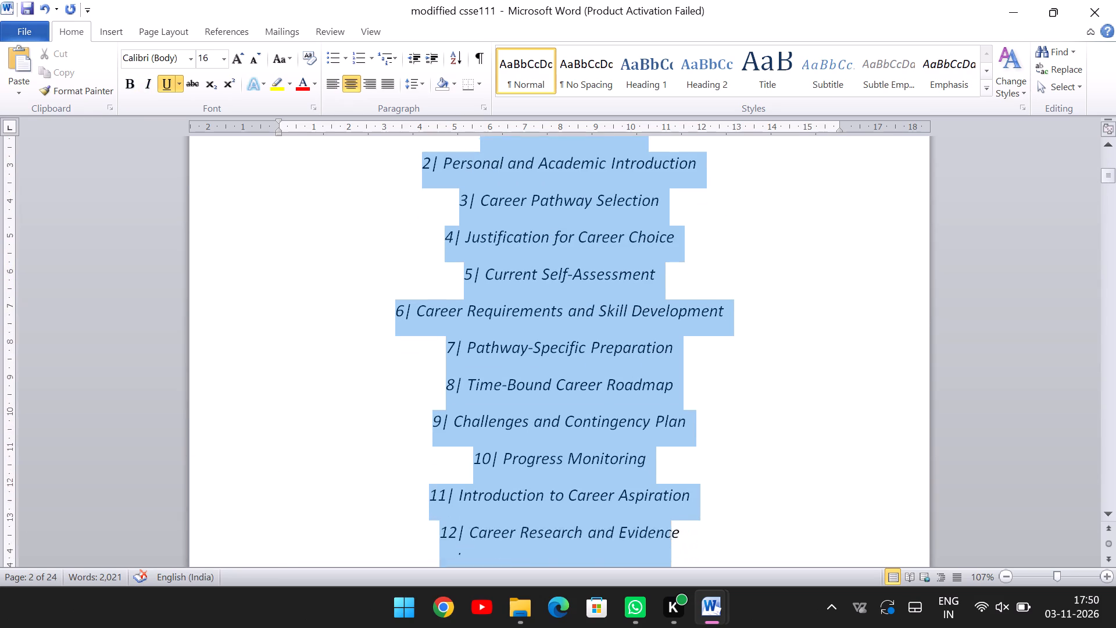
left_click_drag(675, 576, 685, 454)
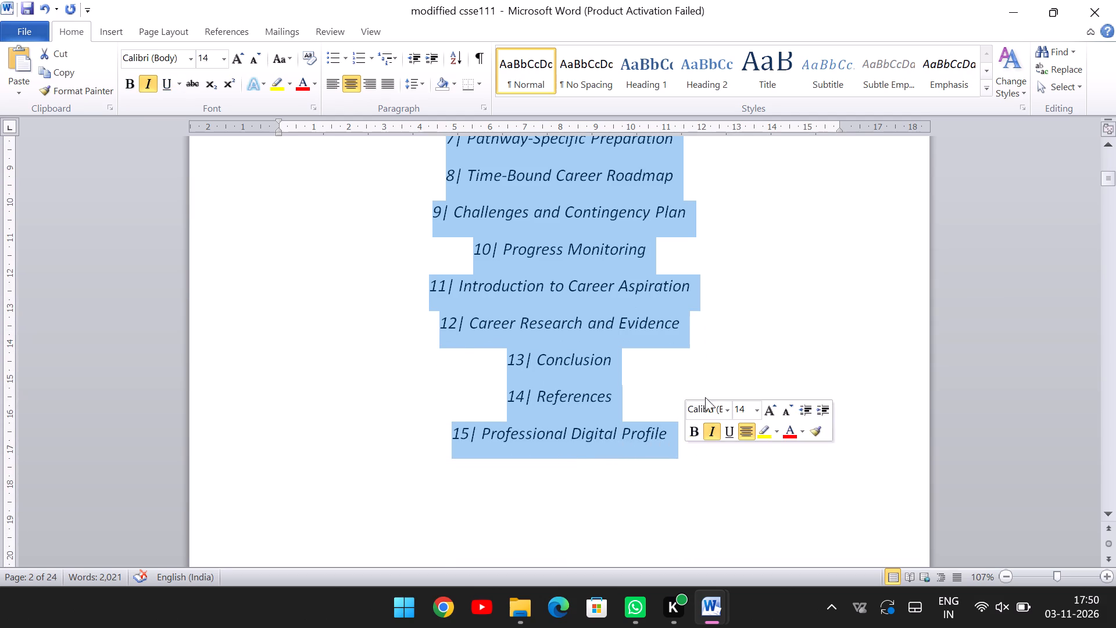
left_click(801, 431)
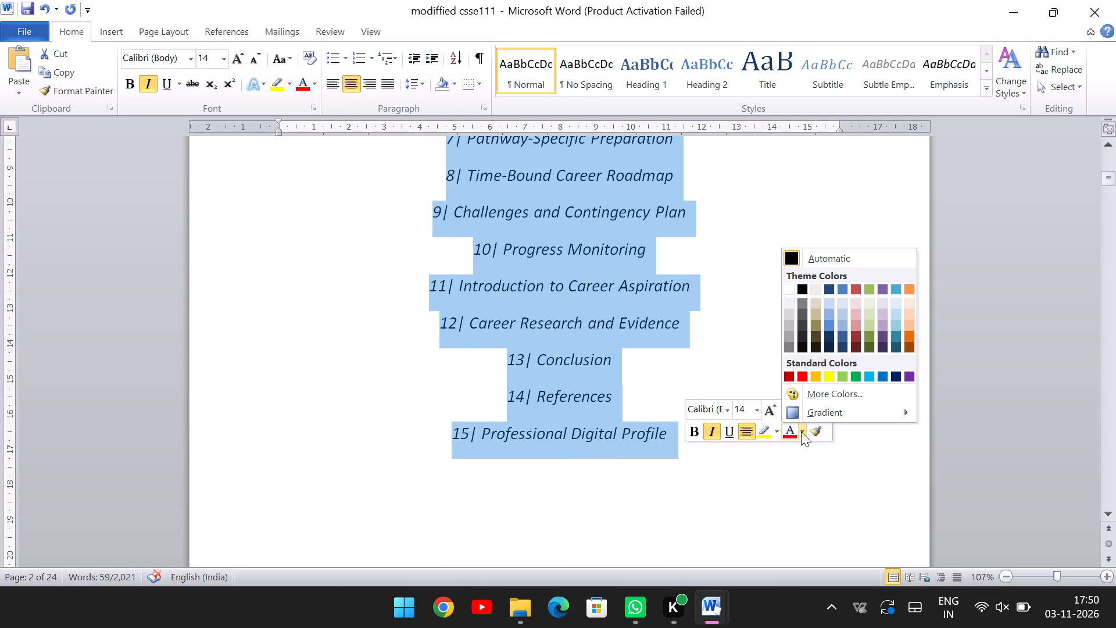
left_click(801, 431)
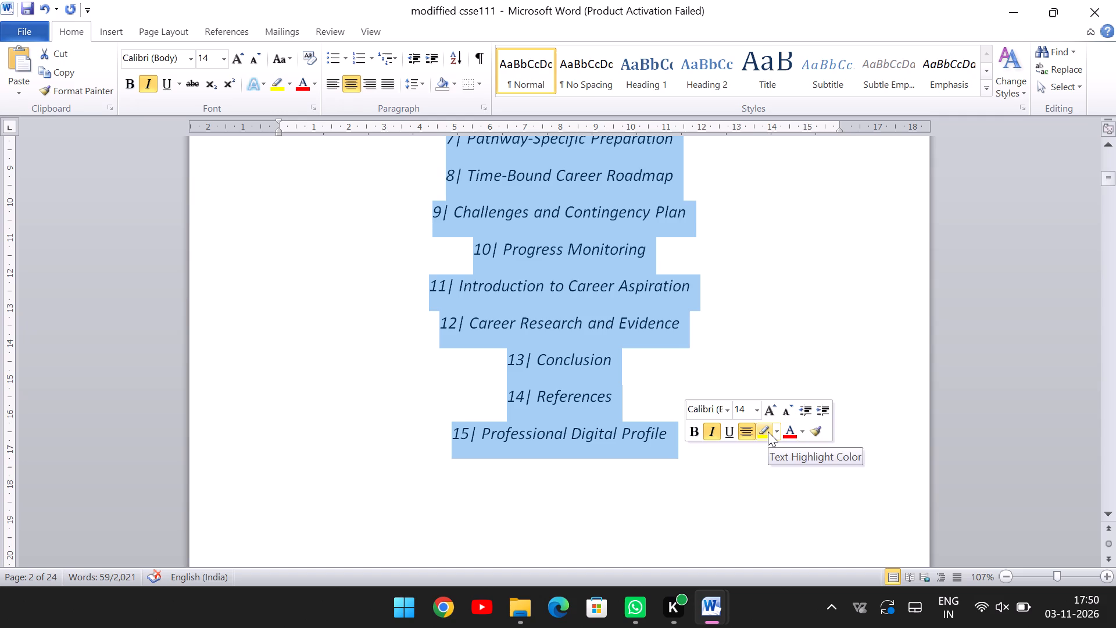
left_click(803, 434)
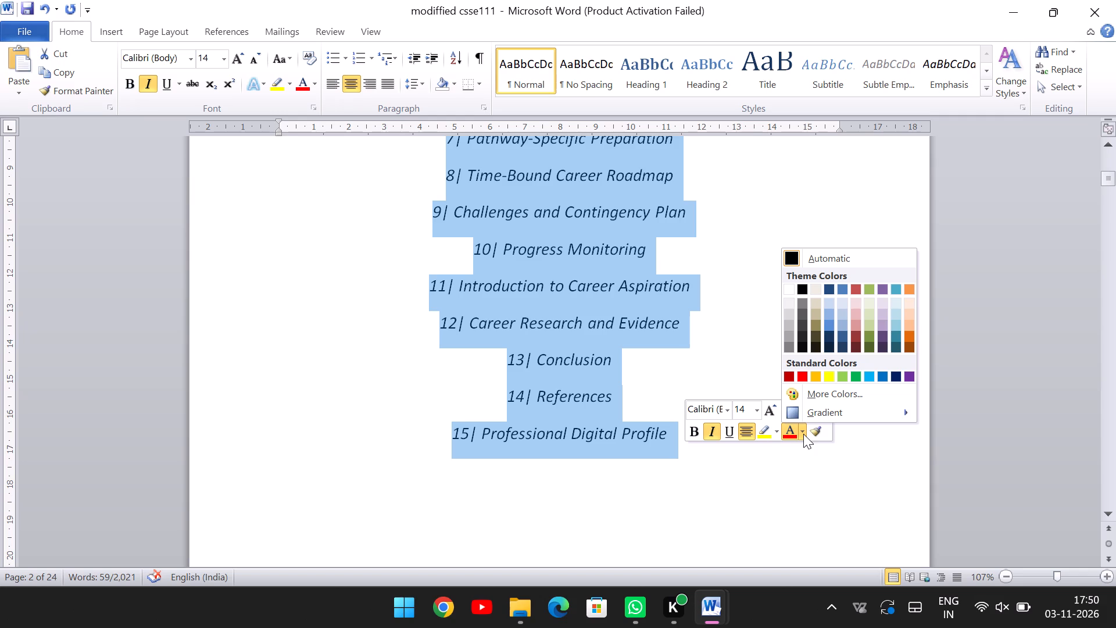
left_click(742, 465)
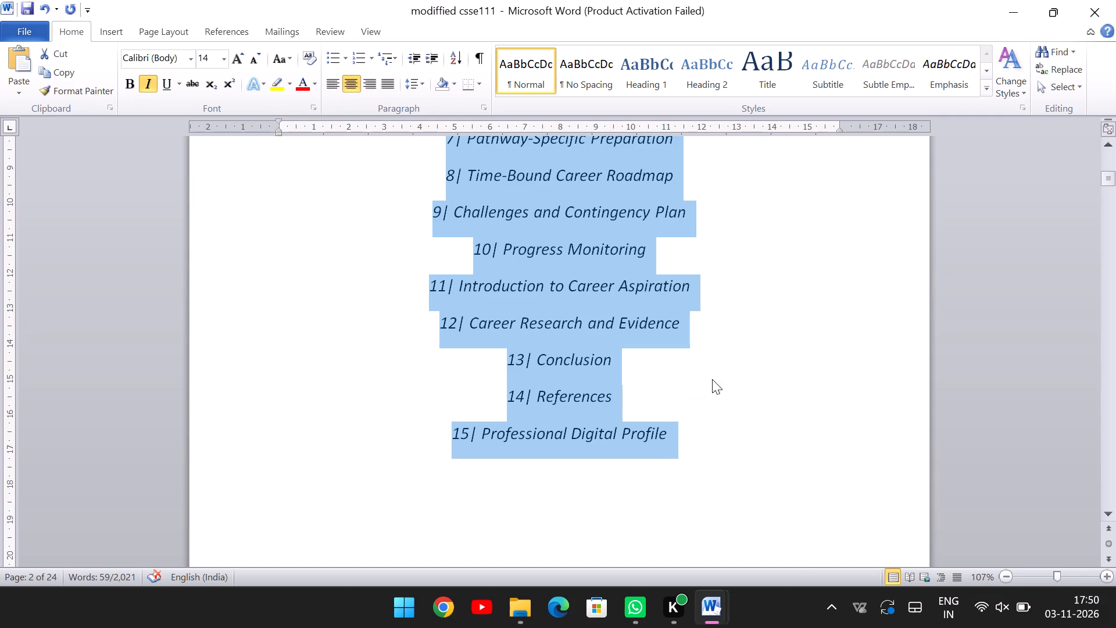
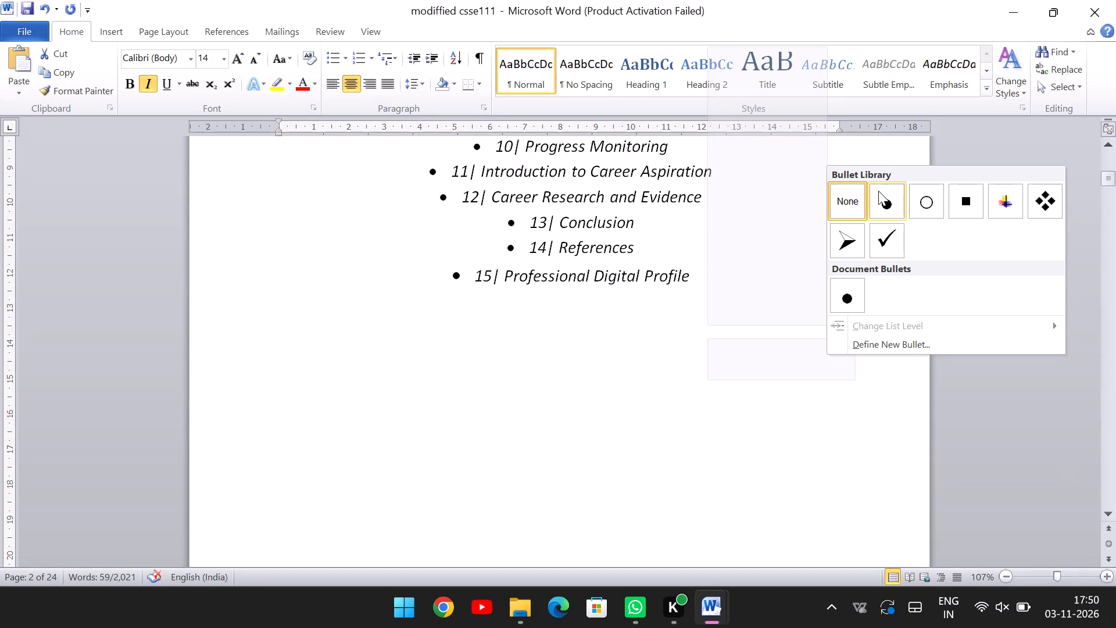
Apply filled round bullets to all fifteen contents entries, Executive Summary through Professional Digital Profile.
left_click(882, 197)
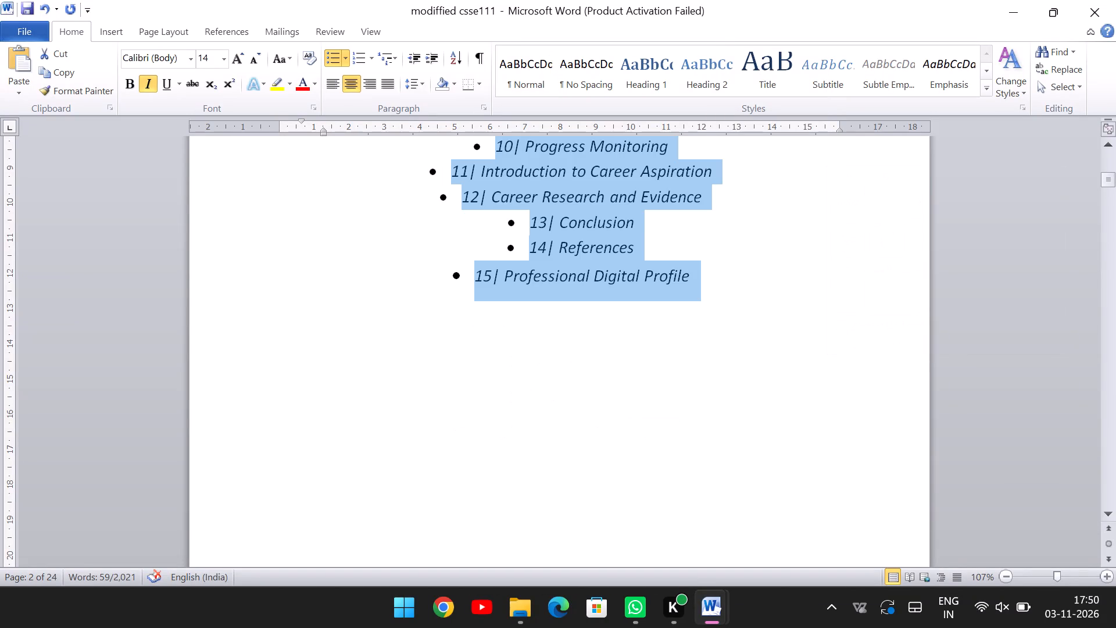
left_click(732, 324)
Delete the number prefixes 1| to 4| from the first four contents entries, Executive Summary through Justification for Career Choice.
scroll(627, 410, "up", 9)
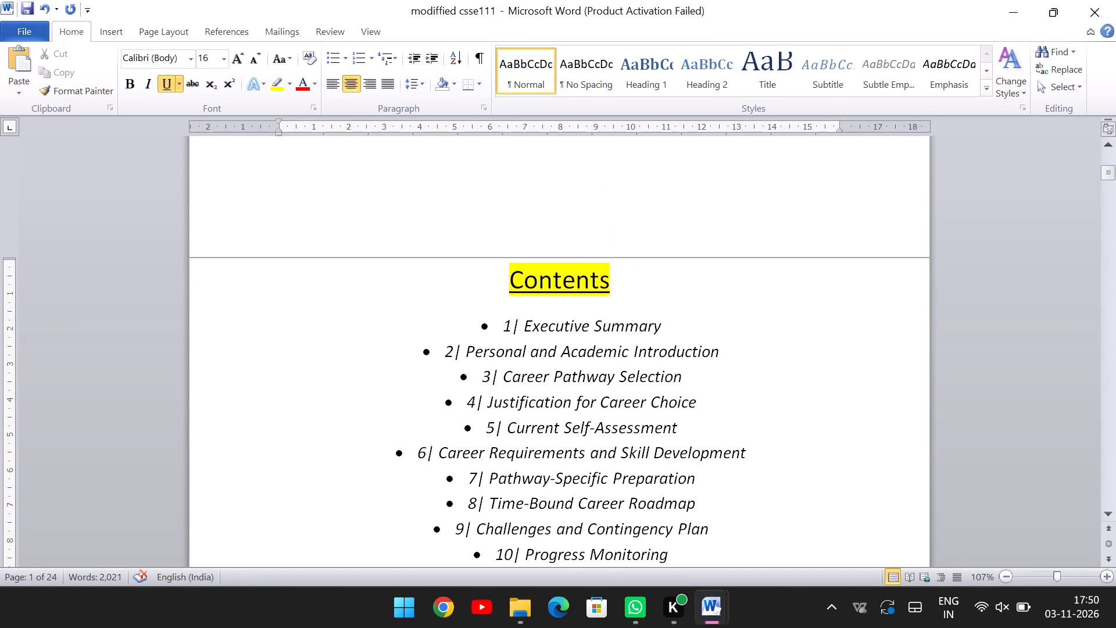
left_click(513, 327)
left_click_drag(518, 329, 507, 326)
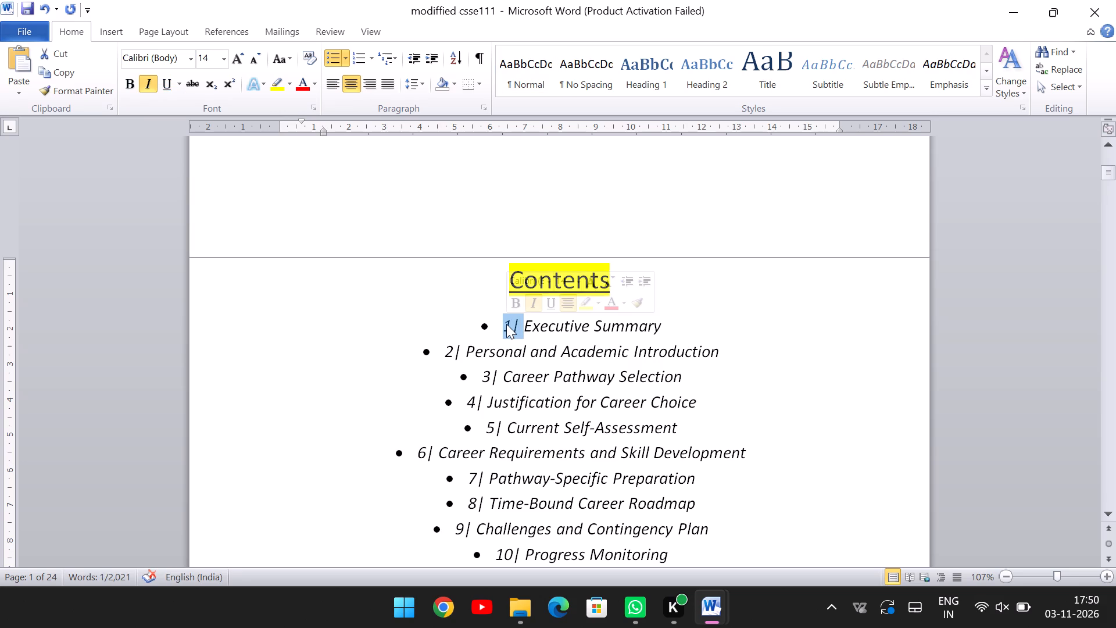
key("BackSpace")
left_click_drag(462, 349, 450, 345)
key("BackSpace")
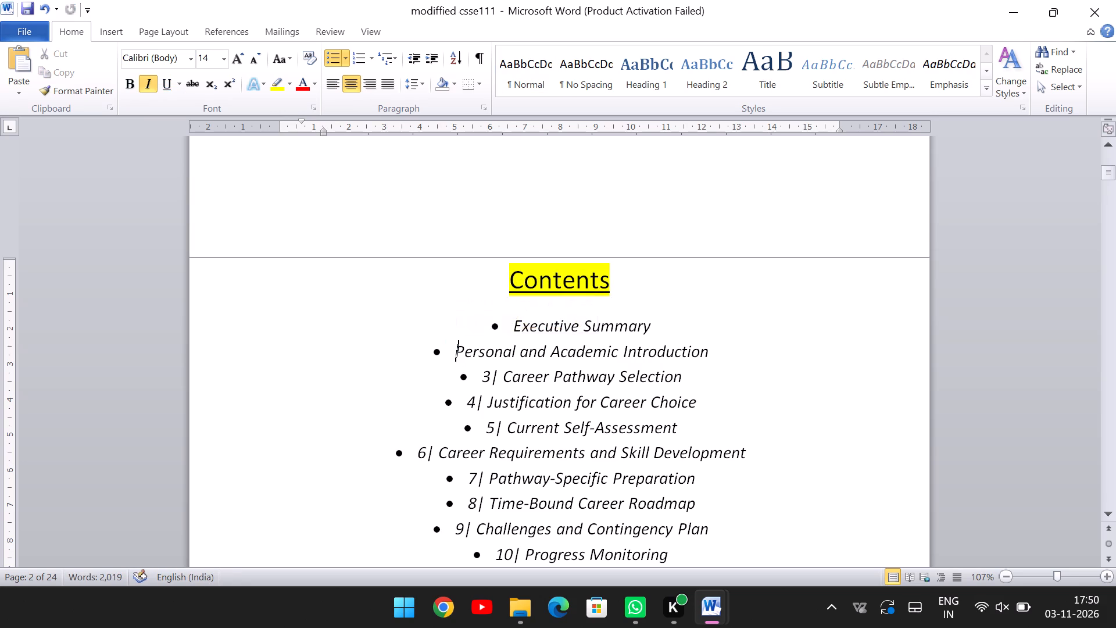
left_click_drag(502, 375, 482, 371)
key("BackSpace")
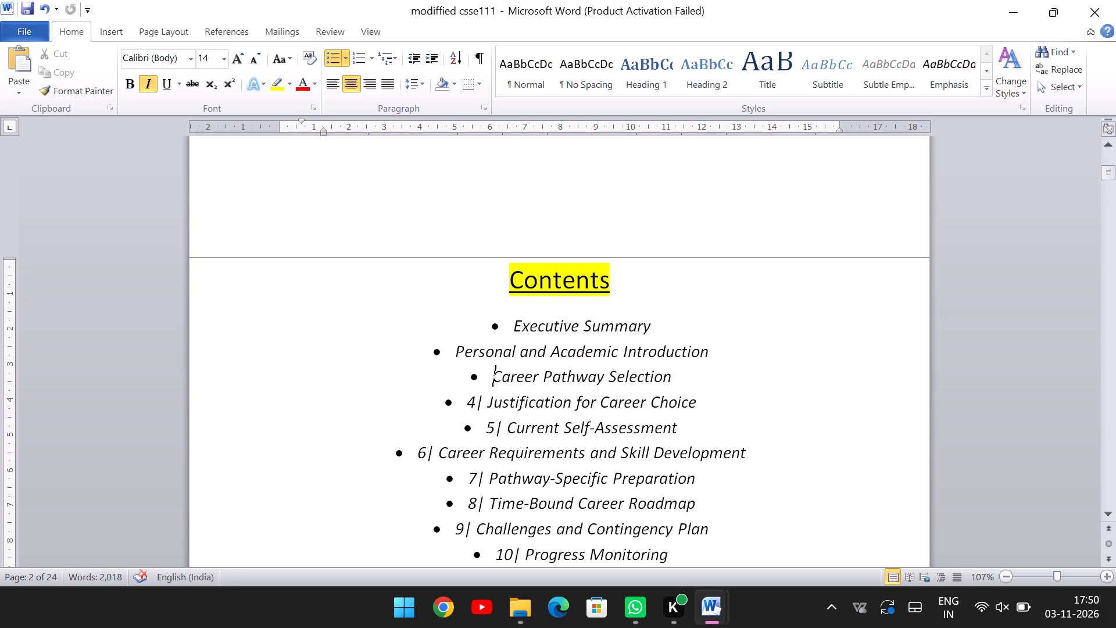
left_click_drag(485, 407, 457, 394)
key("BackSpace")
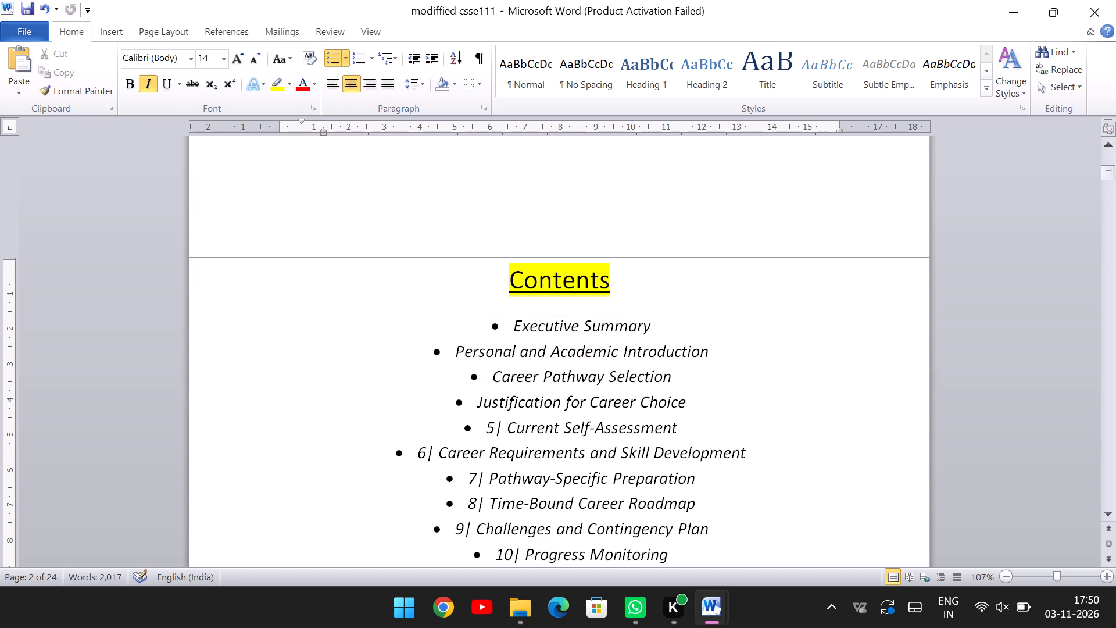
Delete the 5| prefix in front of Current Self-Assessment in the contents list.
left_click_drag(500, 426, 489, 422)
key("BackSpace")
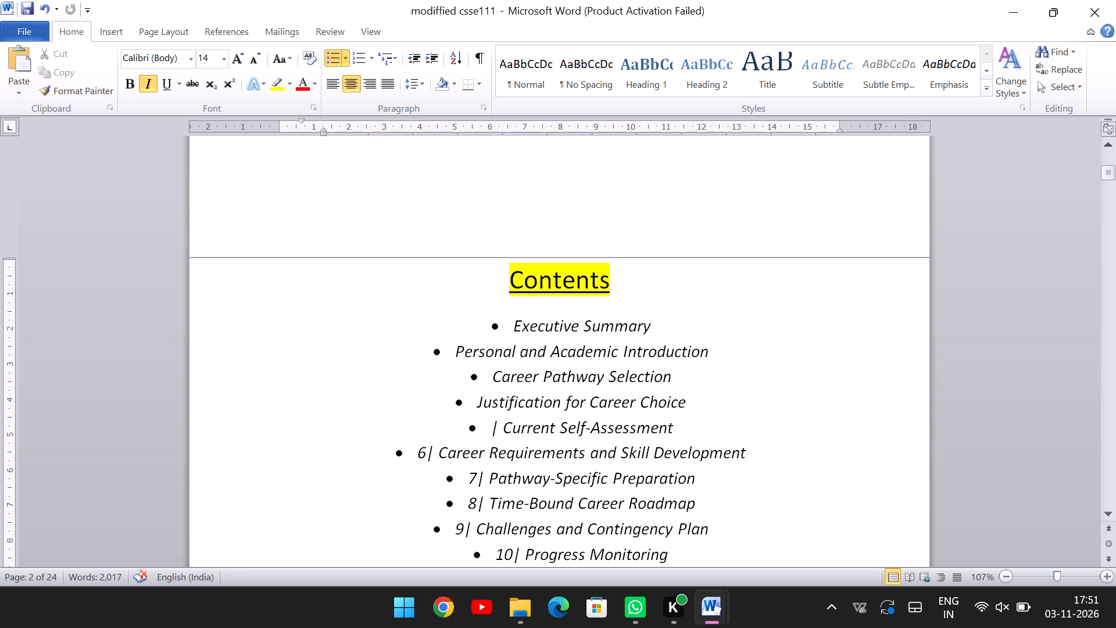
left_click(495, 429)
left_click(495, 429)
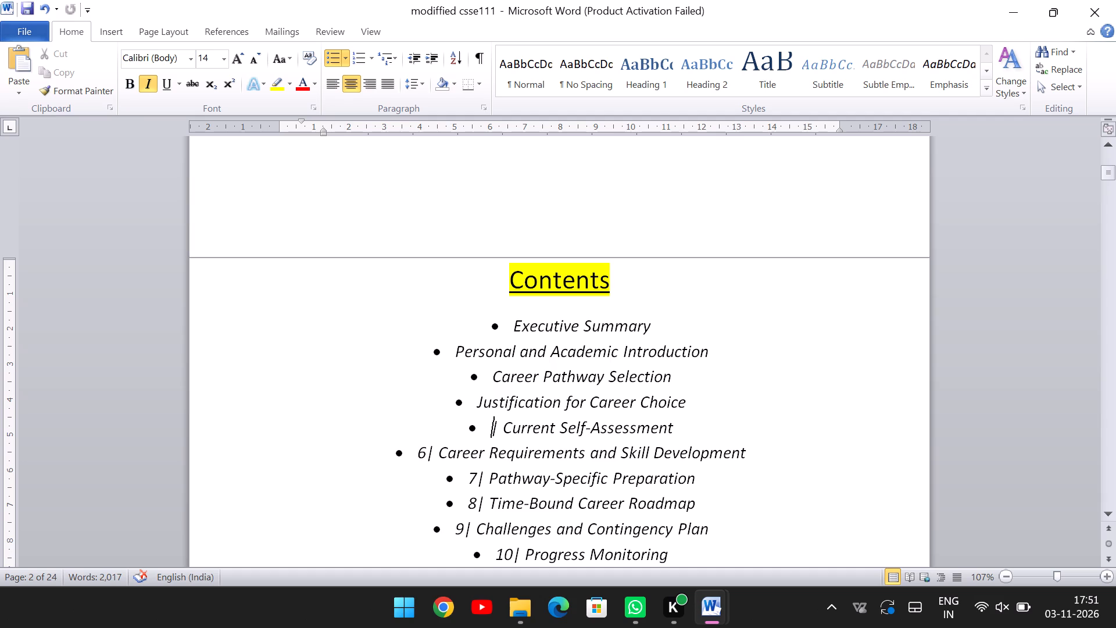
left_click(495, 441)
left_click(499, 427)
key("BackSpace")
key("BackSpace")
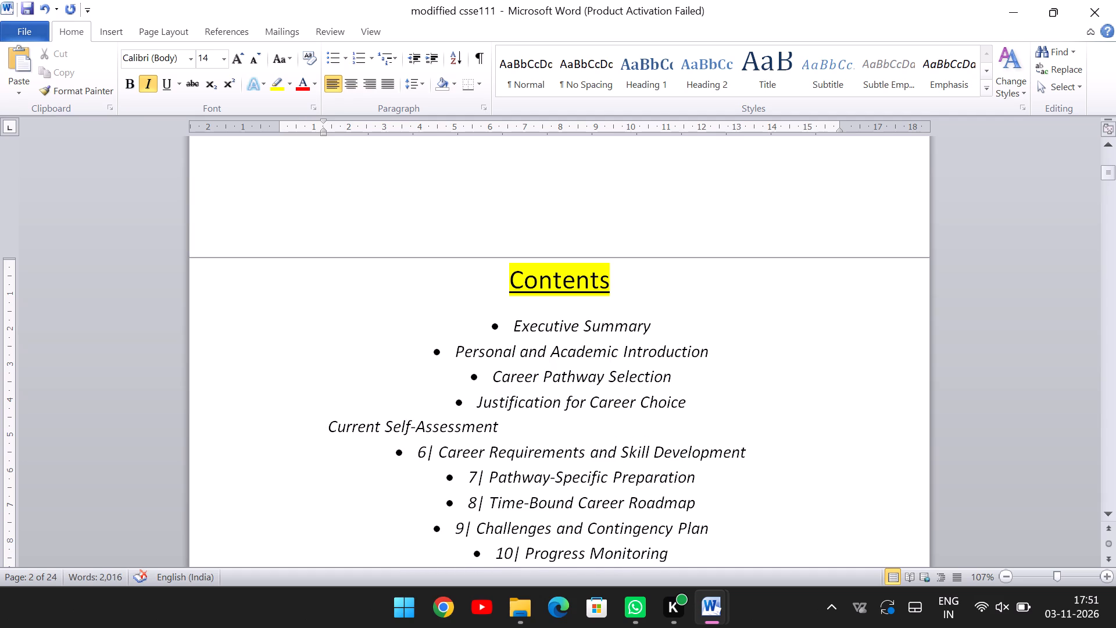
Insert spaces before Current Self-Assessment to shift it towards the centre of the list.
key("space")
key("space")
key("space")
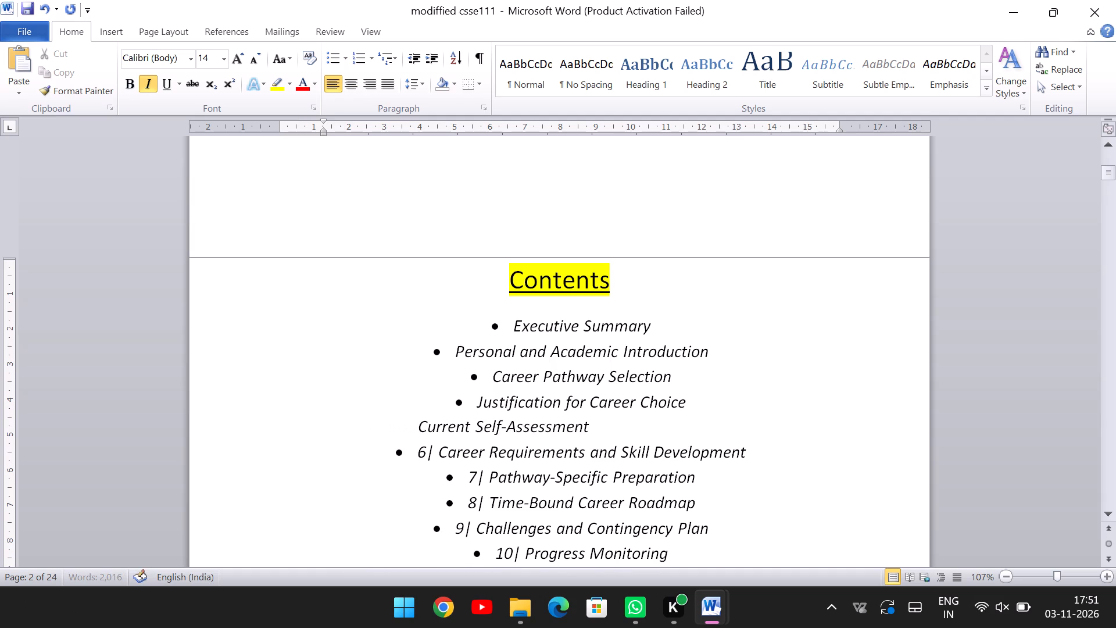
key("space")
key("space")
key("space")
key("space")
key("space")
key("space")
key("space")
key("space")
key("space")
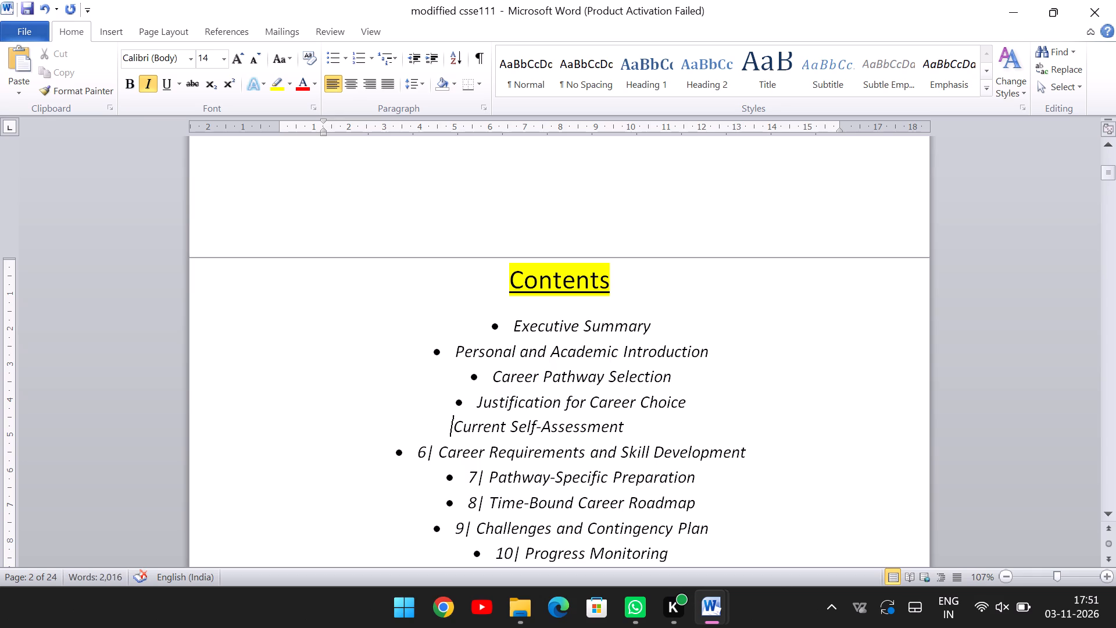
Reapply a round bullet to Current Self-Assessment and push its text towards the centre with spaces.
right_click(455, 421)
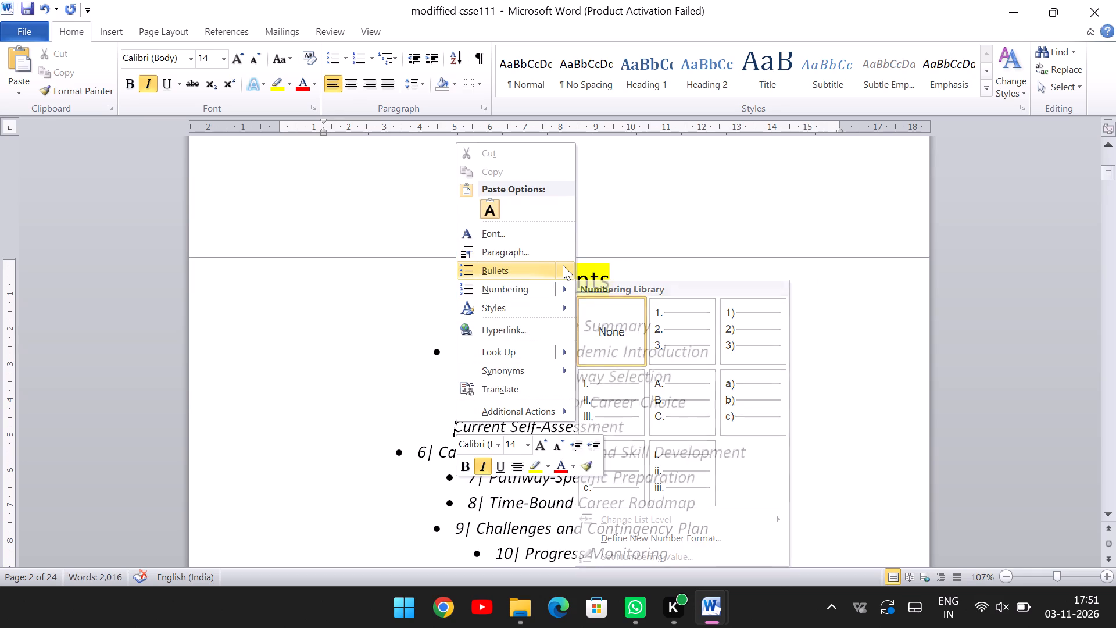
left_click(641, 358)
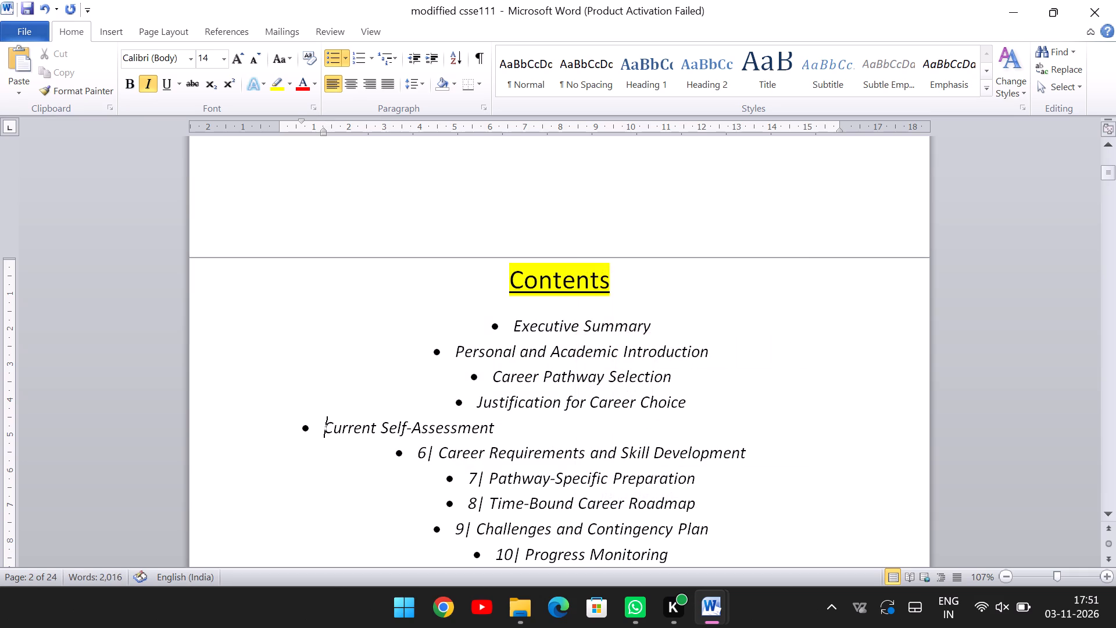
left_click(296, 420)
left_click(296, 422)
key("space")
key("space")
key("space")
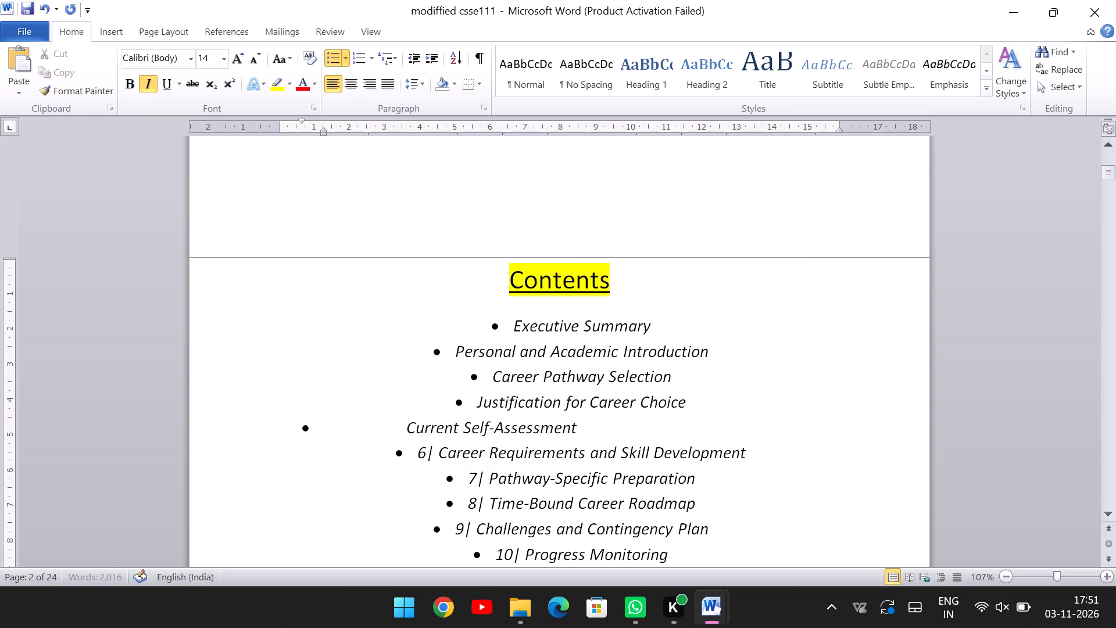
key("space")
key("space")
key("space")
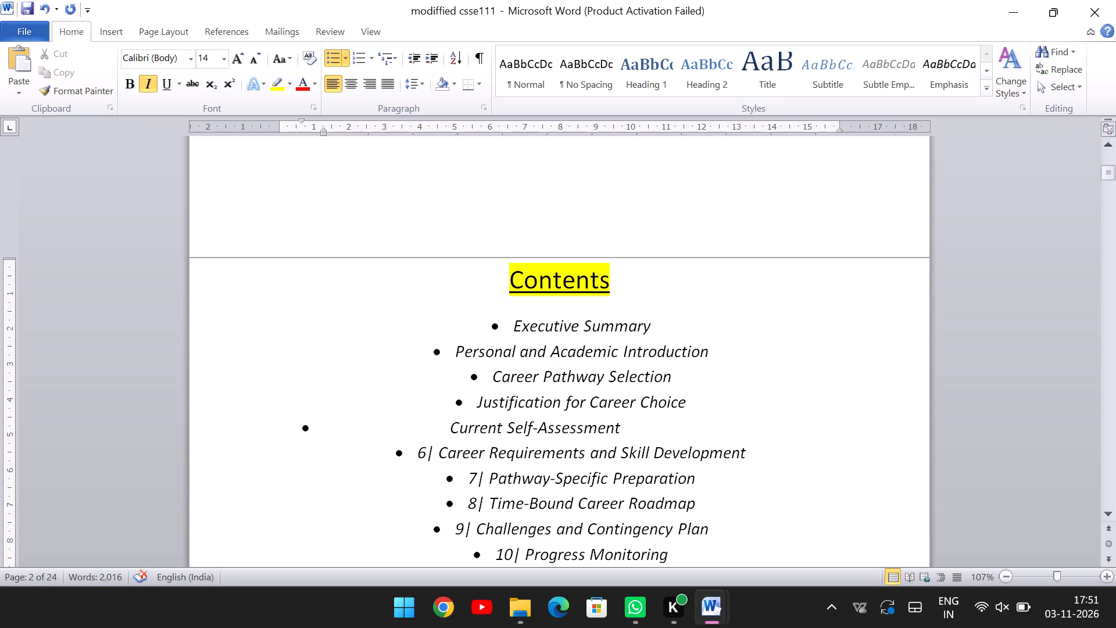
Delete the whole misaligned Current Self-Assessment entry from the contents list.
double_click(291, 426)
left_click(291, 426)
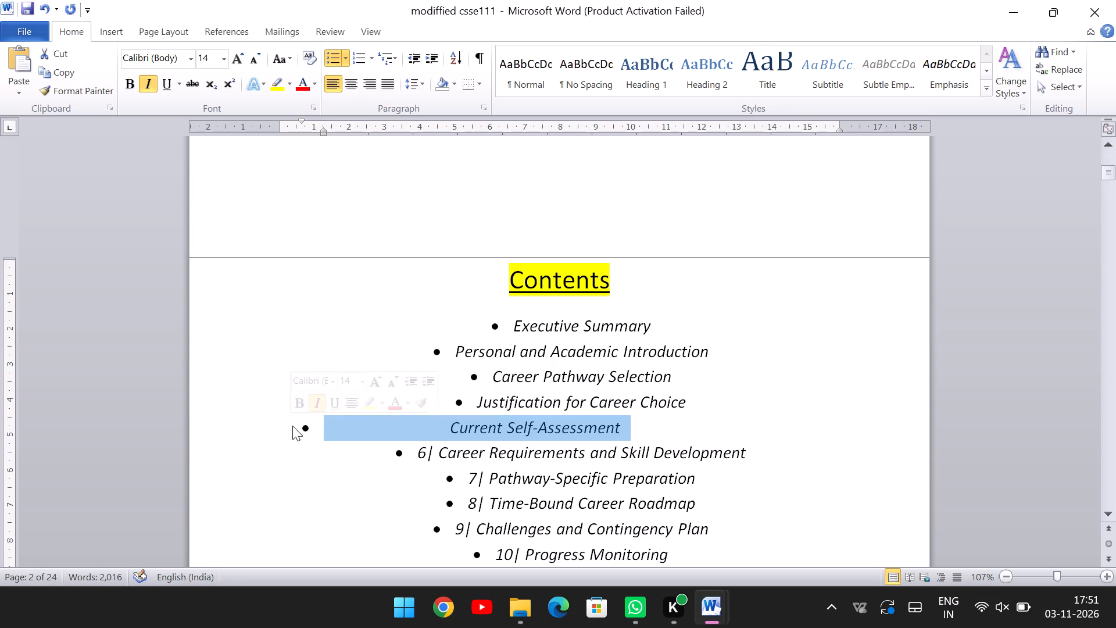
triple_click(312, 422)
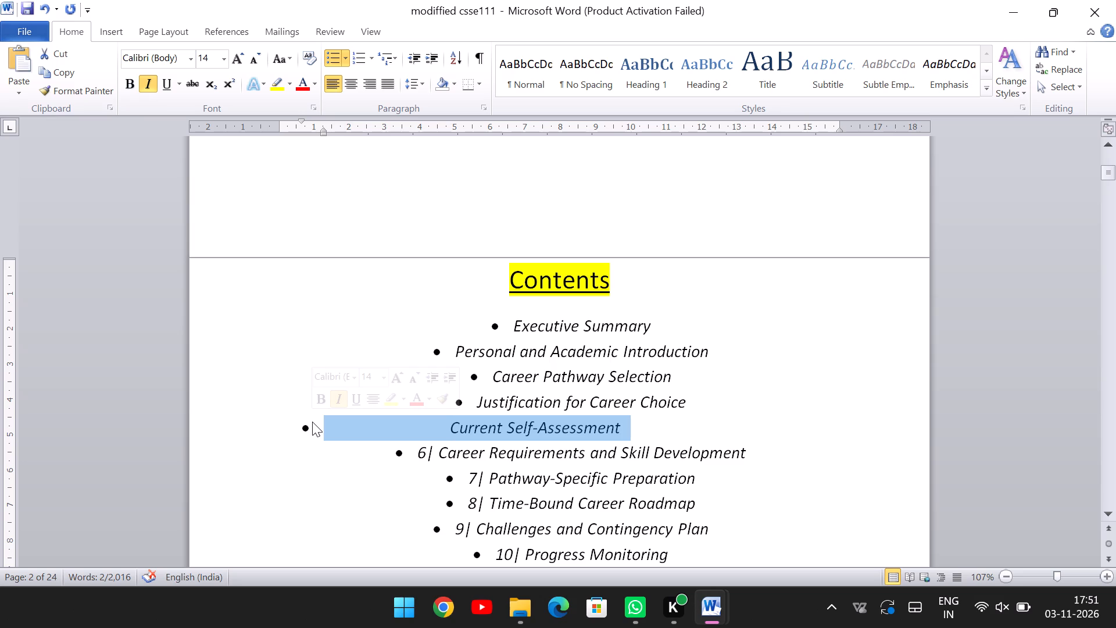
key("BackSpace")
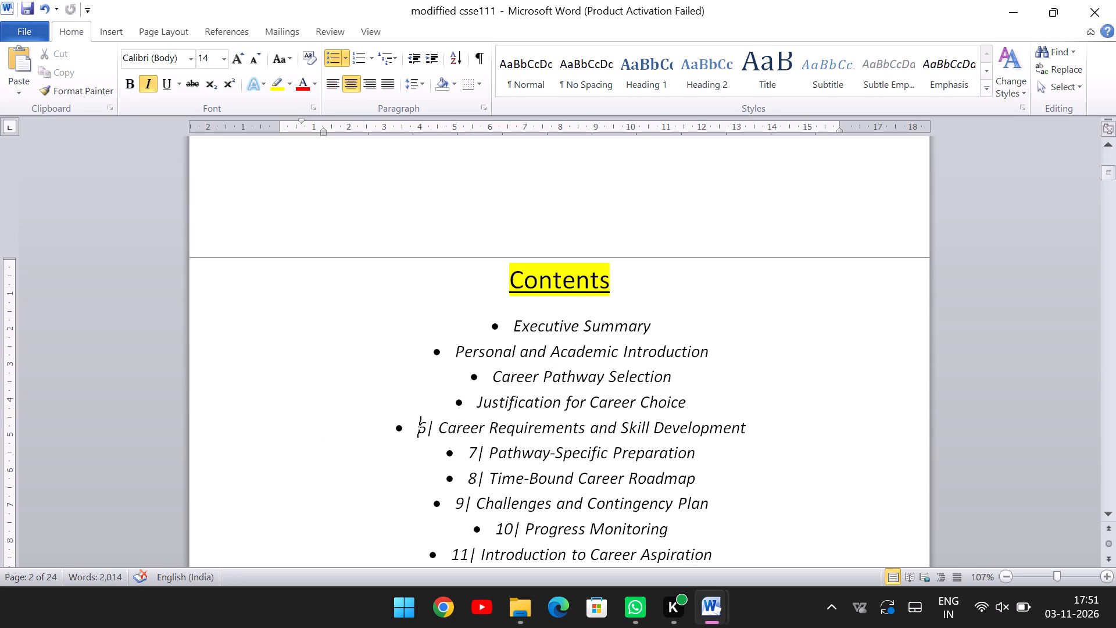
Add an empty centred bullet entry directly below Justification for Career Choice.
left_click(438, 431)
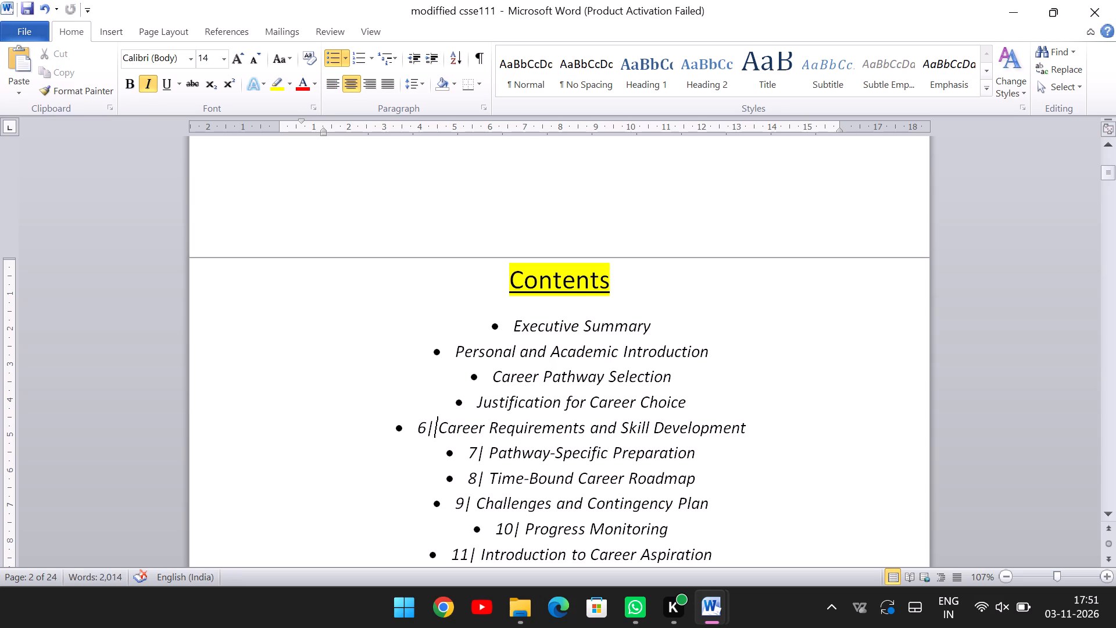
left_click(434, 430)
left_click(707, 405)
key("Return")
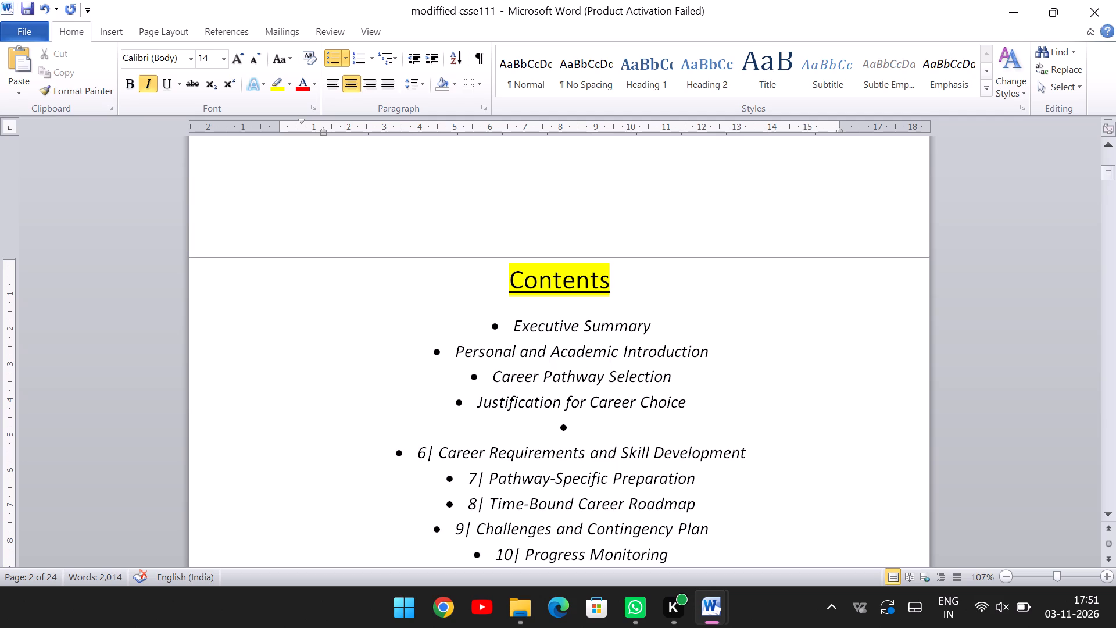
Delete the number prefixes 6| to 9| from the entries Career Requirements and Skill Development through Challenges and Contingency Plan.
double_click(429, 456)
left_click_drag(431, 456, 420, 451)
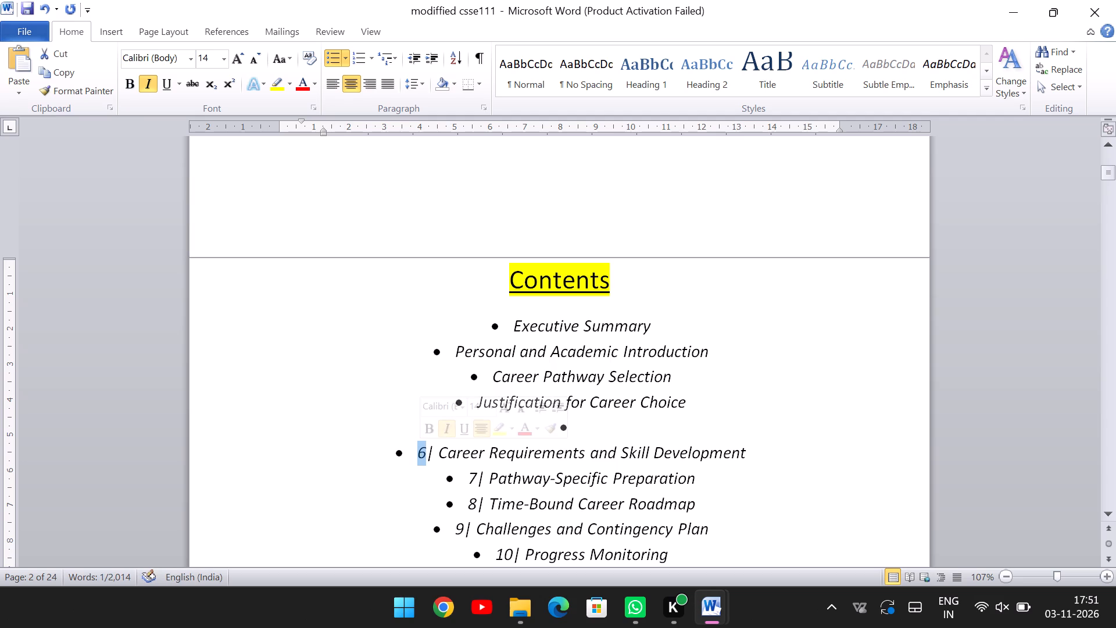
left_click_drag(434, 454, 416, 454)
key("BackSpace")
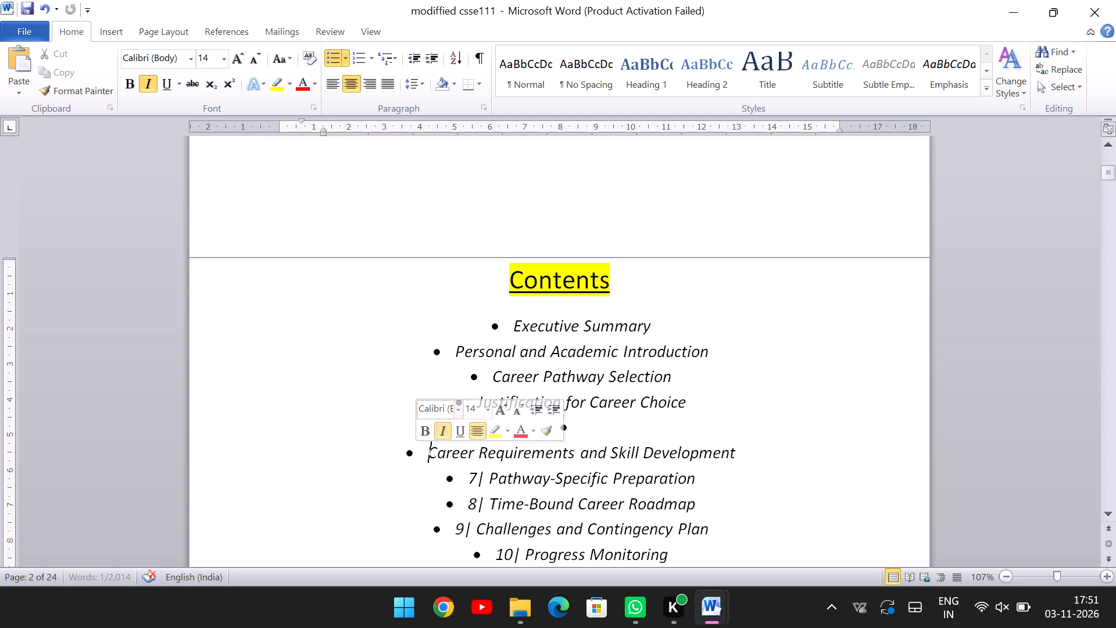
left_click_drag(481, 476, 473, 474)
left_click(487, 480)
left_click_drag(487, 480, 486, 478)
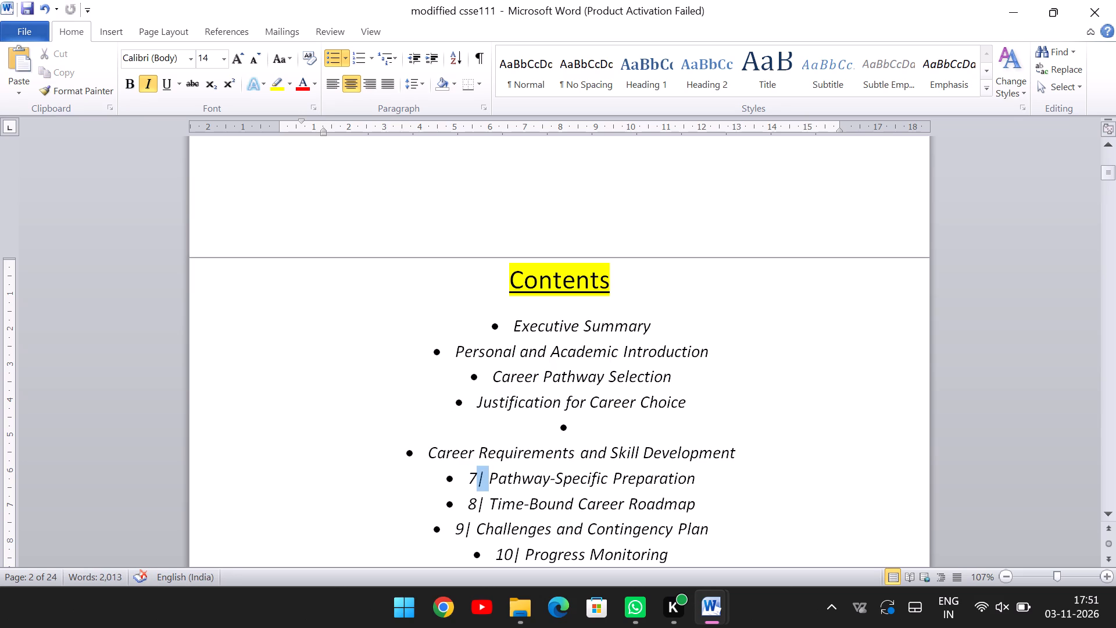
left_click_drag(486, 478, 473, 473)
key("BackSpace")
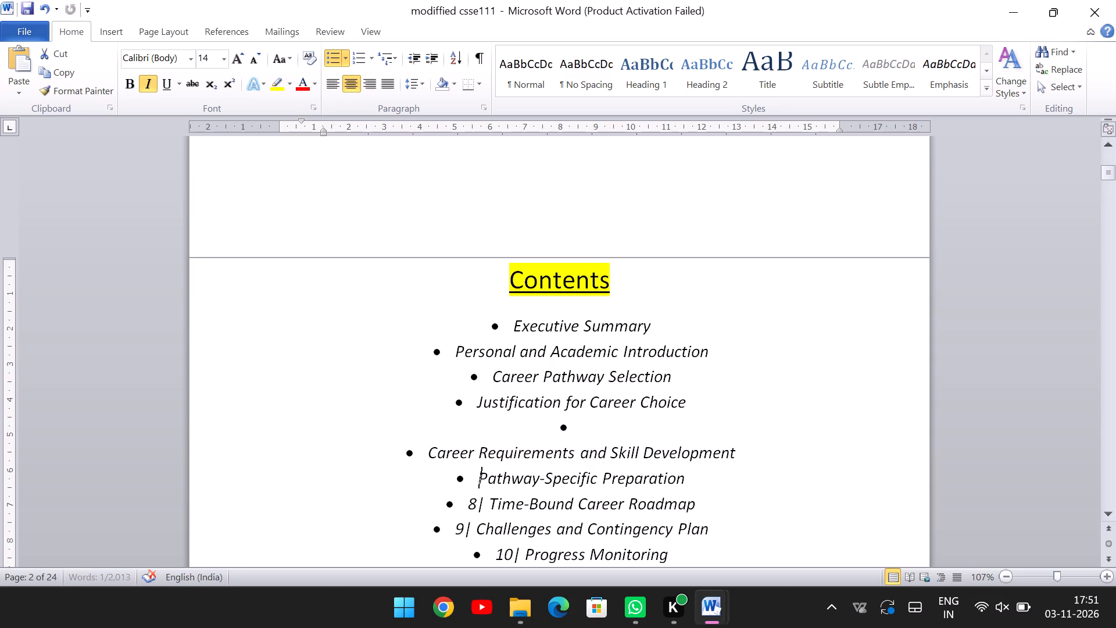
left_click_drag(483, 504, 464, 500)
key("BackSpace")
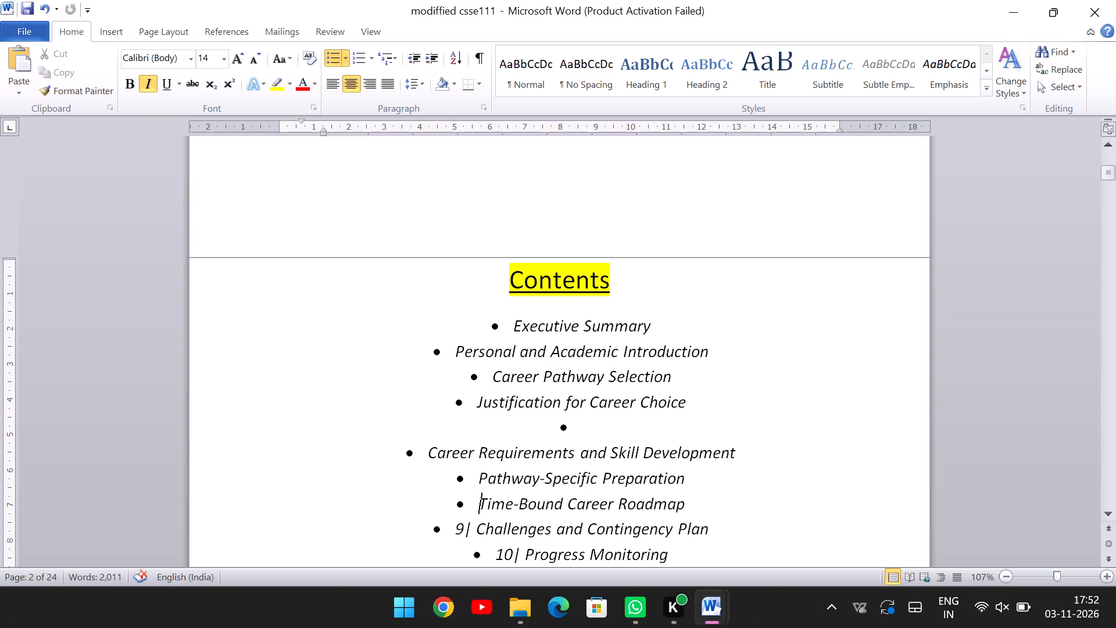
left_click_drag(470, 529, 449, 523)
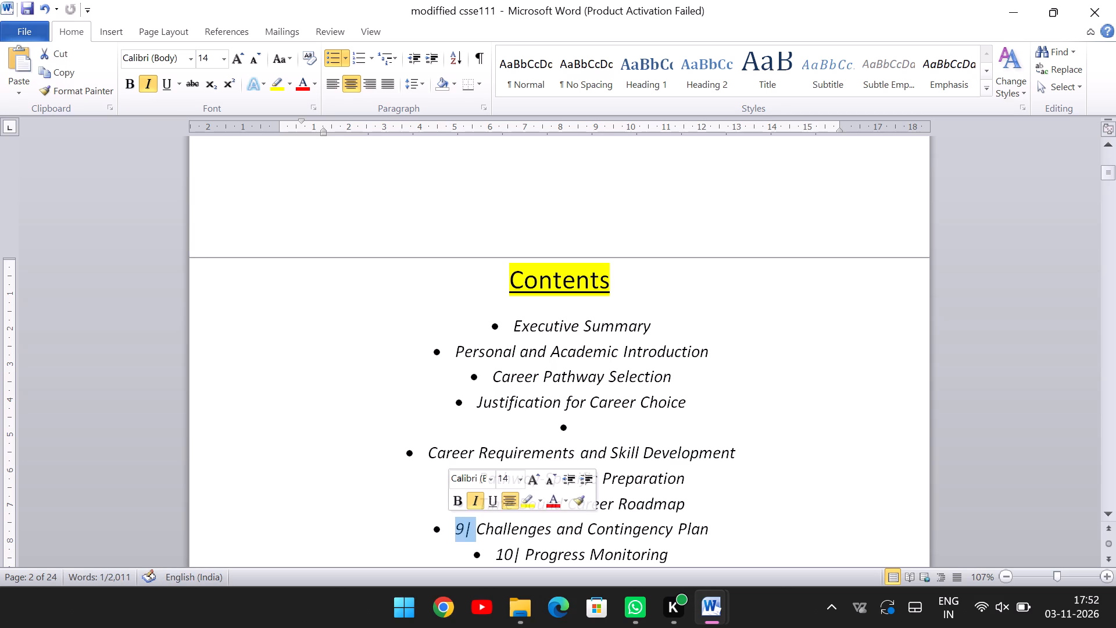
key("BackSpace")
Delete the number prefixes 10| to 13| from the contents entries Progress Monitoring through Conclusion.
scroll(448, 512, "down", 3)
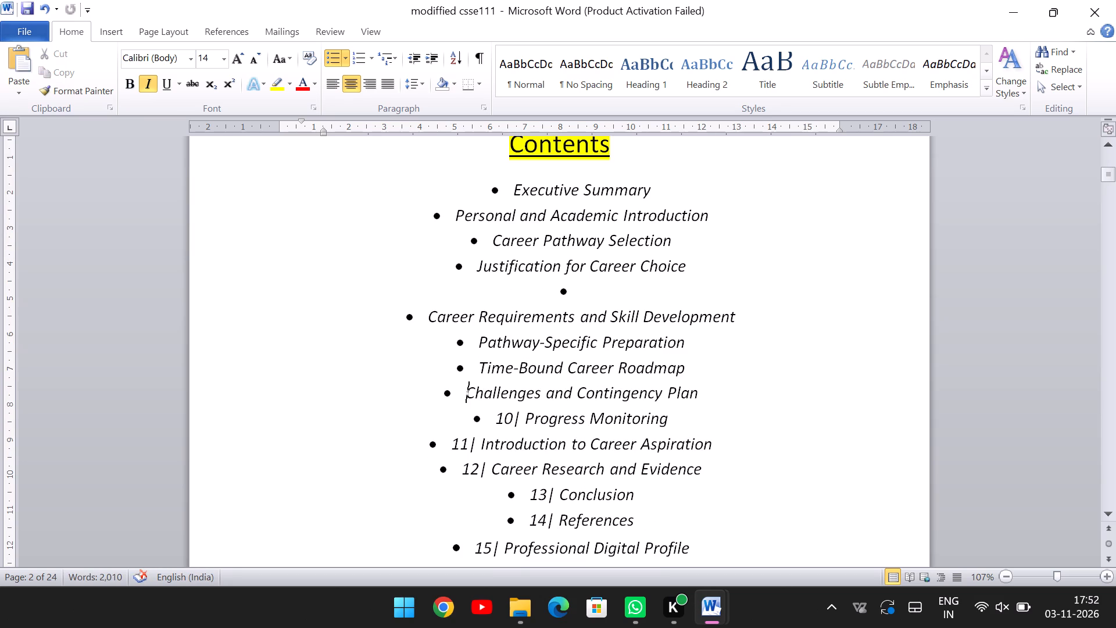
left_click_drag(521, 416, 498, 412)
key("BackSpace")
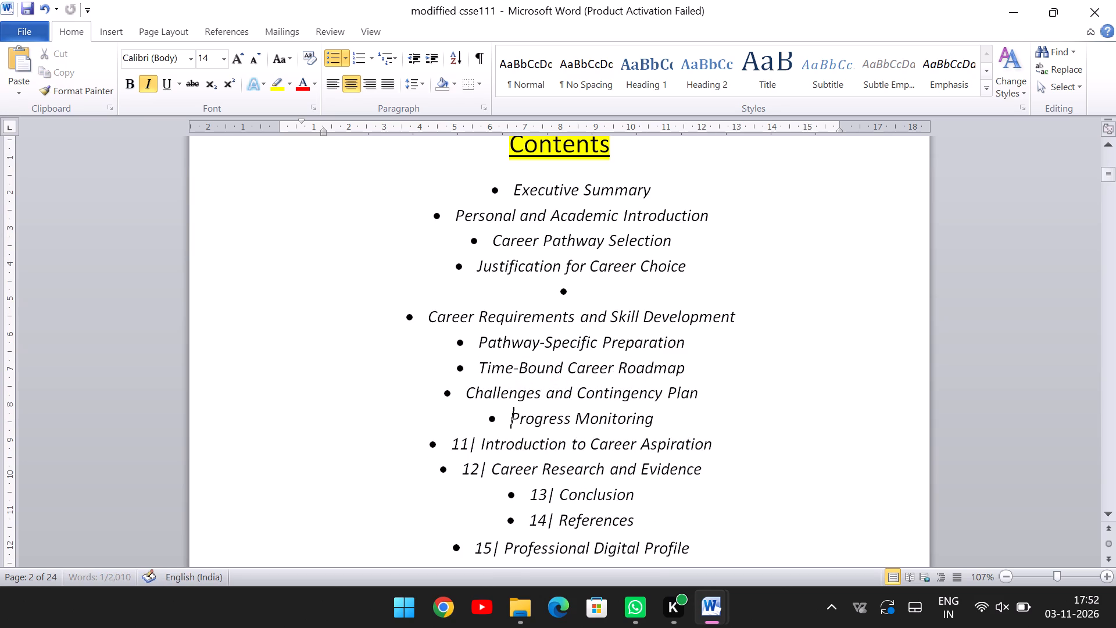
left_click_drag(474, 453, 461, 443)
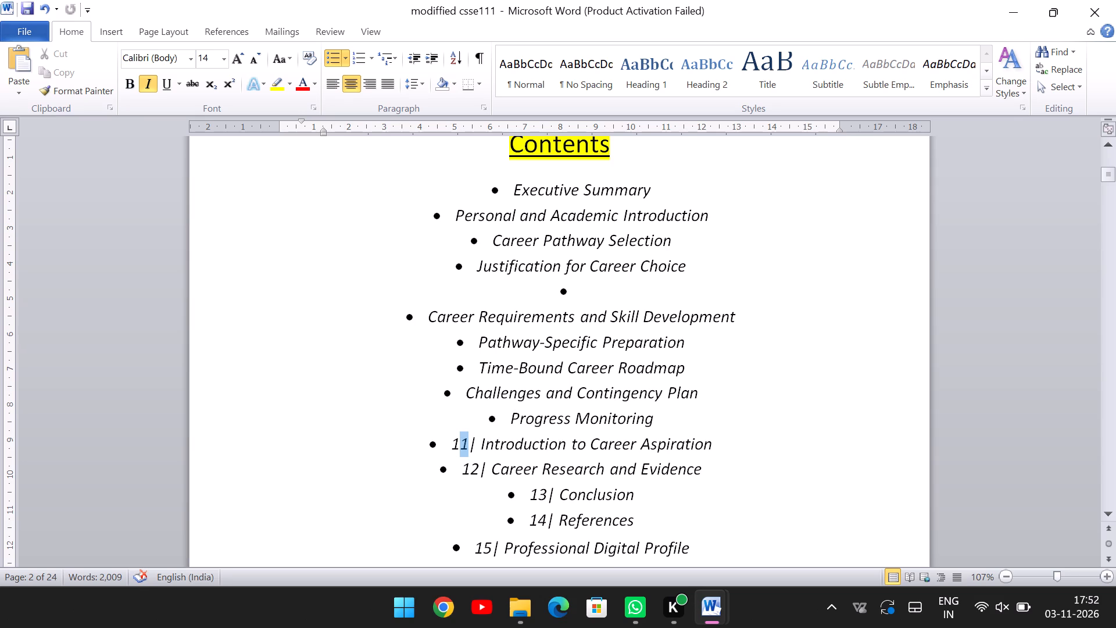
left_click_drag(461, 443, 457, 443)
key("BackSpace")
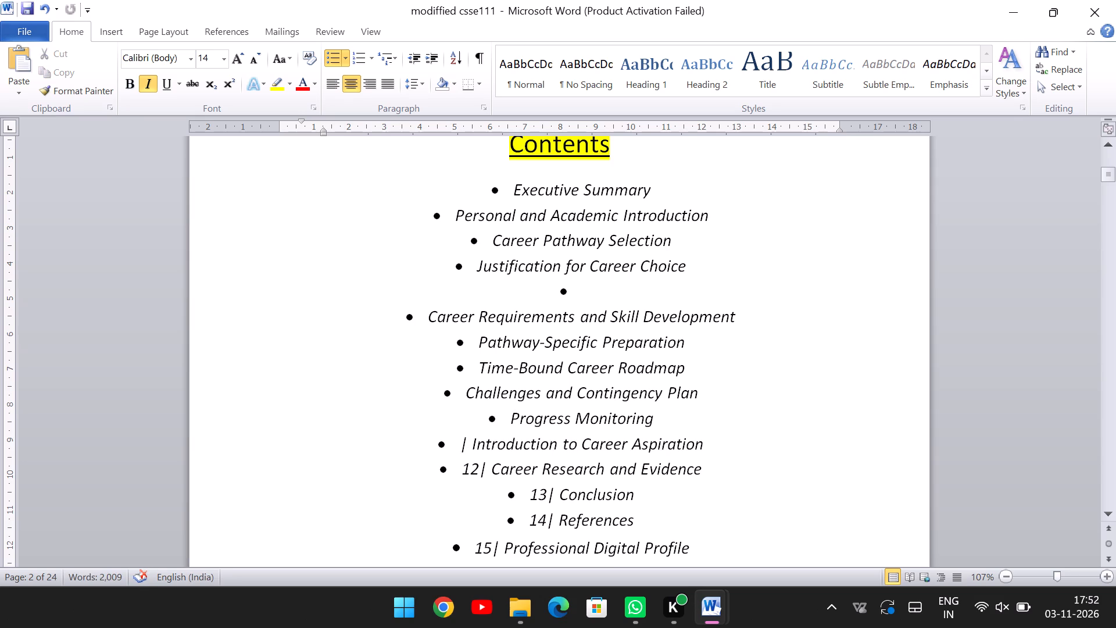
left_click(465, 448)
left_click(470, 448)
key("BackSpace")
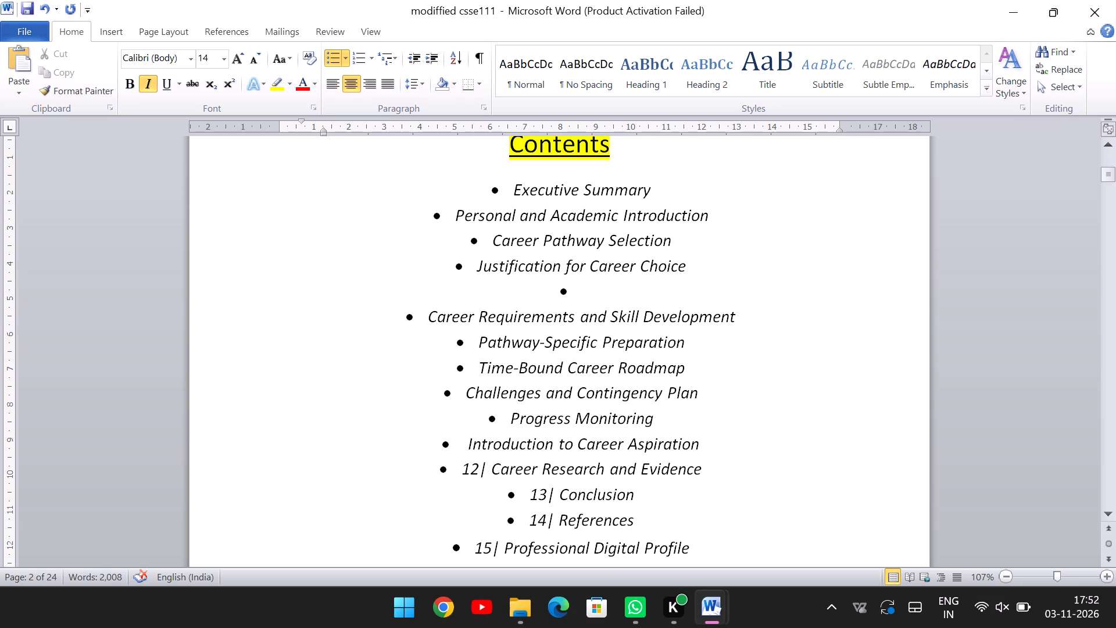
left_click_drag(487, 470, 458, 465)
key("BackSpace")
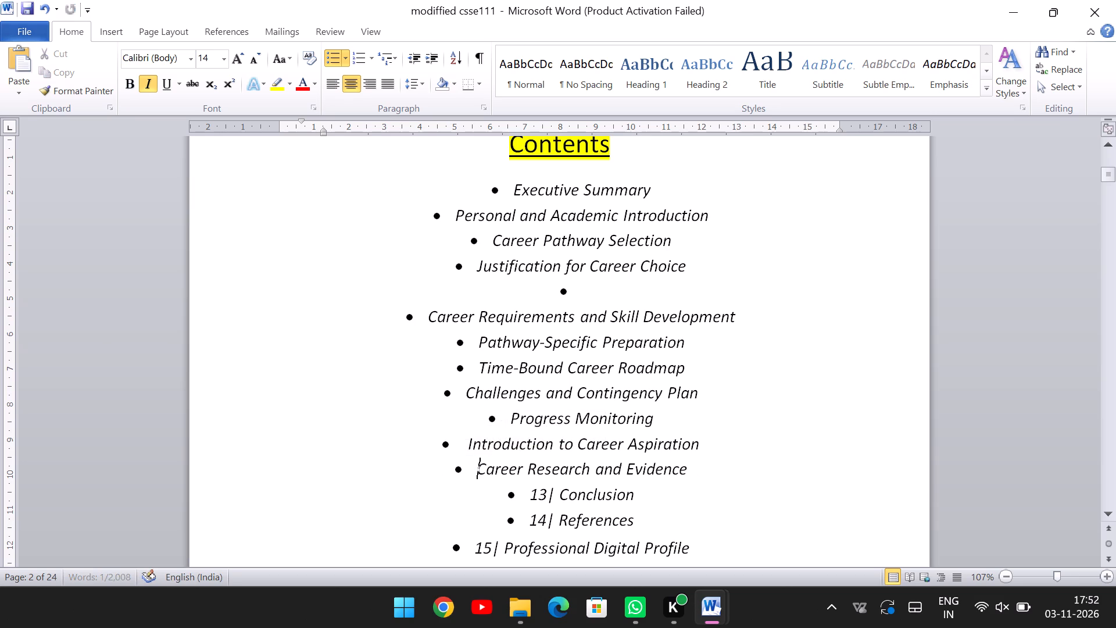
left_click_drag(557, 495, 525, 493)
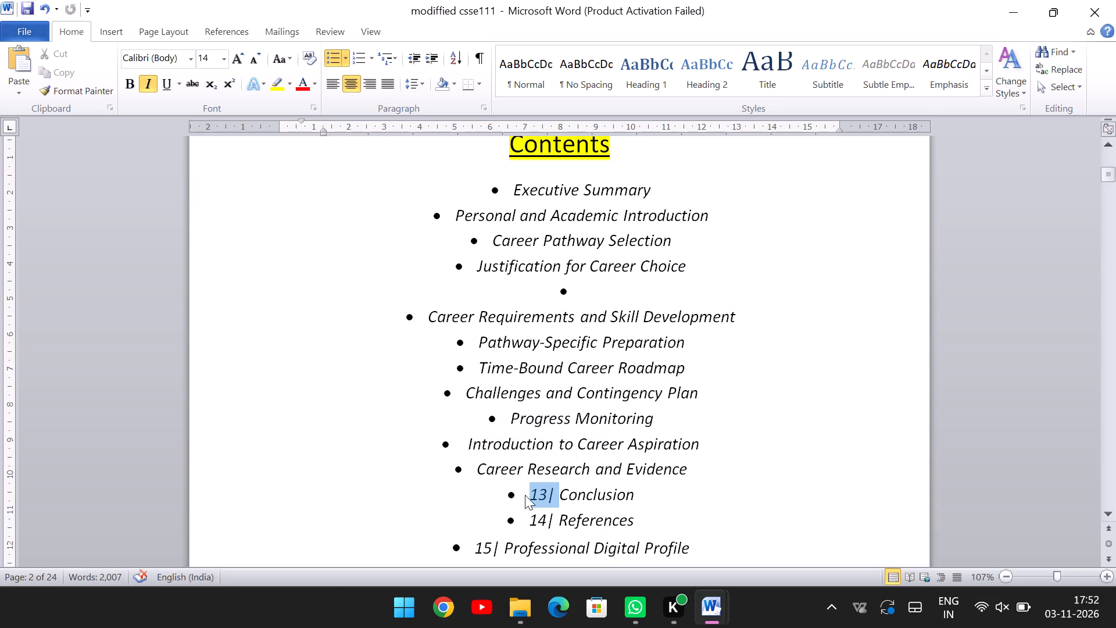
key("BackSpace")
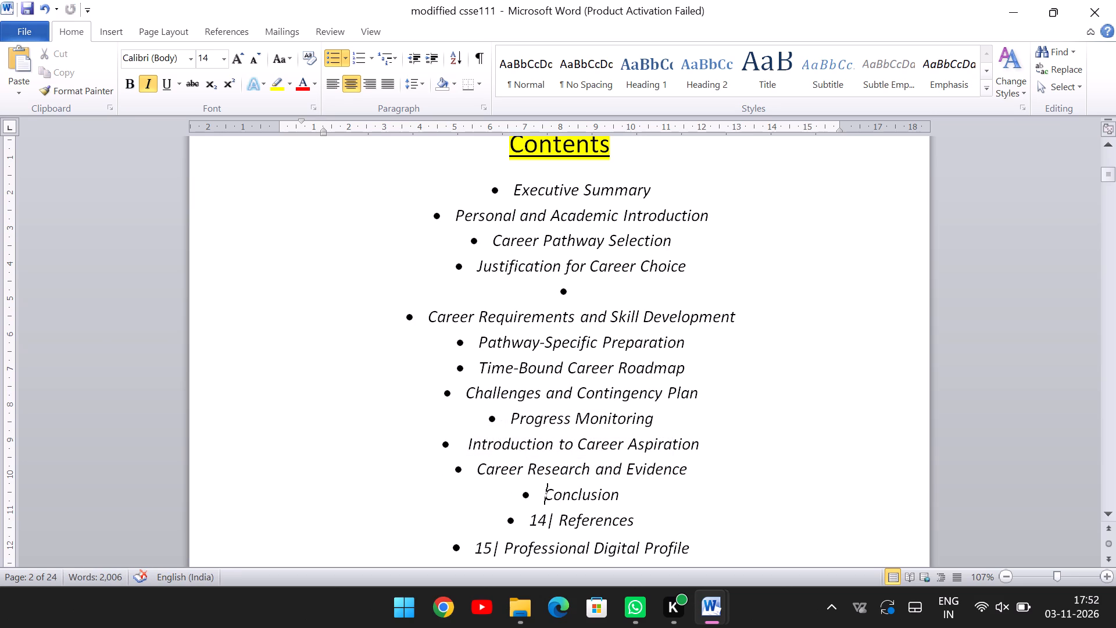
Delete the 14| prefix from the References entry together with its bullet.
left_click_drag(549, 521, 528, 512)
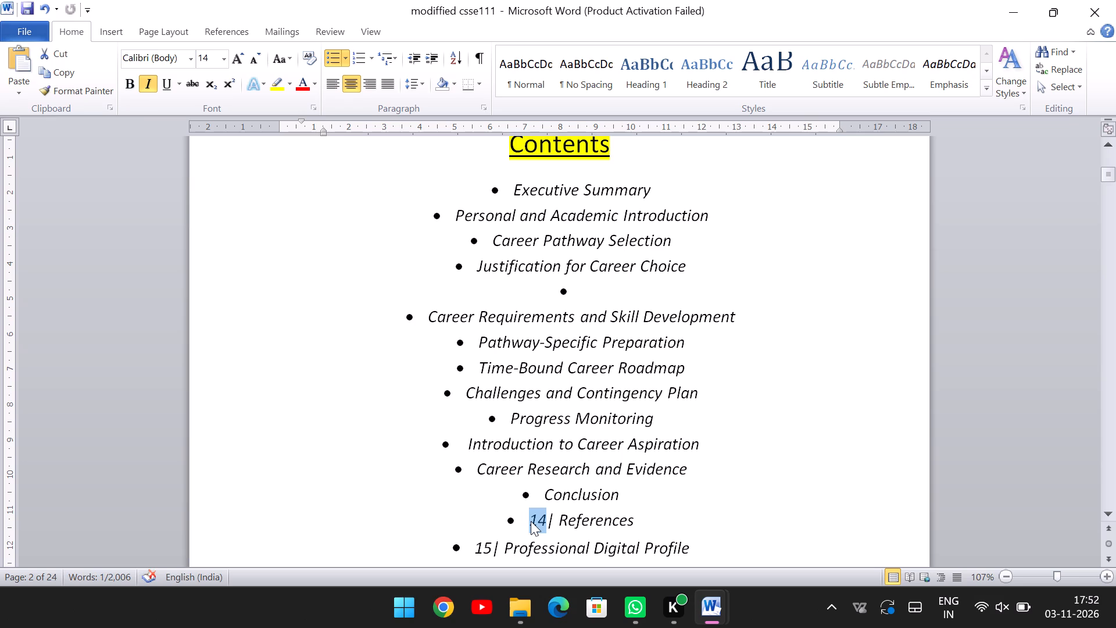
key("BackSpace")
left_click(545, 523)
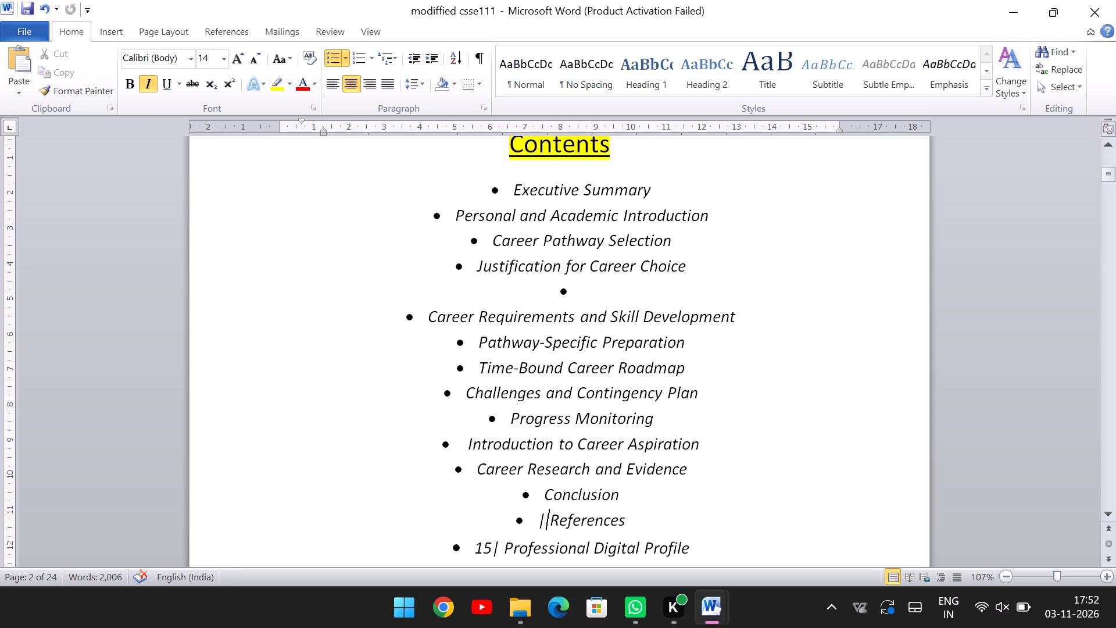
key("BackSpace")
key("BackSpace")
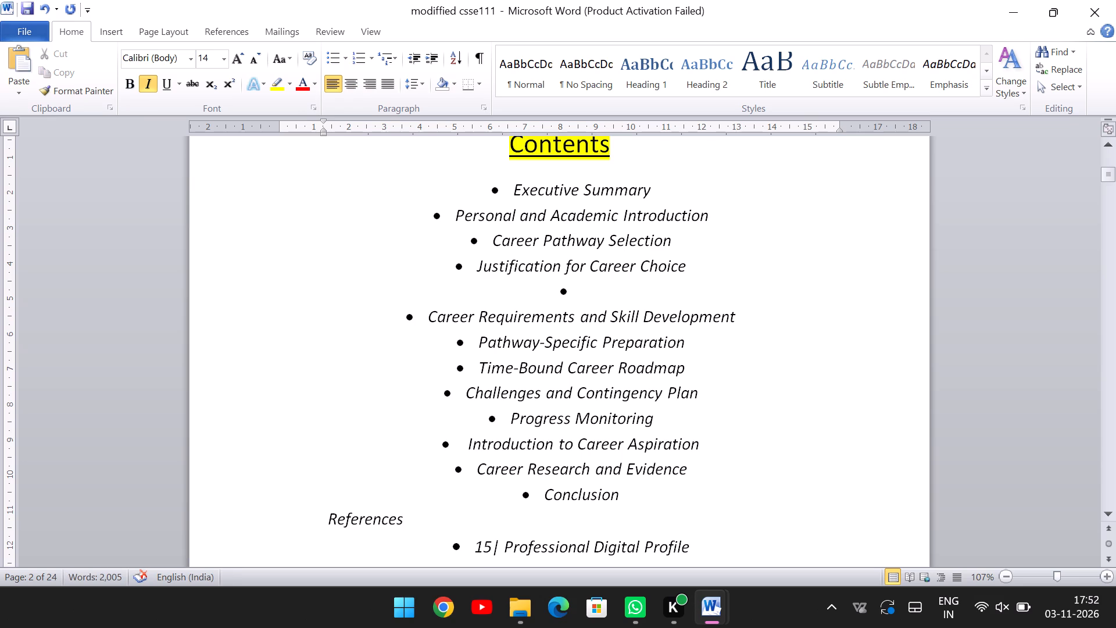
Push the unbulleted References entry with spaces until it sits roughly centred beneath Conclusion.
key("space")
key("space")
key("space")
key("space")
key("space")
key("space")
key("space")
key("space")
key("space")
key("space")
key("space")
key("space")
key("space")
key("space")
key("space")
key("space")
key("space")
key("space")
key("space")
key("space")
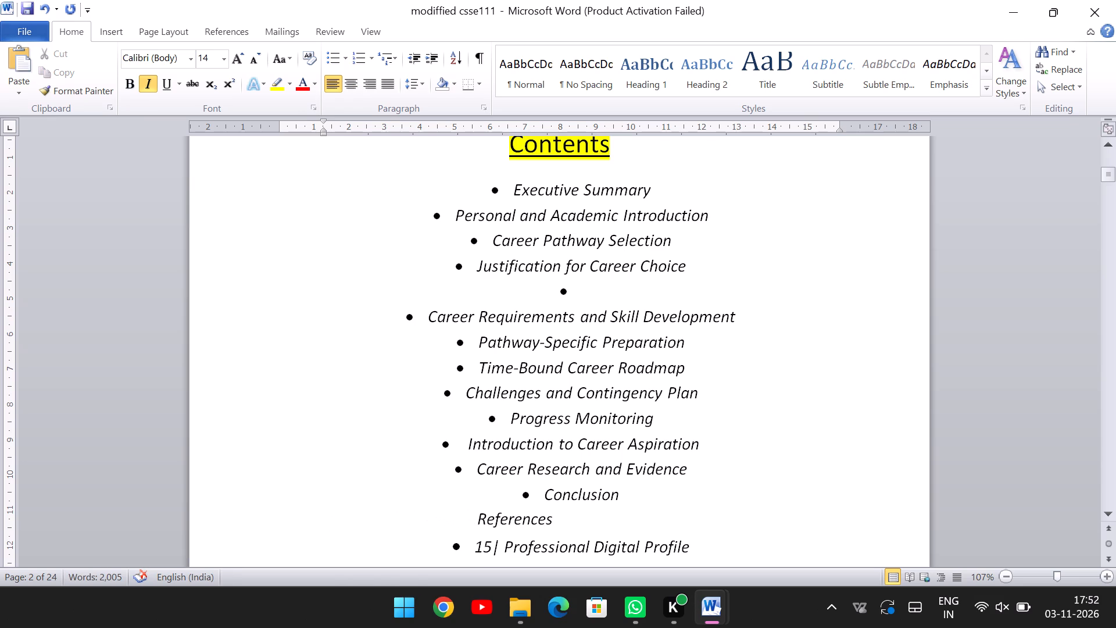
right_click(473, 524)
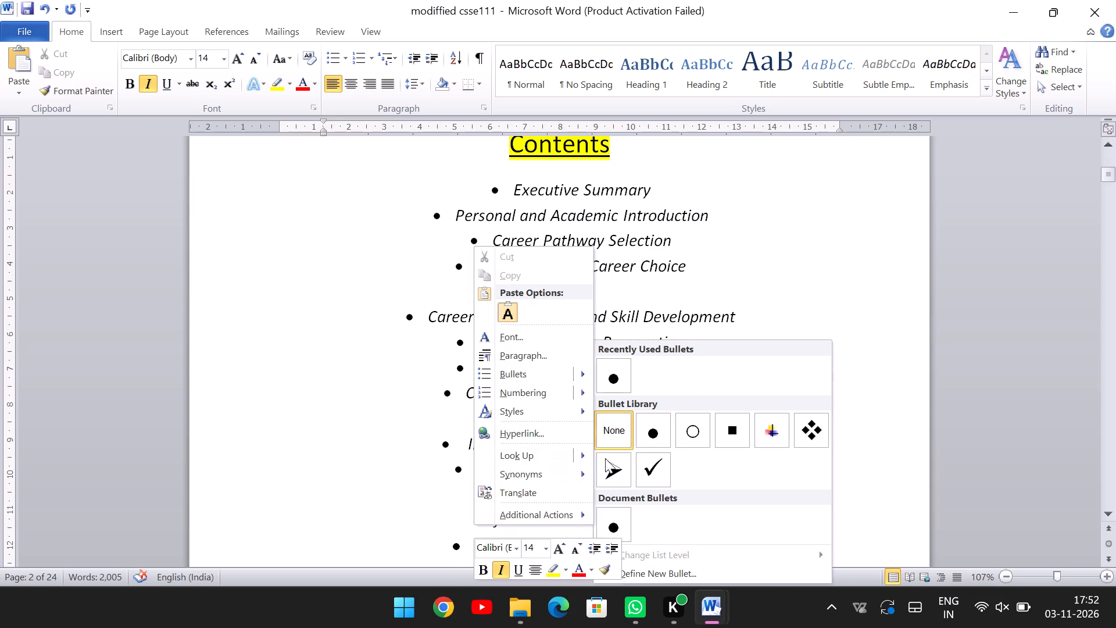
left_click(650, 505)
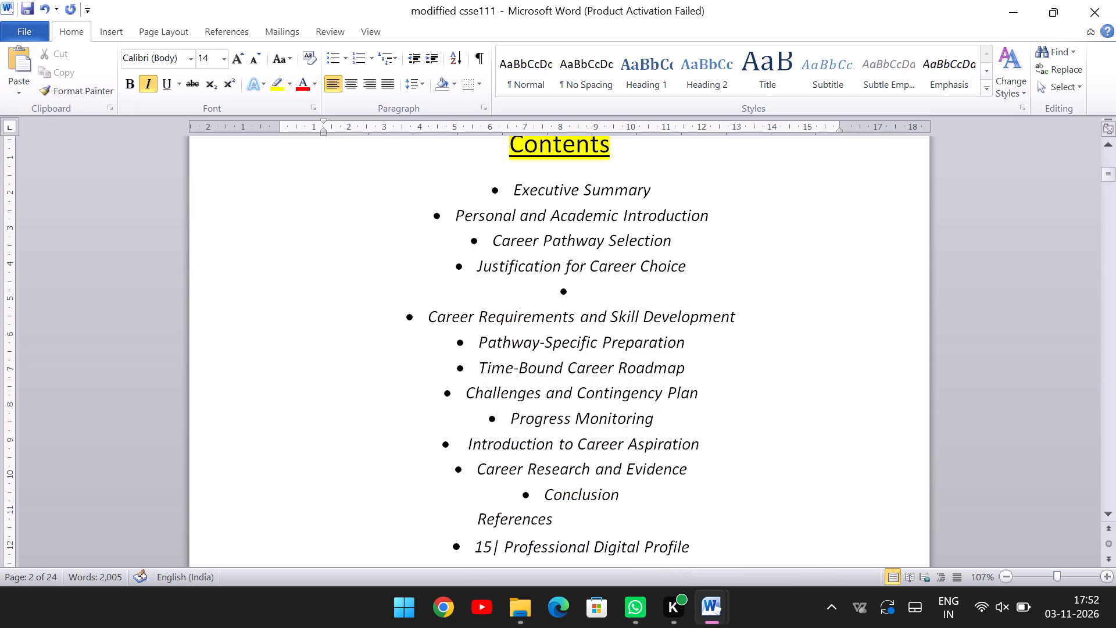
key("space")
key("space")
key("space")
key("space")
key("space")
key("space")
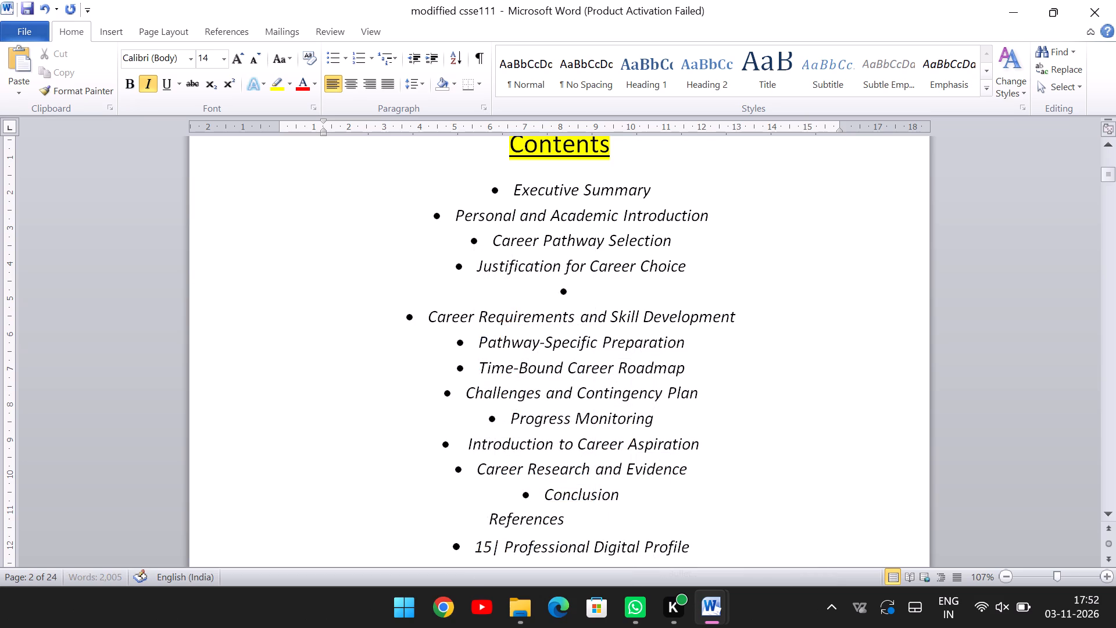
key("space")
key("space")
key("space")
key("space")
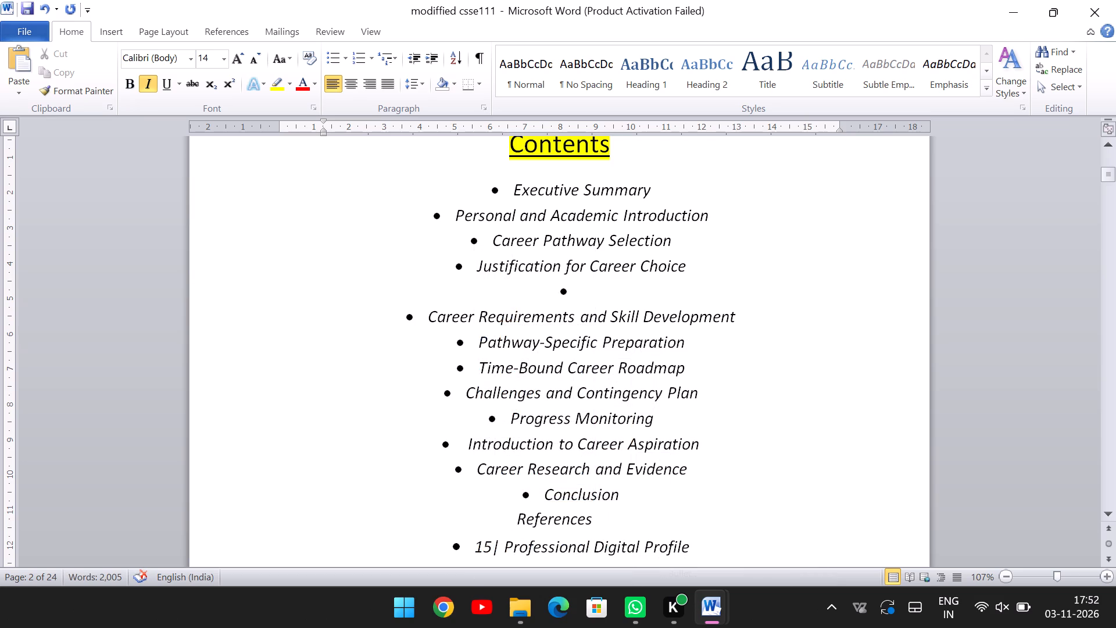
Delete the 15| prefix from the Professional Digital Profile entry, keeping its bullet.
left_click(496, 555)
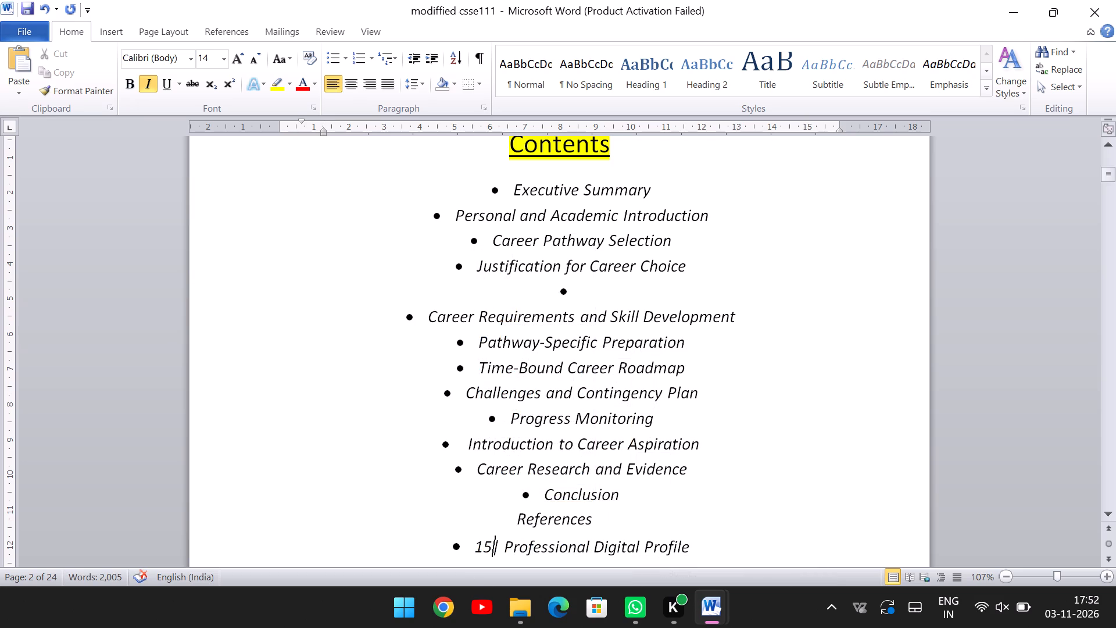
left_click(496, 552)
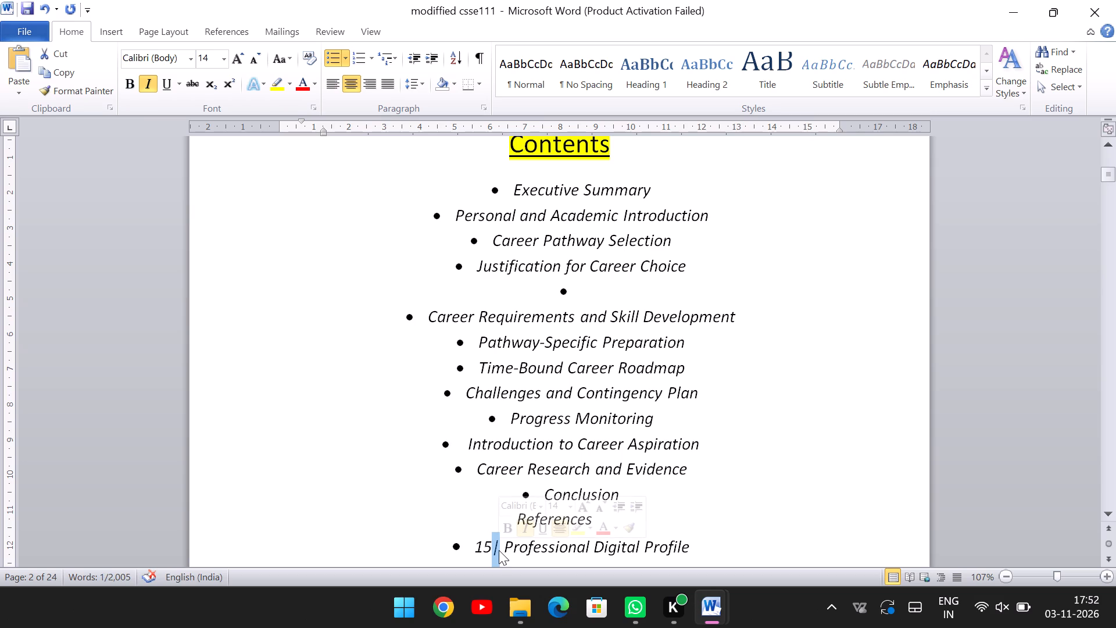
key("BackSpace")
key("BackSpace")
key("BackSpace")
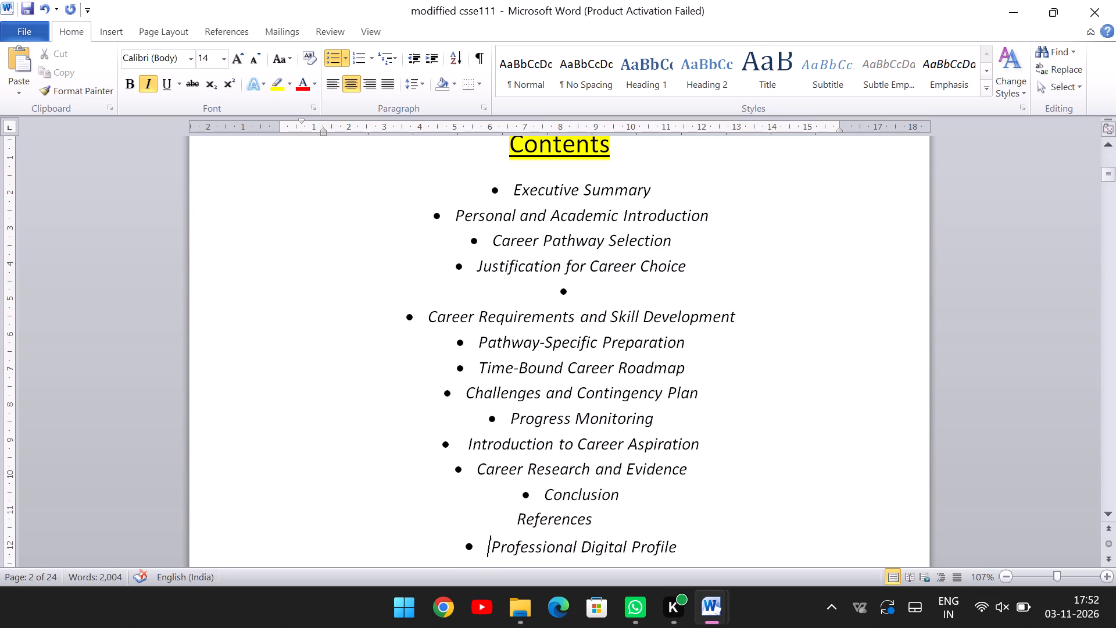
Remove the bullet from the Executive Summary entry and push its text towards the centre with spaces.
scroll(515, 215, "up", 4)
scroll(516, 215, "down", 6)
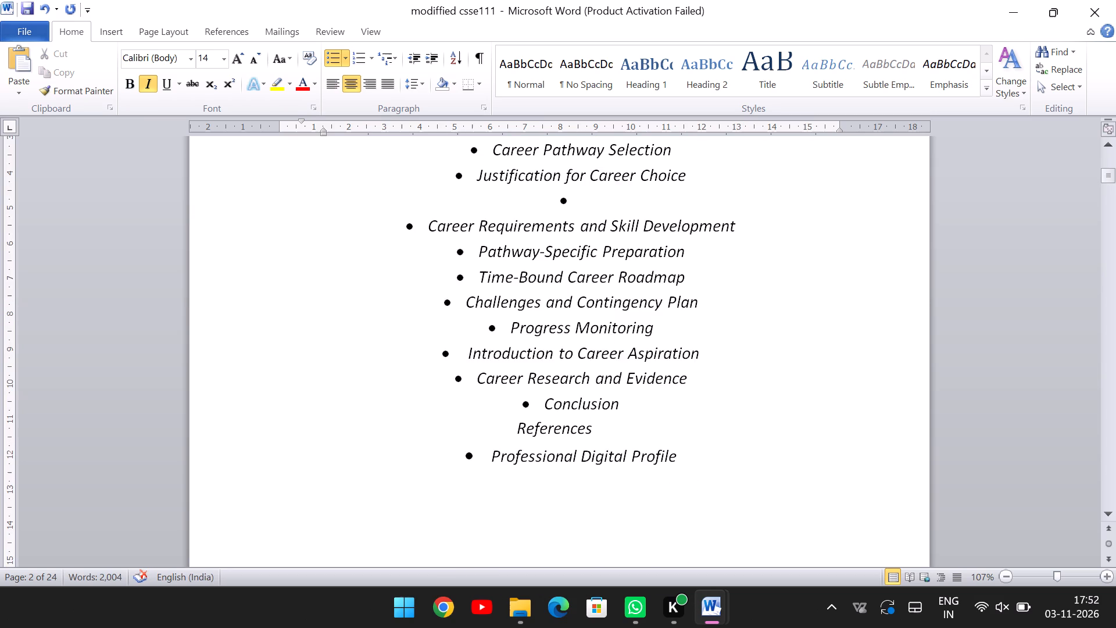
scroll(516, 215, "down", 2)
scroll(516, 215, "up", 5)
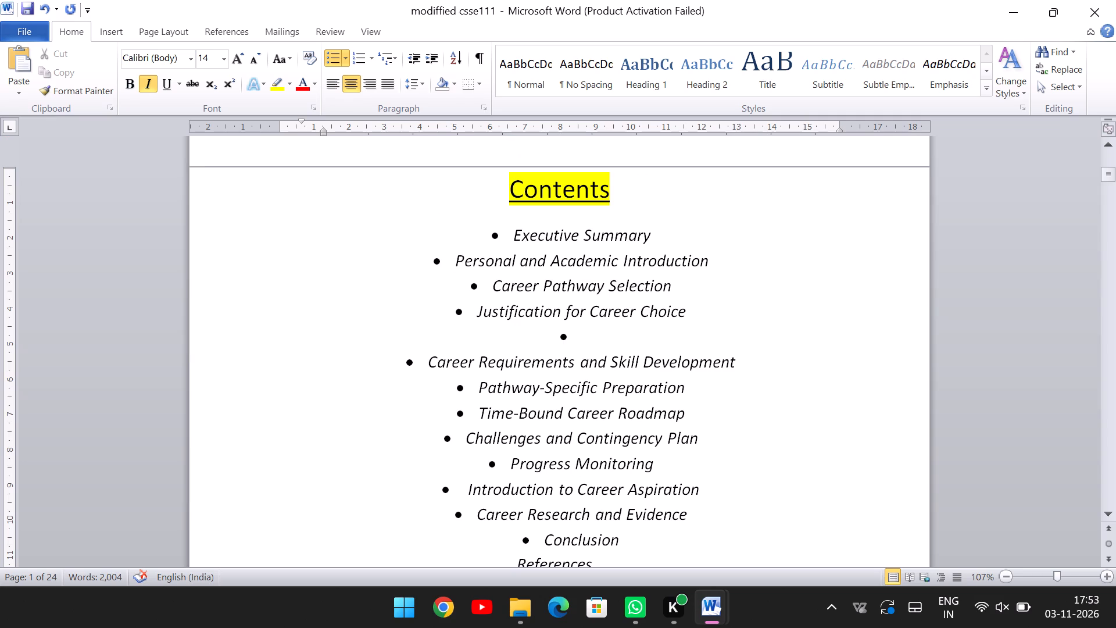
left_click(512, 231)
key("BackSpace")
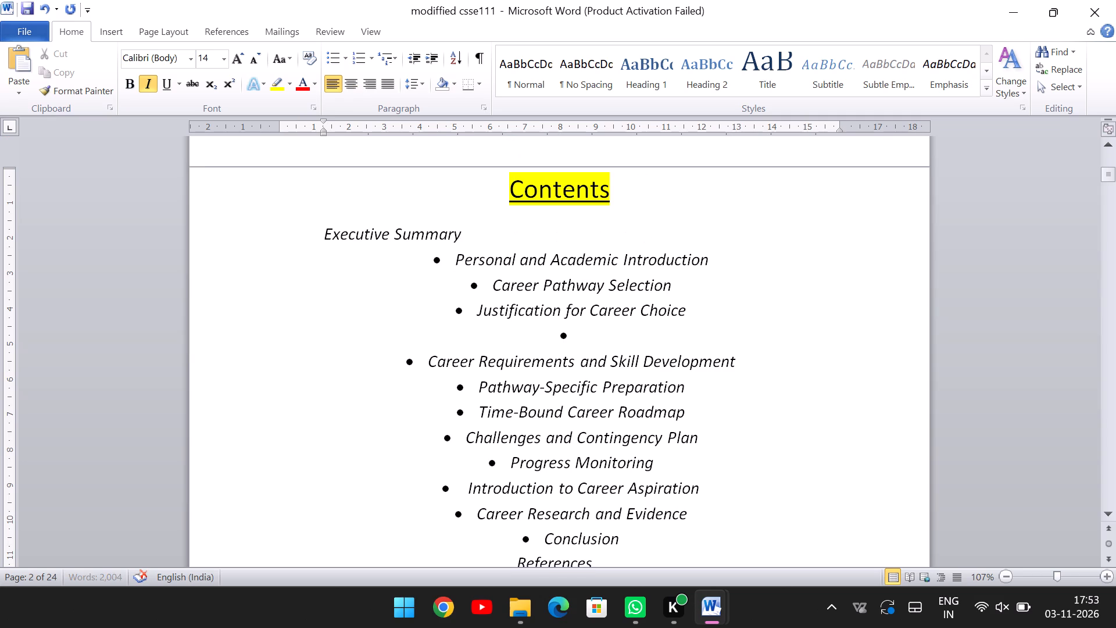
key("space")
key("space")
key("space")
key("space")
key("space")
key("space")
key("space")
key("space")
key("space")
key("space")
key("space")
key("space")
key("space")
key("space")
key("space")
key("space")
key("space")
key("space")
key("space")
key("space")
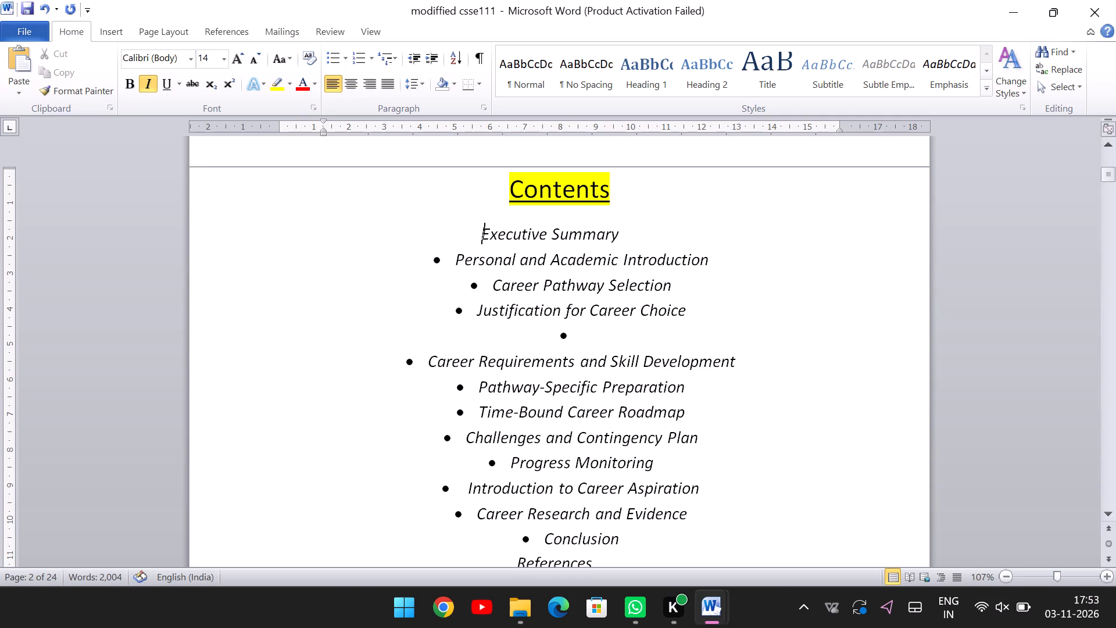
Insert a table of two columns and seven rows at the Executive Summary entry, beneath the Contents heading.
scroll(628, 143, "up", 1)
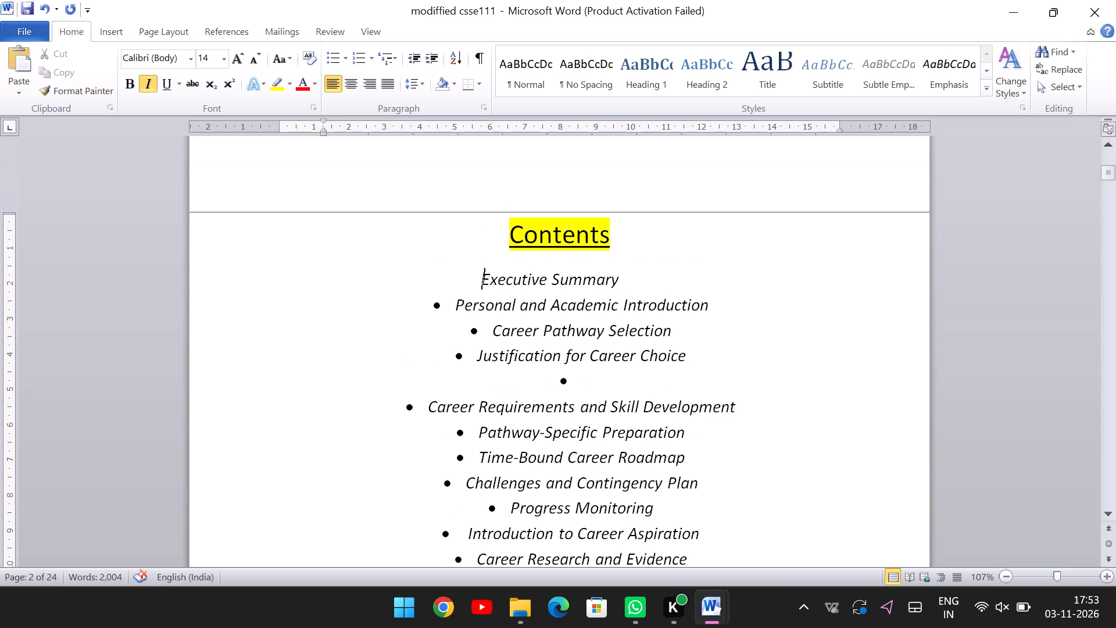
scroll(484, 297, "up", 11)
scroll(388, 301, "up", 12)
scroll(390, 300, "down", 1)
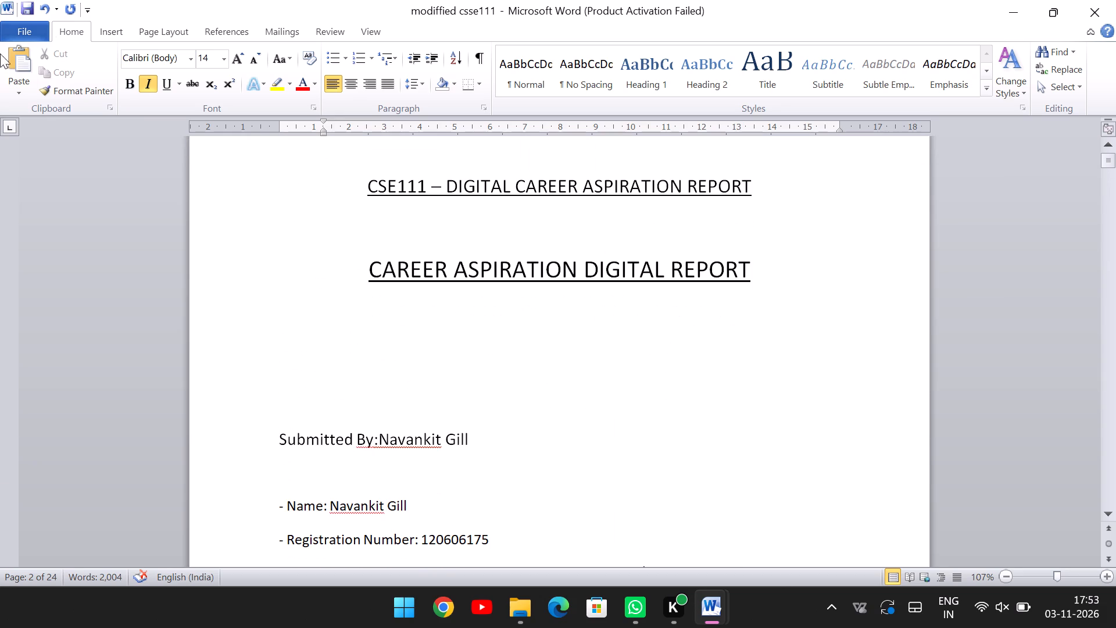
left_click(116, 28)
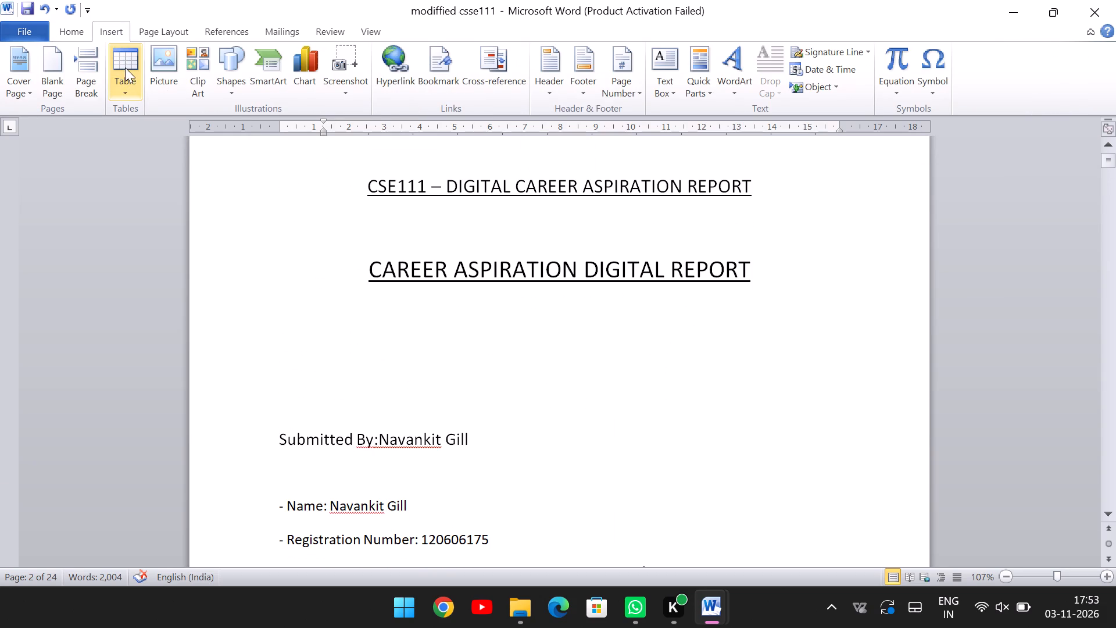
left_click(126, 77)
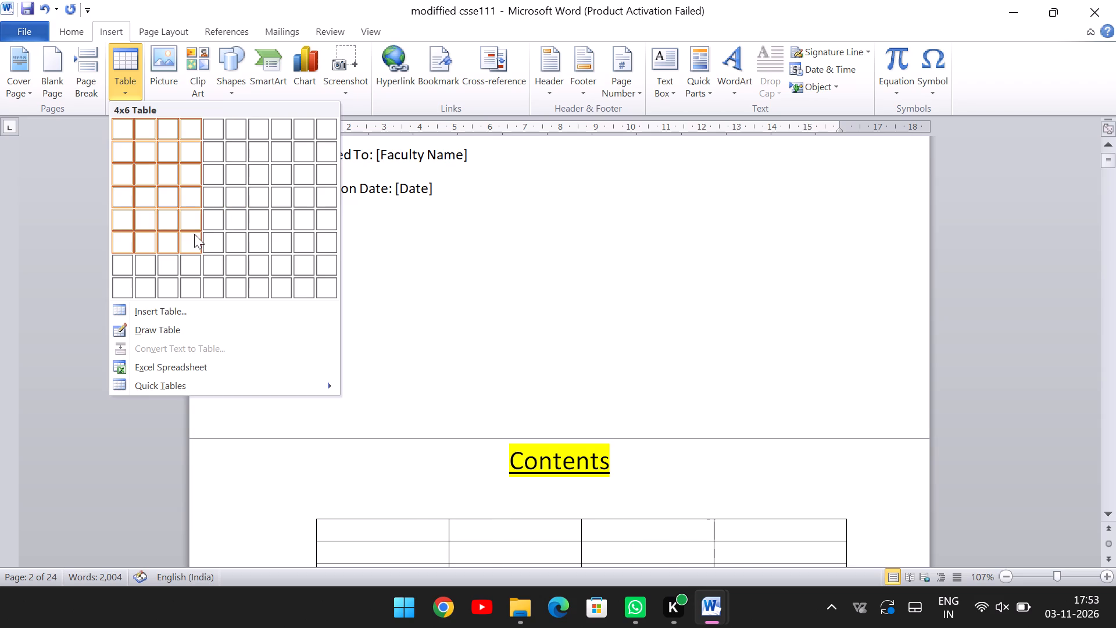
left_click(142, 255)
Move the empty table up and slightly right, so it sits beside the Contents heading at the top of the page.
scroll(461, 217, "up", 8)
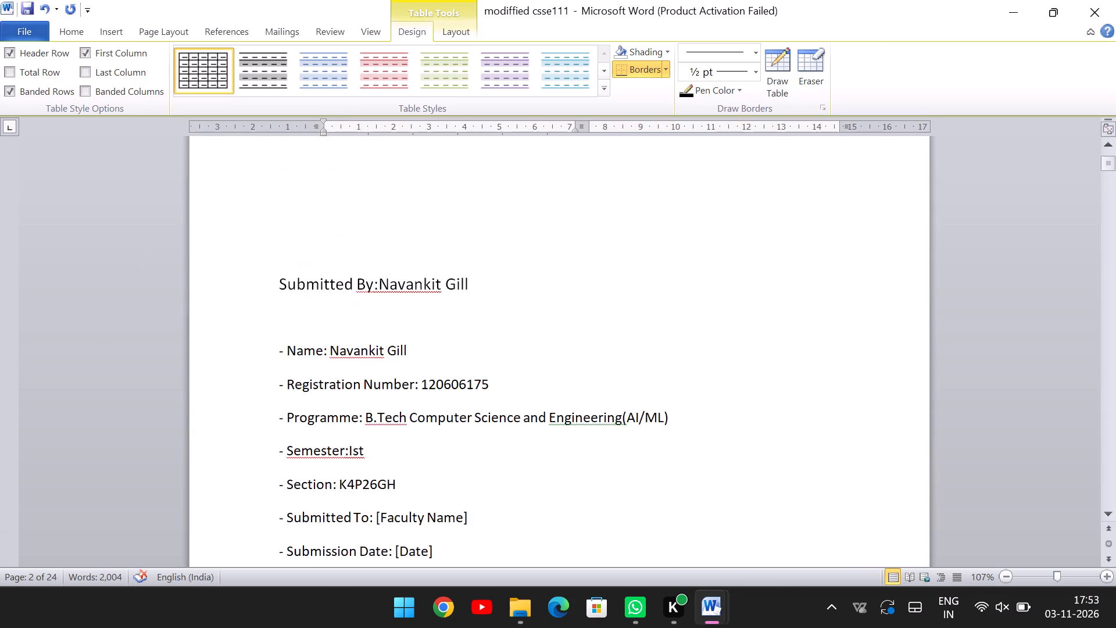
scroll(461, 217, "down", 17)
scroll(461, 217, "up", 4)
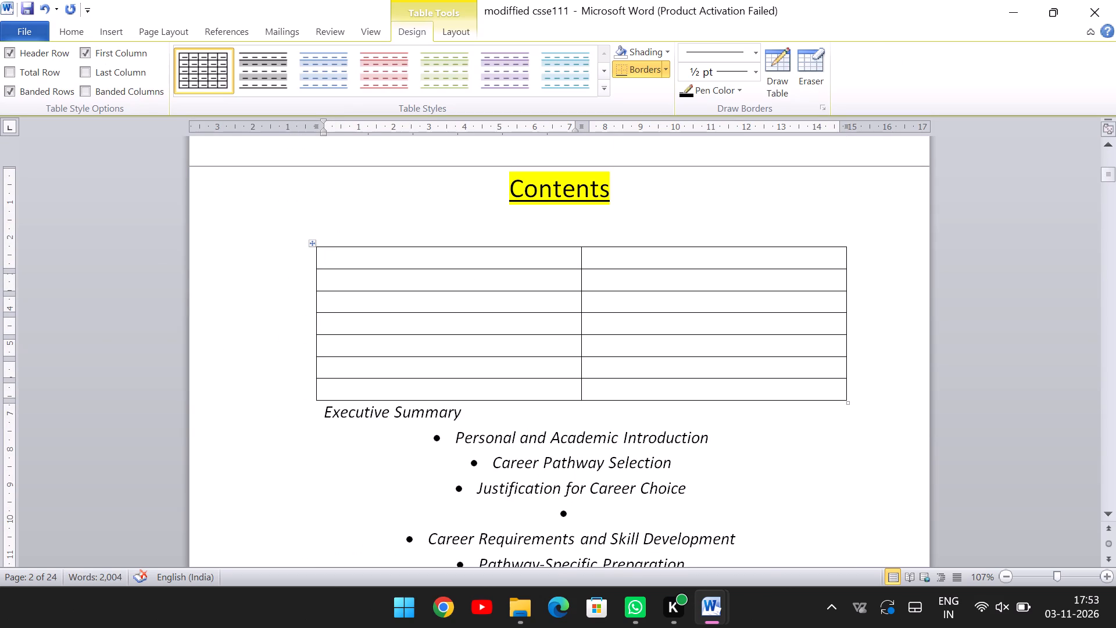
left_click_drag(315, 247, 379, 275)
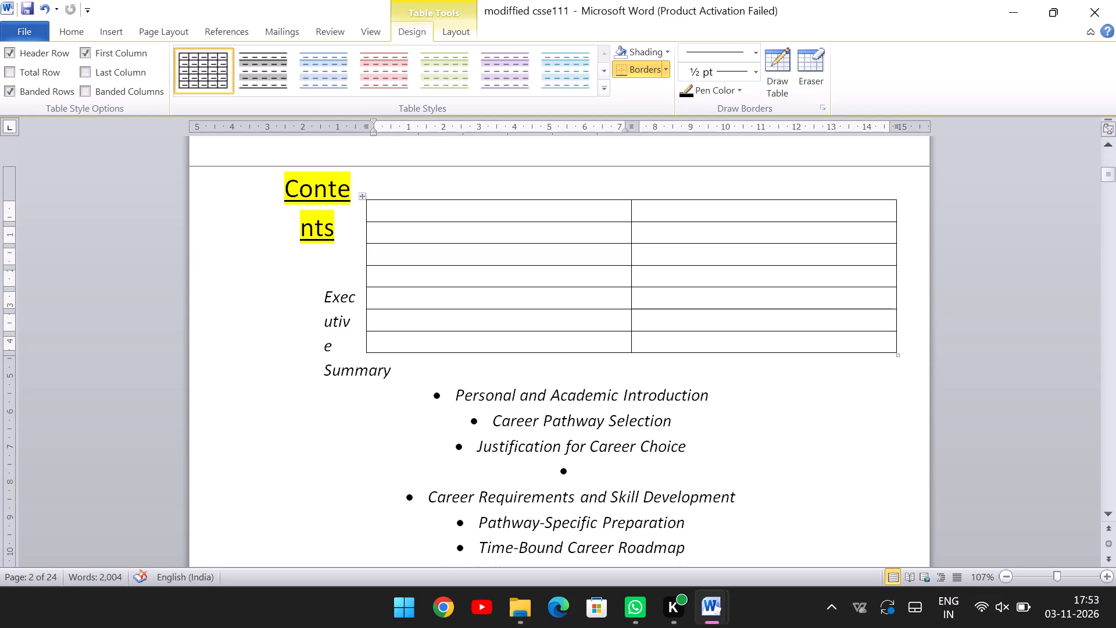
left_click_drag(363, 198, 378, 170)
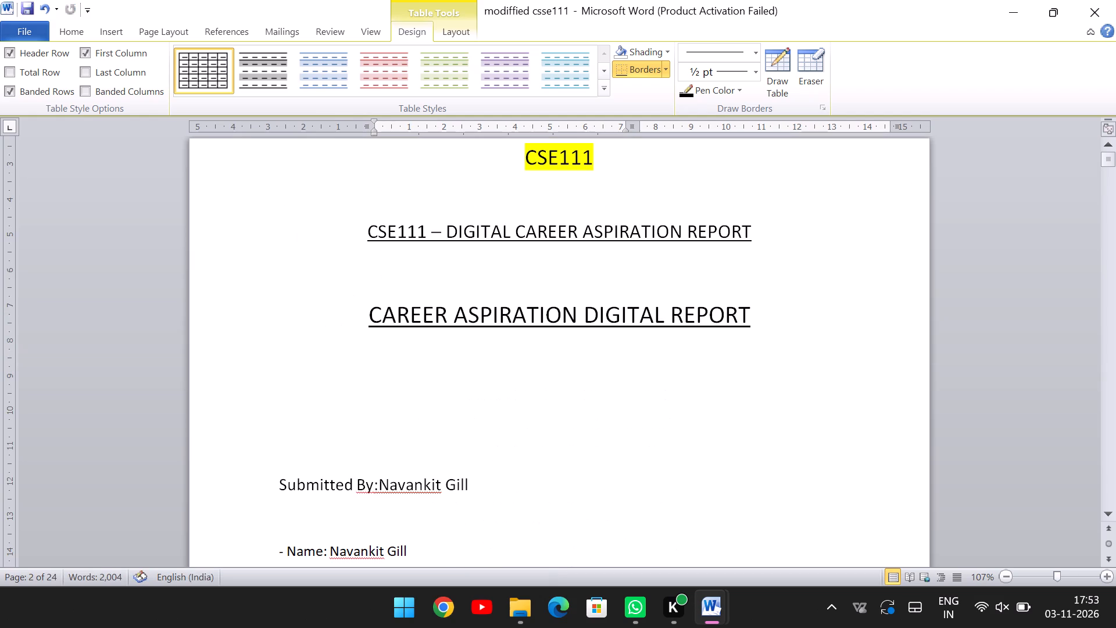
Examine the table's placement on the contents page and look over the Executive Summary section that follows.
scroll(471, 234, "down", 15)
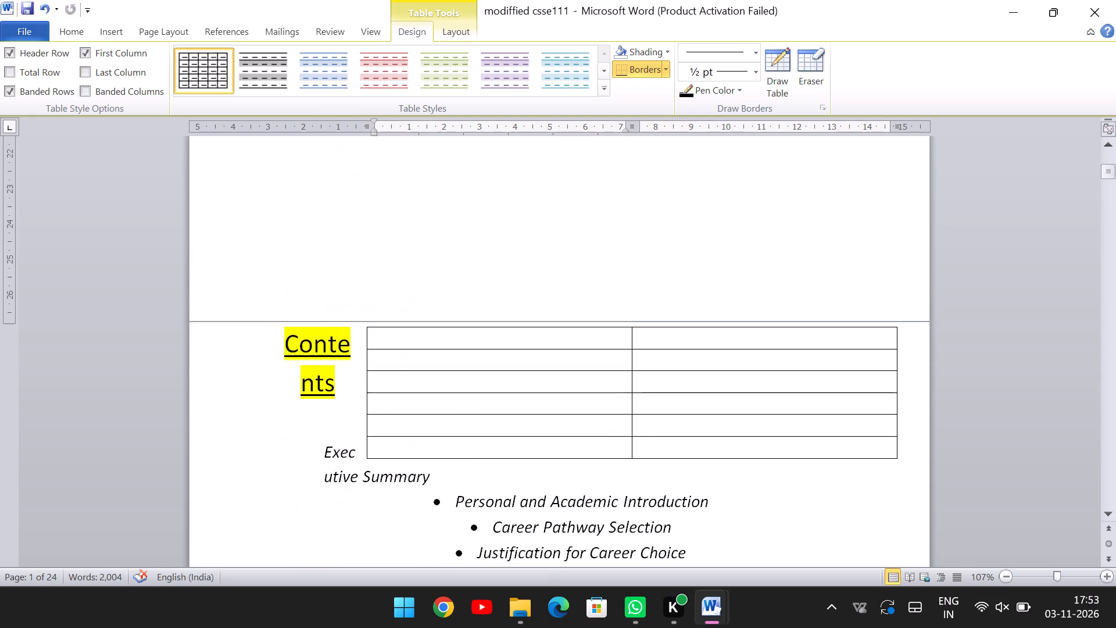
scroll(475, 240, "down", 4)
scroll(475, 240, "down", 20)
scroll(475, 240, "down", 5)
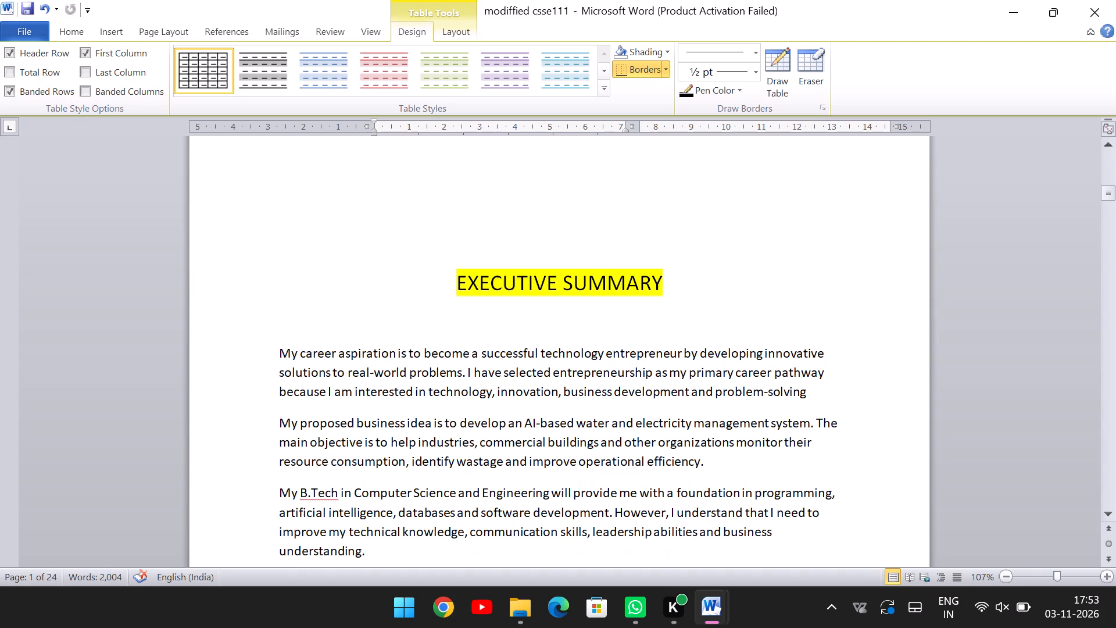
scroll(475, 240, "down", 2)
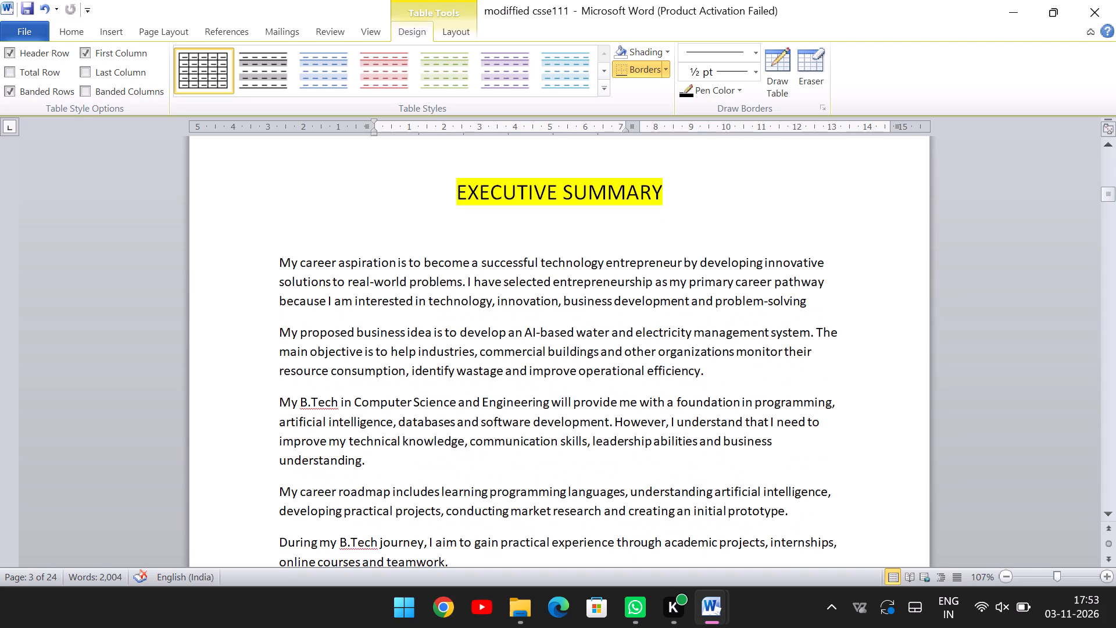
scroll(480, 237, "up", 20)
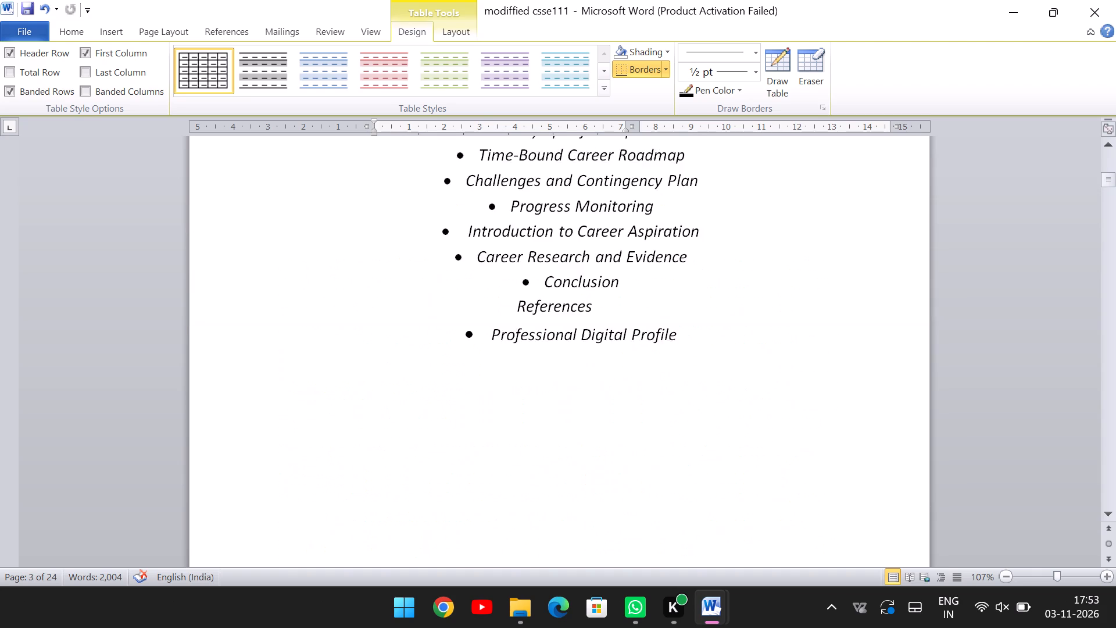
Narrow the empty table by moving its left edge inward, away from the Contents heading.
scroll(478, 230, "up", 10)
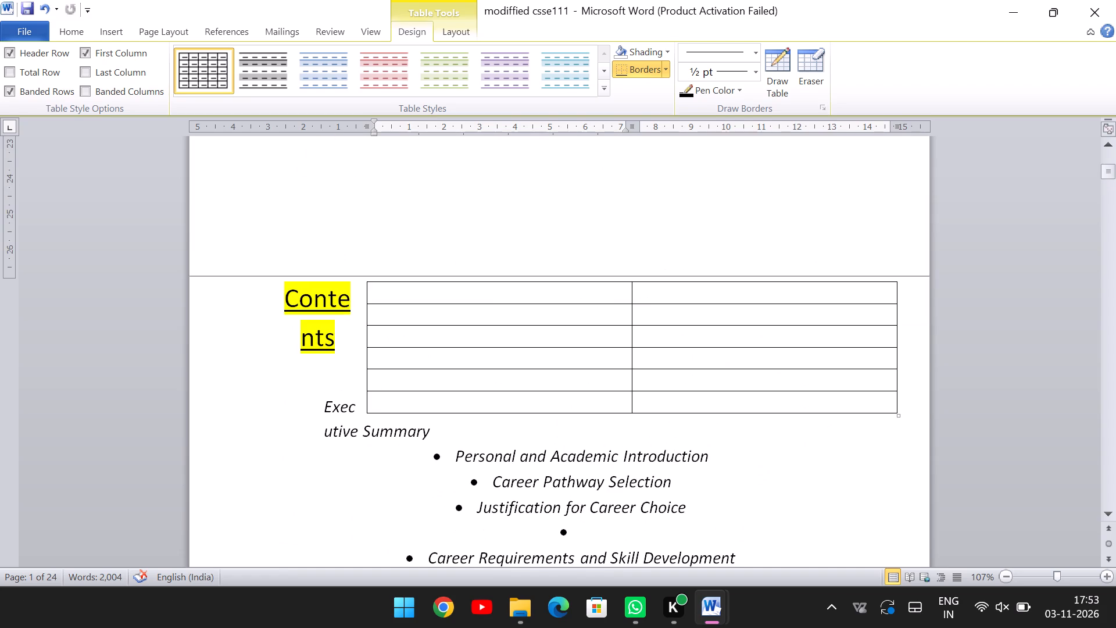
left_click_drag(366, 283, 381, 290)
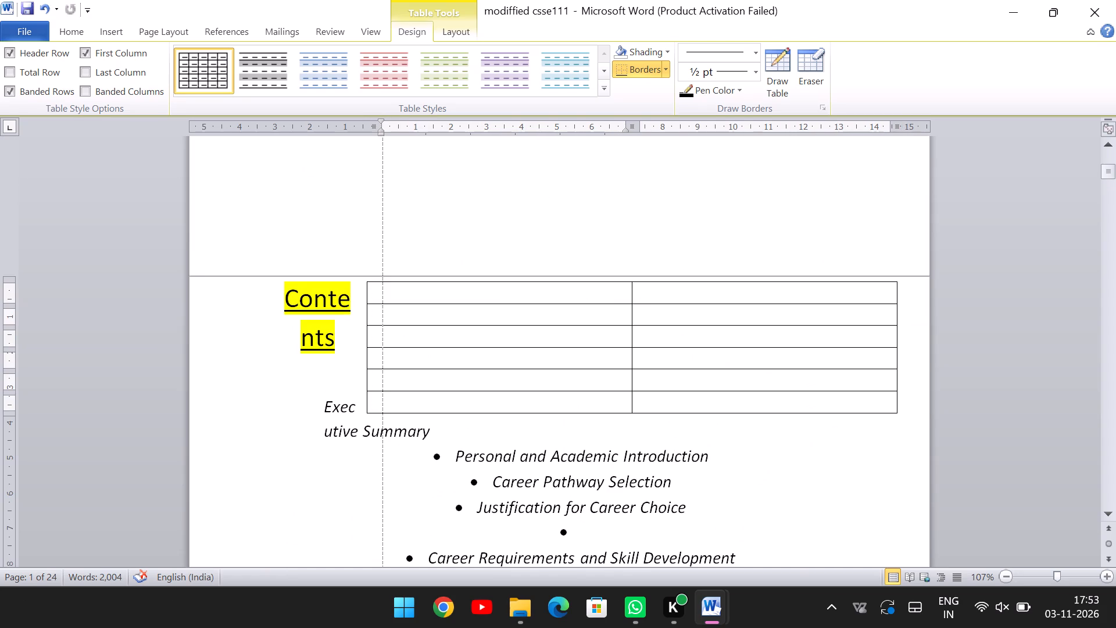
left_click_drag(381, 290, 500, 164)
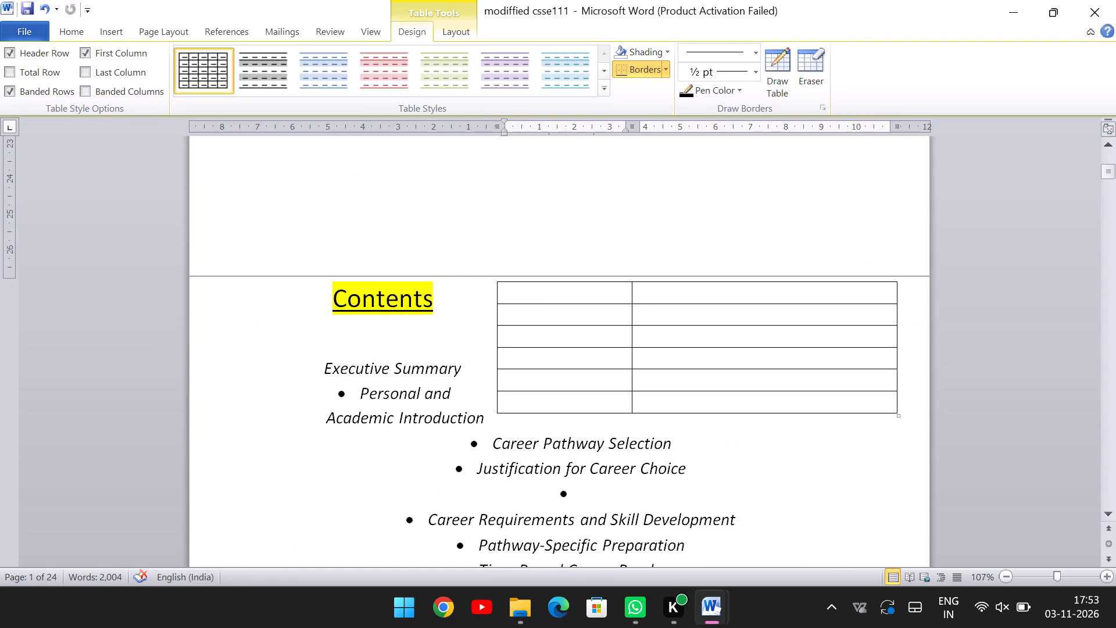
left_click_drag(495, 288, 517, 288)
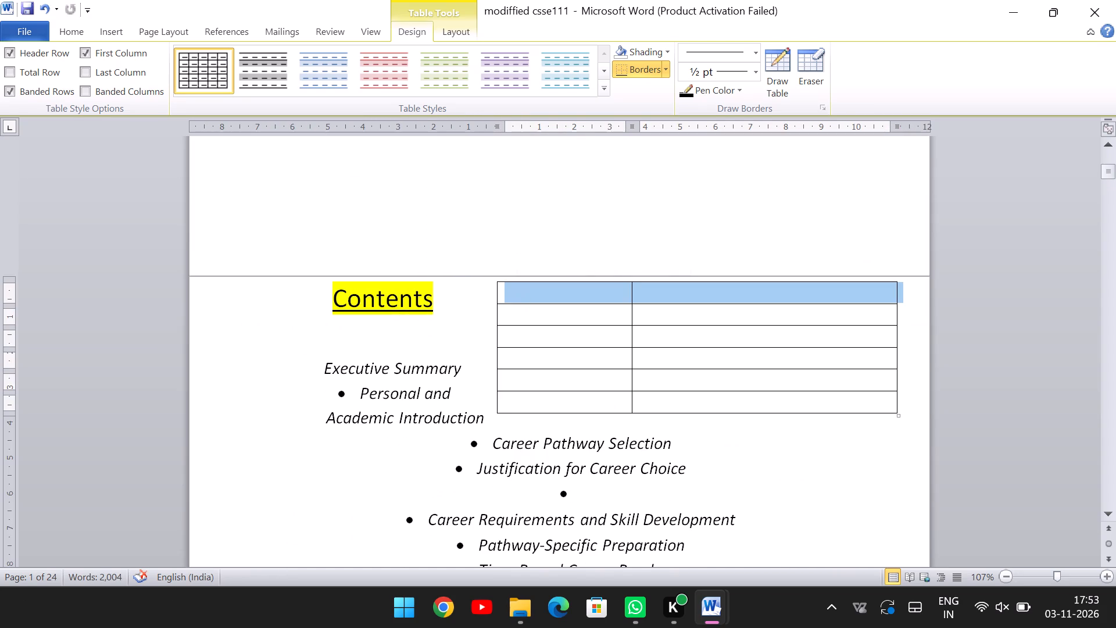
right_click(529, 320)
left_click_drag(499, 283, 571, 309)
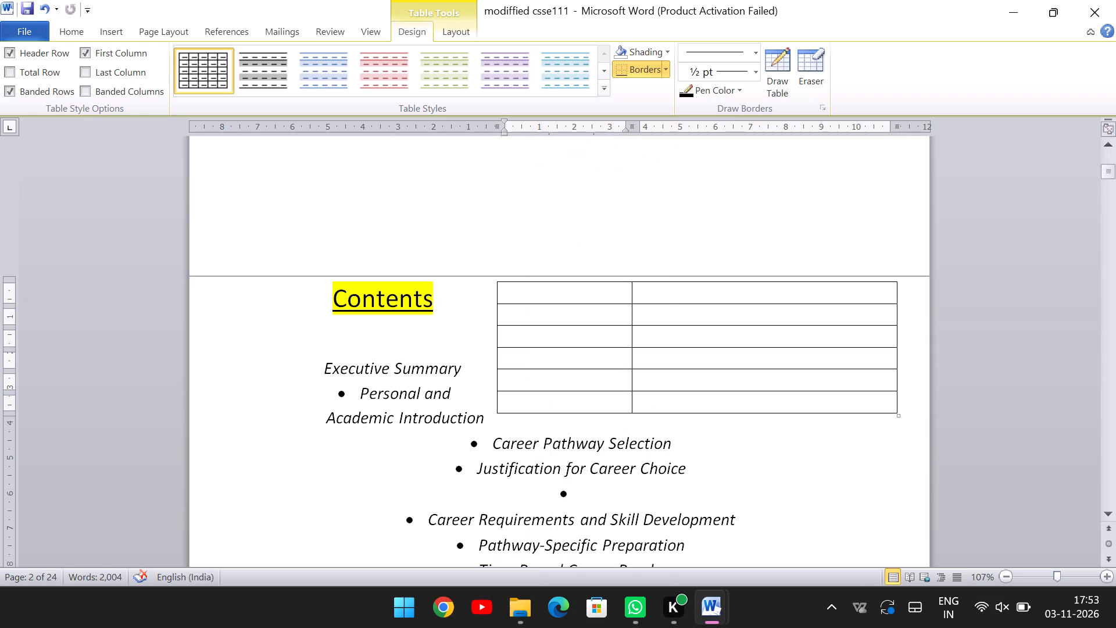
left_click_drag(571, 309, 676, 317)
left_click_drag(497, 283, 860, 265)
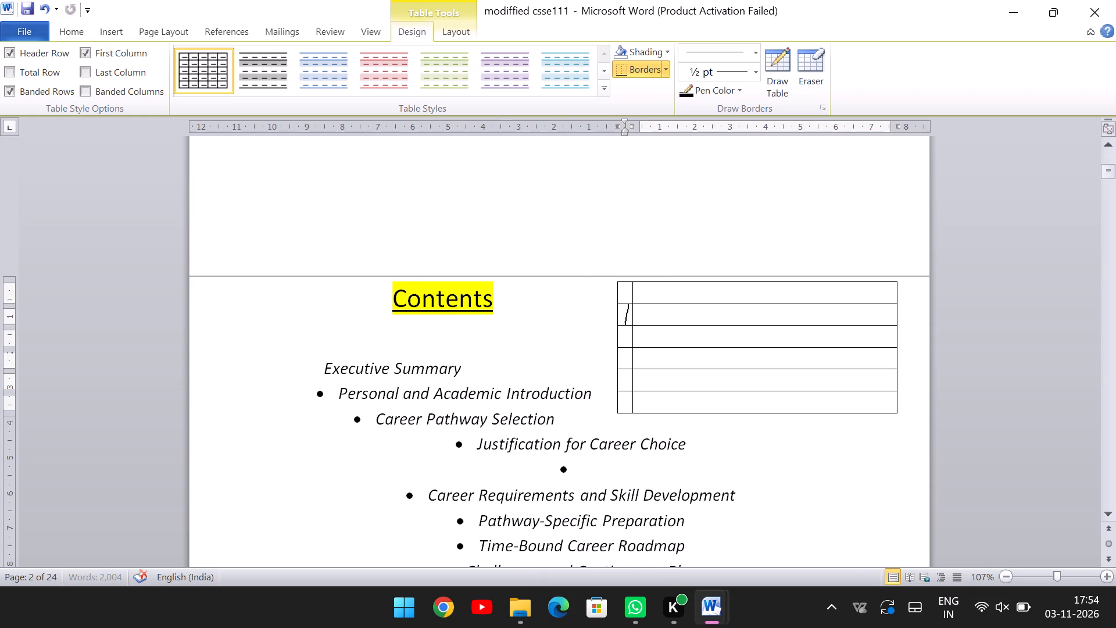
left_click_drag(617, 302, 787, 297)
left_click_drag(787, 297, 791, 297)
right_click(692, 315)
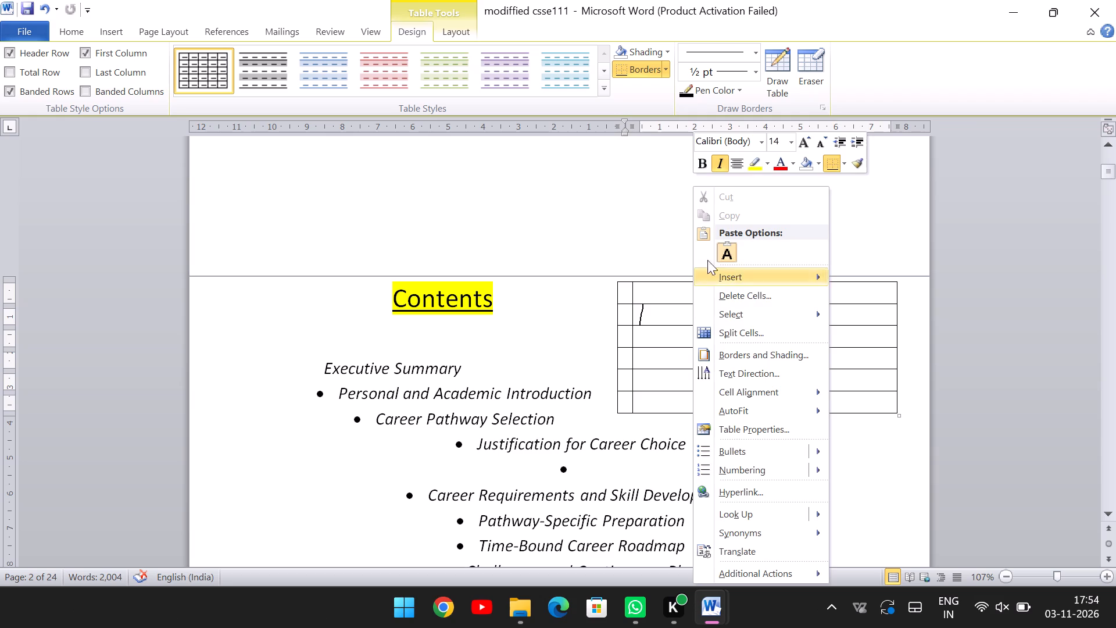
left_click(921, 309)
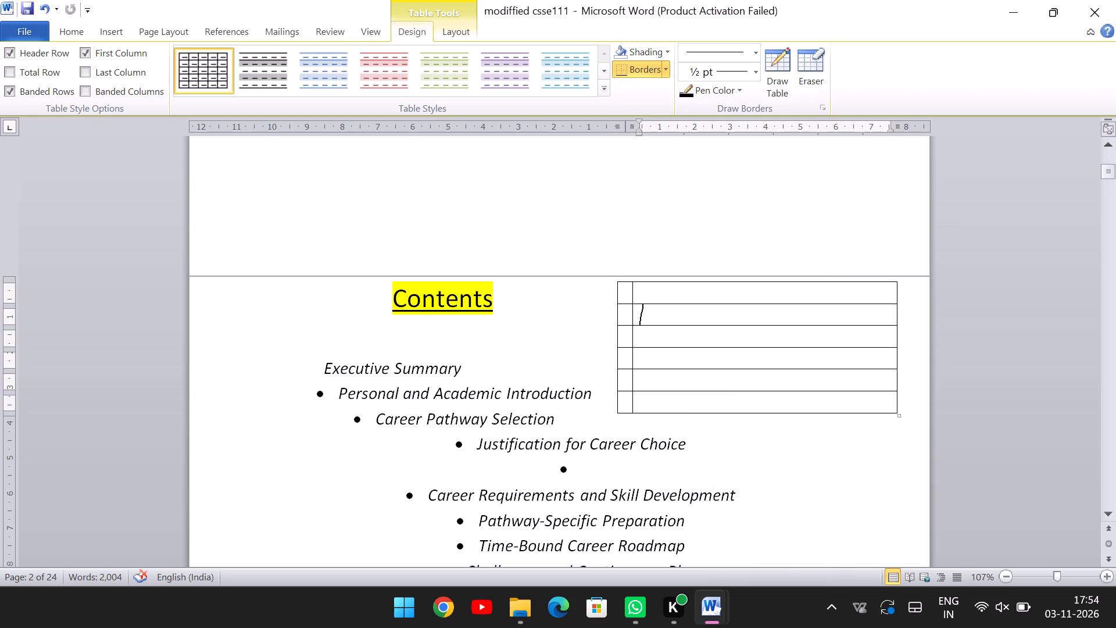
Delete the empty table beside the Contents heading.
left_click_drag(615, 281, 801, 400)
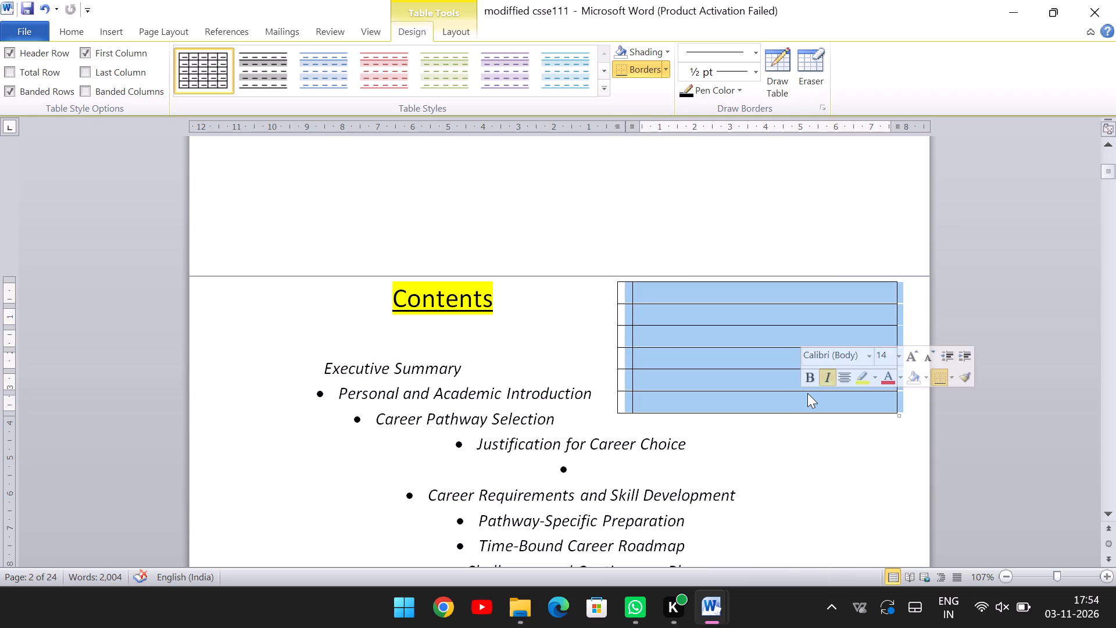
key("BackSpace")
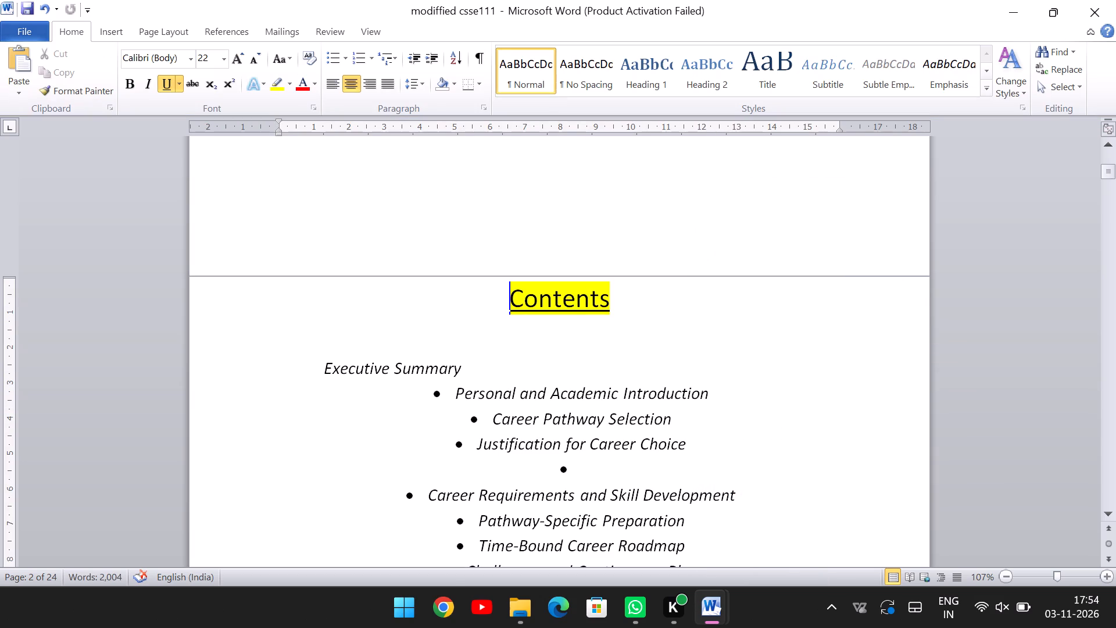
Shift the Executive Summary entry with leading spaces until it sits centred beneath the Contents heading.
left_click(318, 372)
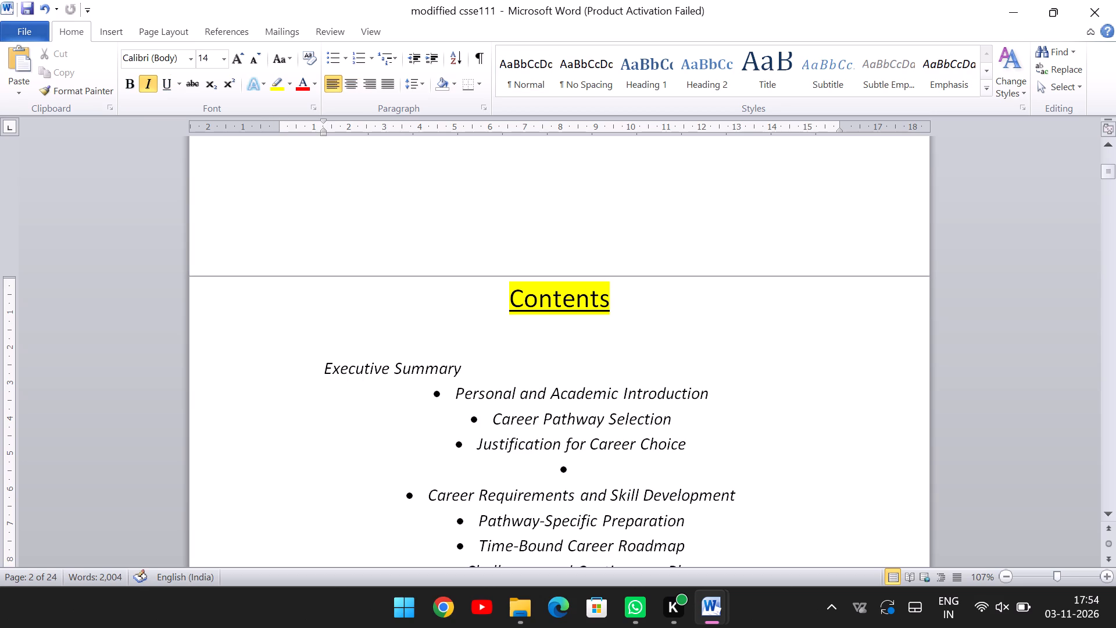
key("space")
key("space")
key("space")
key("space")
key("space")
key("space")
key("space")
key("space")
key("space")
key("space")
key("space")
key("space")
key("space")
key("space")
key("space")
key("space")
key("space")
key("space")
key("space")
key("space")
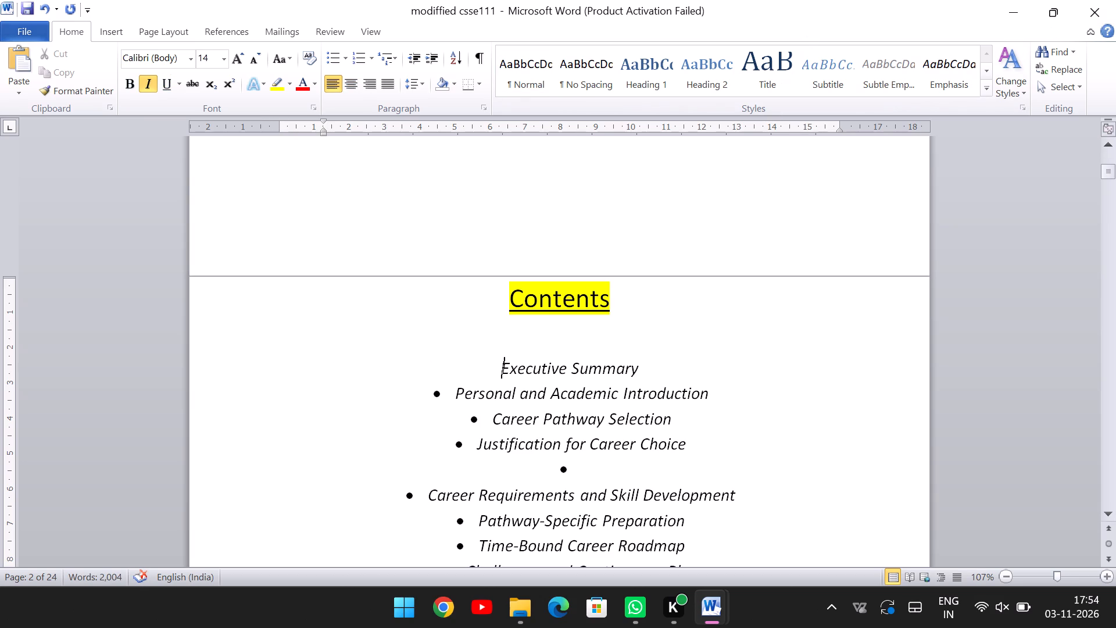
Delete the "PAGE 4" line above the Personal and Academic Introduction heading.
scroll(577, 405, "down", 20)
scroll(577, 405, "down", 10)
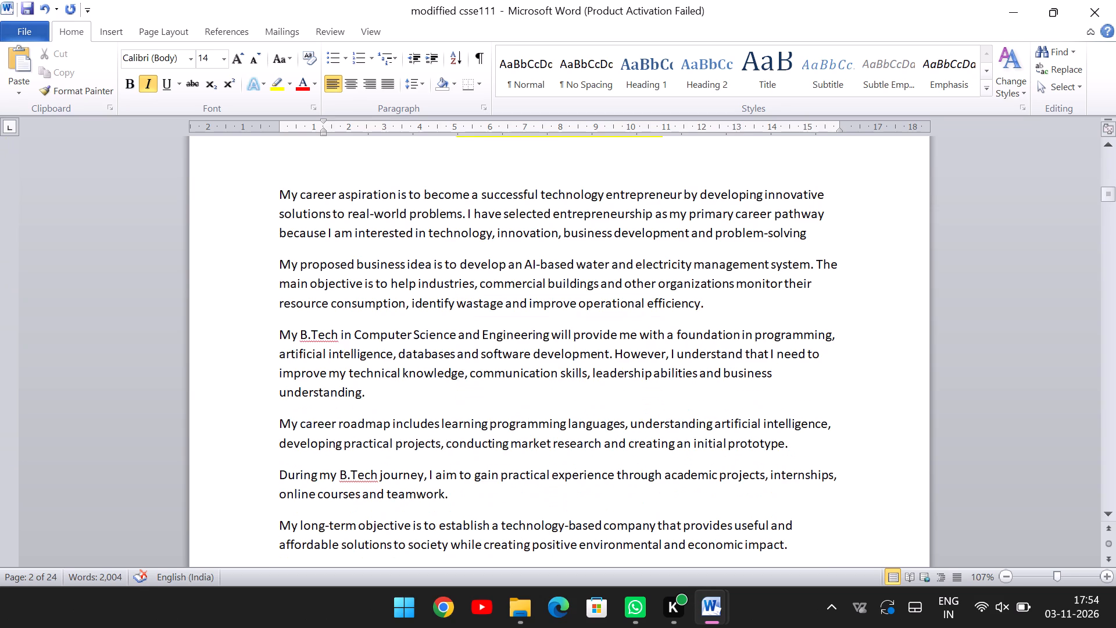
scroll(578, 405, "down", 20)
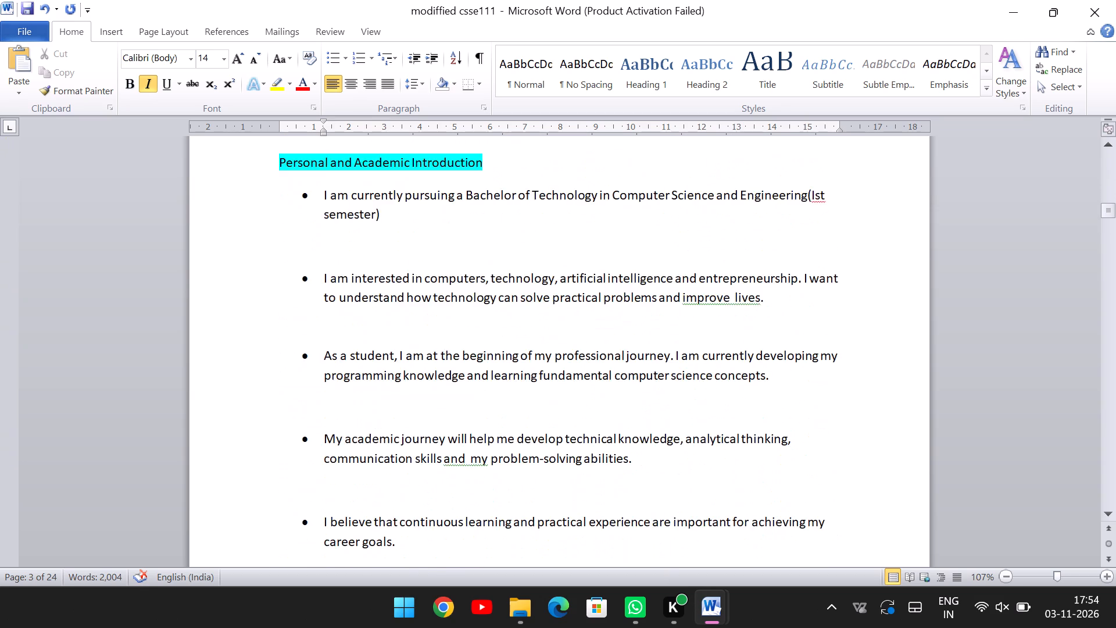
scroll(578, 405, "down", 9)
scroll(578, 405, "up", 9)
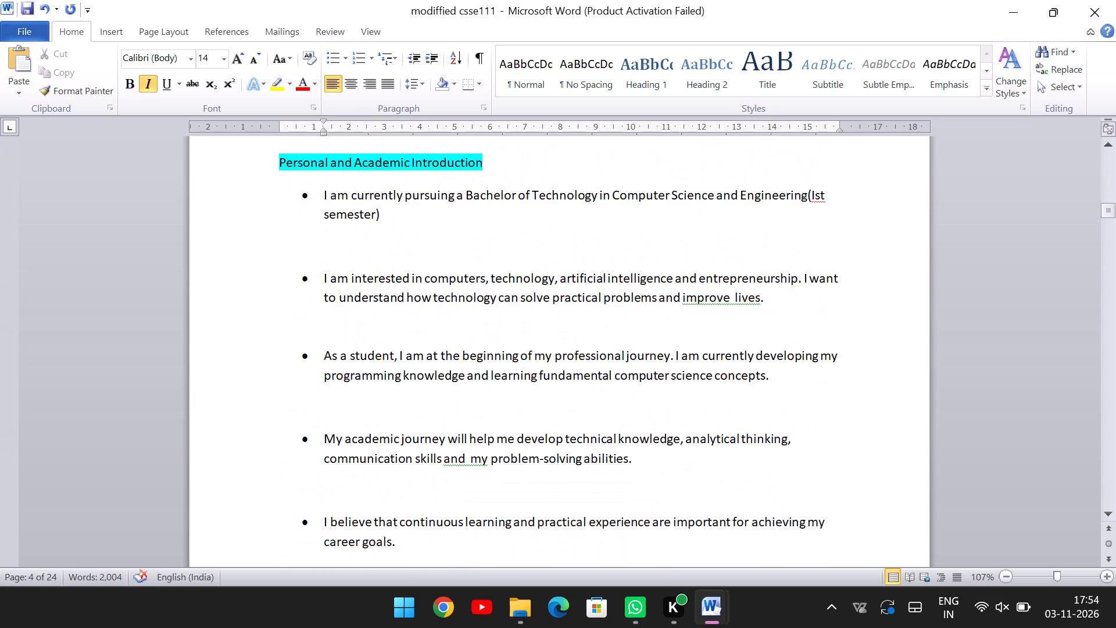
scroll(578, 405, "down", 4)
scroll(578, 405, "up", 8)
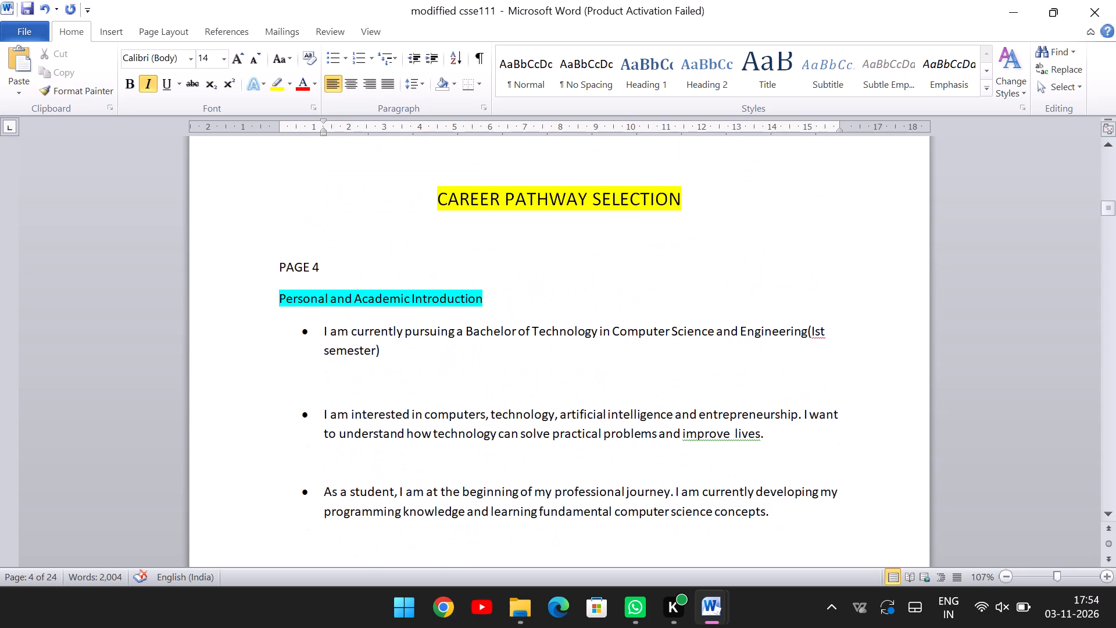
left_click_drag(319, 315, 244, 313)
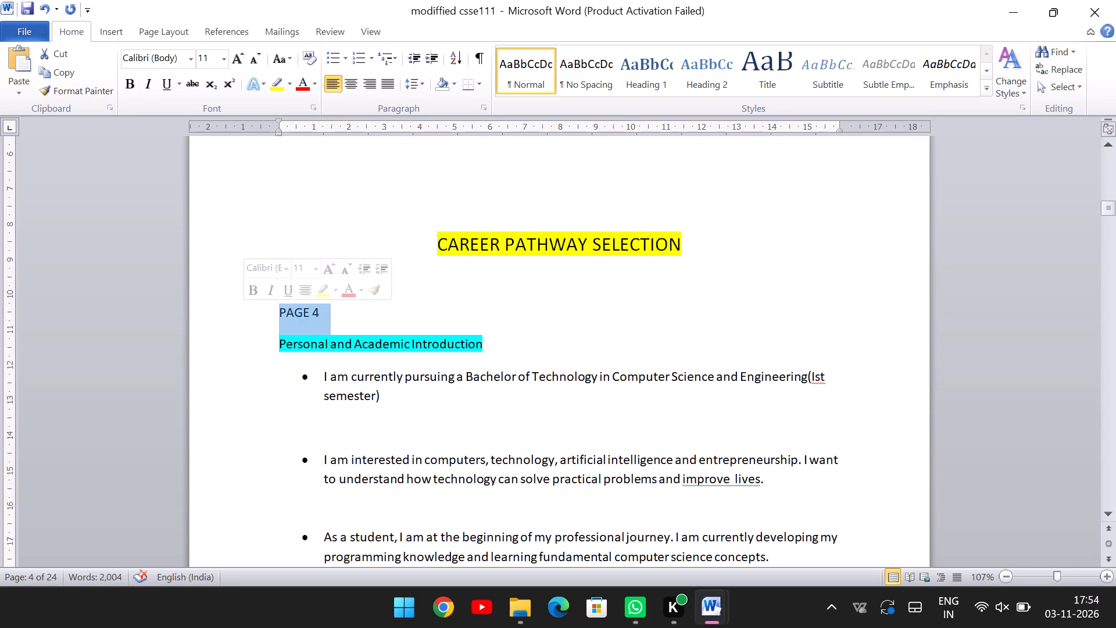
key("BackSpace")
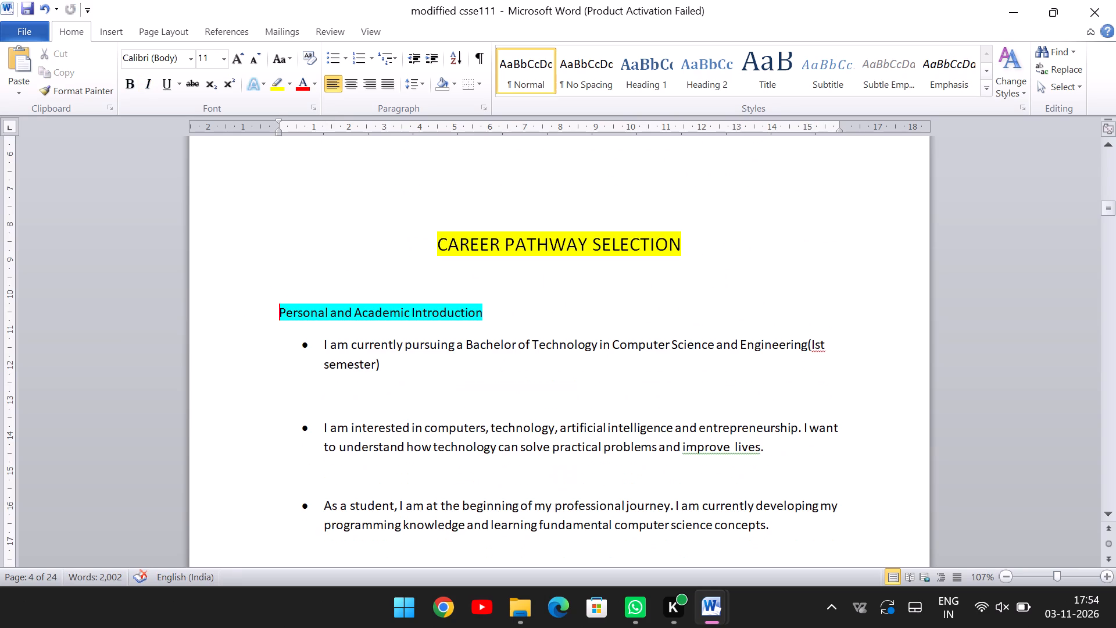
Delete the list of student and submission details, from Name through Submission Date, beneath the Submitted By line on the cover page.
scroll(605, 314, "up", 20)
scroll(605, 314, "up", 20)
scroll(605, 314, "up", 1)
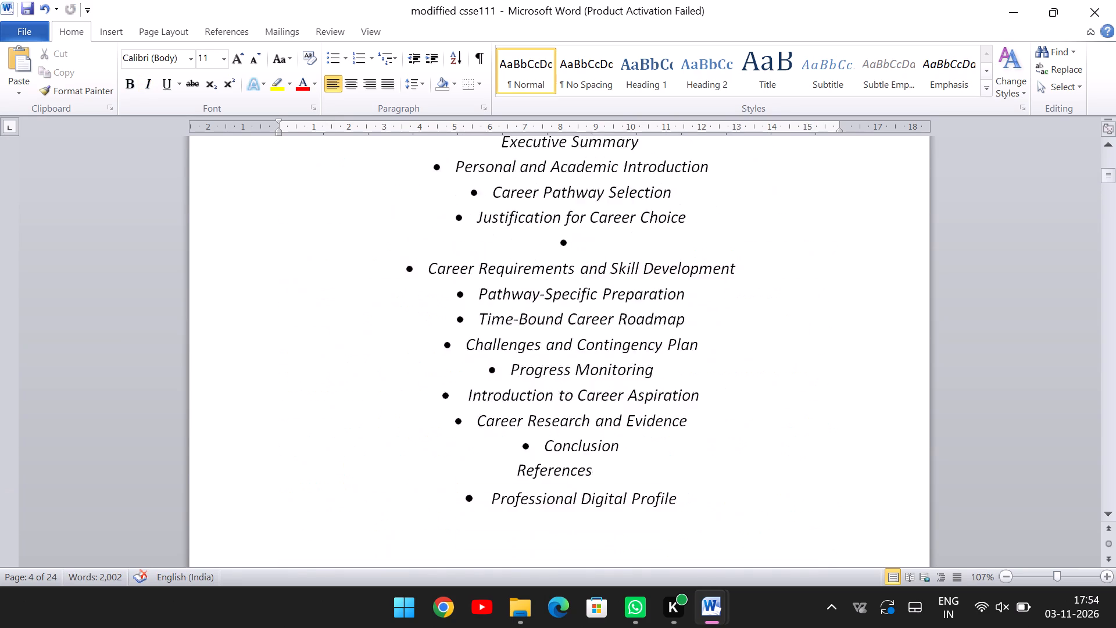
scroll(604, 309, "up", 20)
scroll(604, 309, "up", 3)
scroll(604, 309, "down", 7)
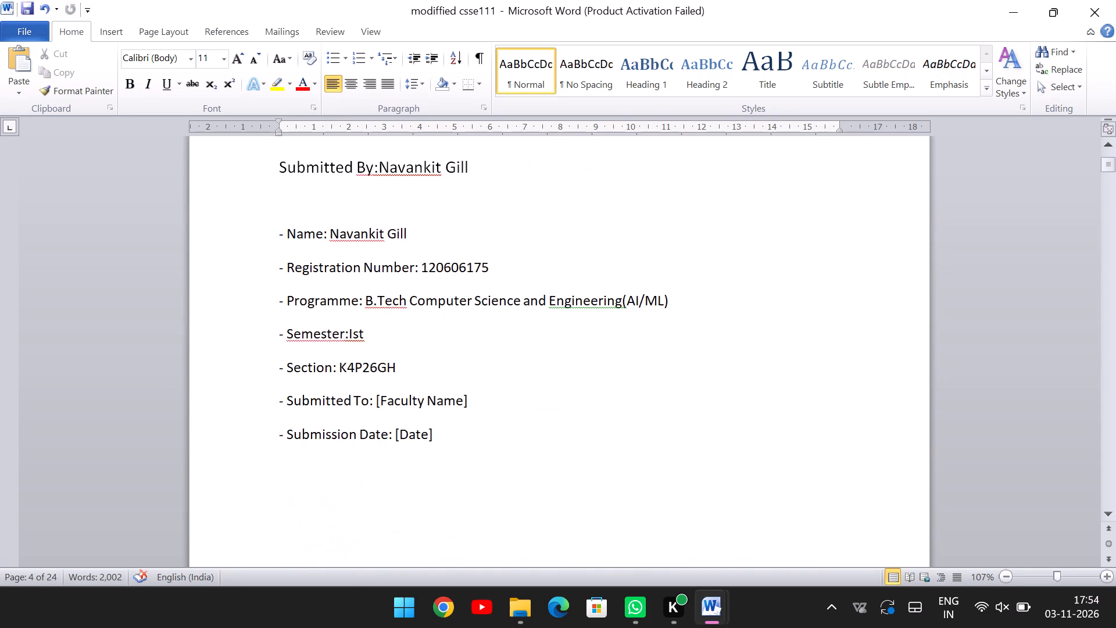
scroll(604, 309, "up", 6)
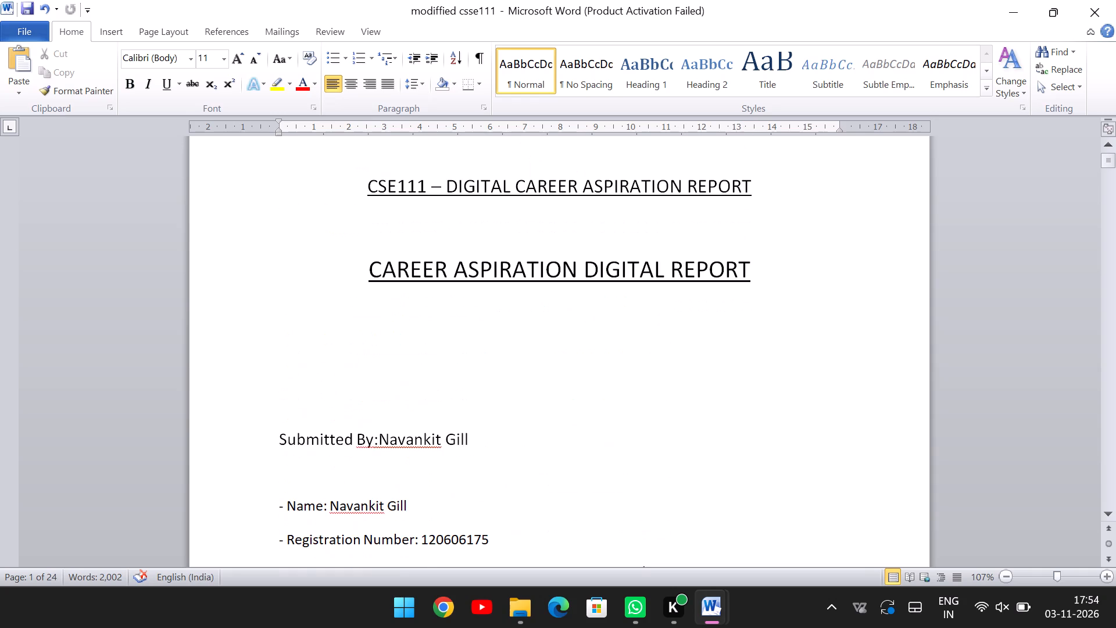
scroll(201, 170, "down", 6)
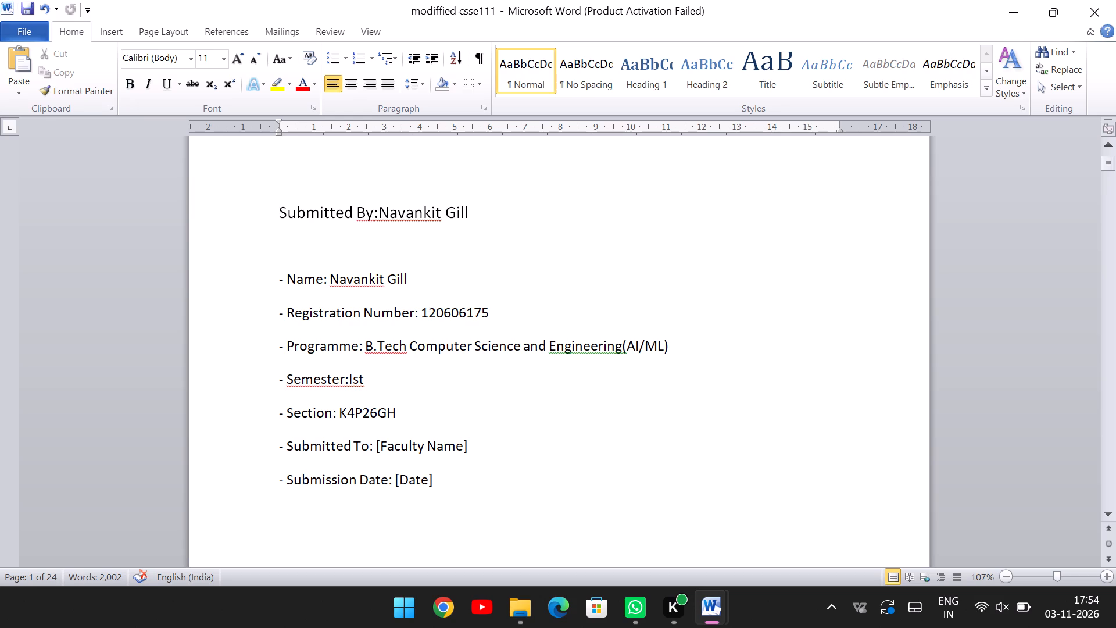
left_click_drag(280, 231, 314, 336)
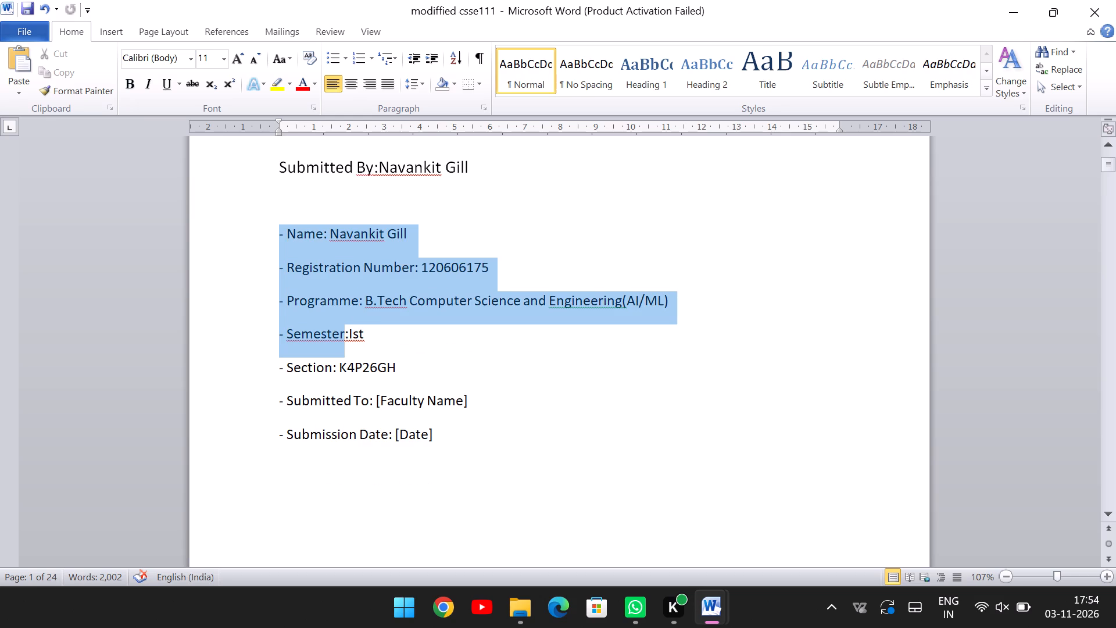
left_click_drag(314, 336, 427, 474)
key("BackSpace")
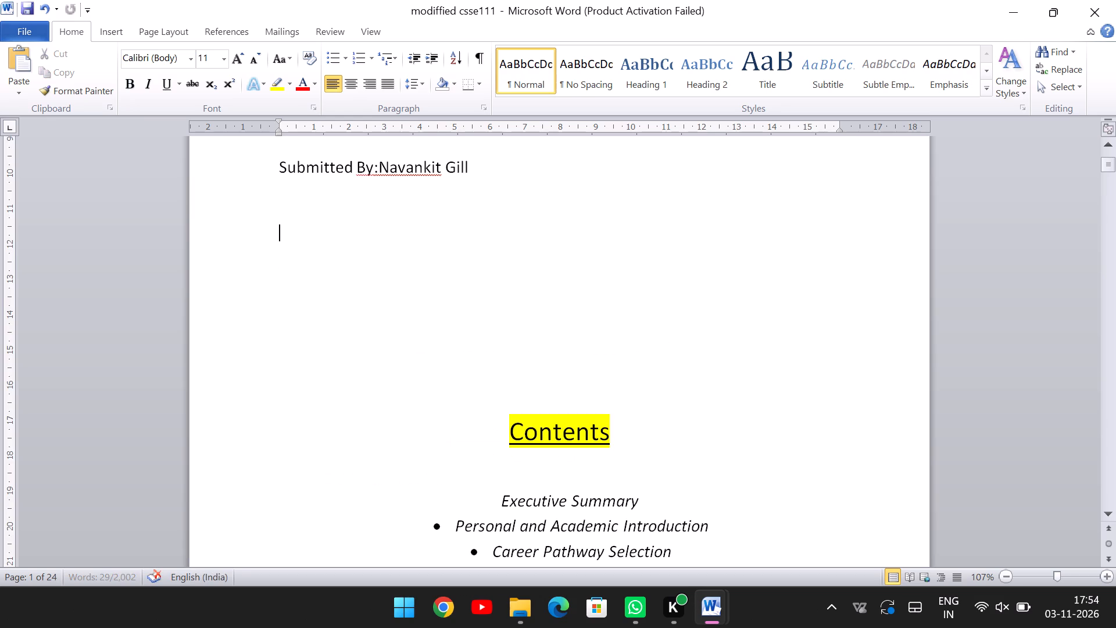
Add blank lines beneath the Submitted By line until the Contents heading moves onto the following page.
key("Return")
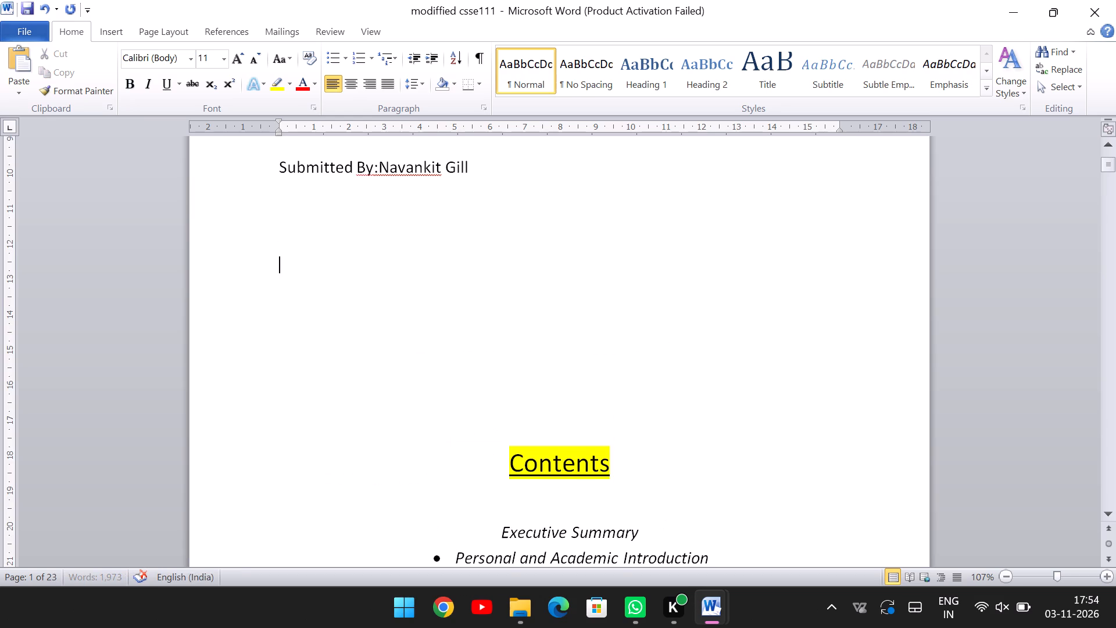
key("Return")
key("Return")
key("Return")
key("Return")
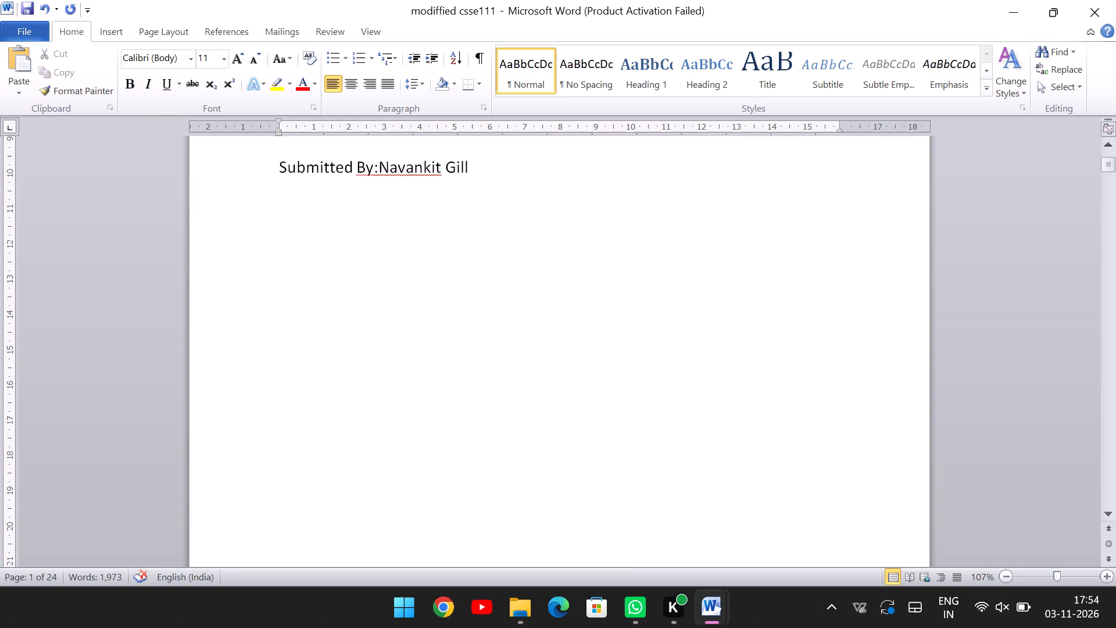
scroll(427, 477, "down", 5)
scroll(445, 478, "up", 4)
key("Return")
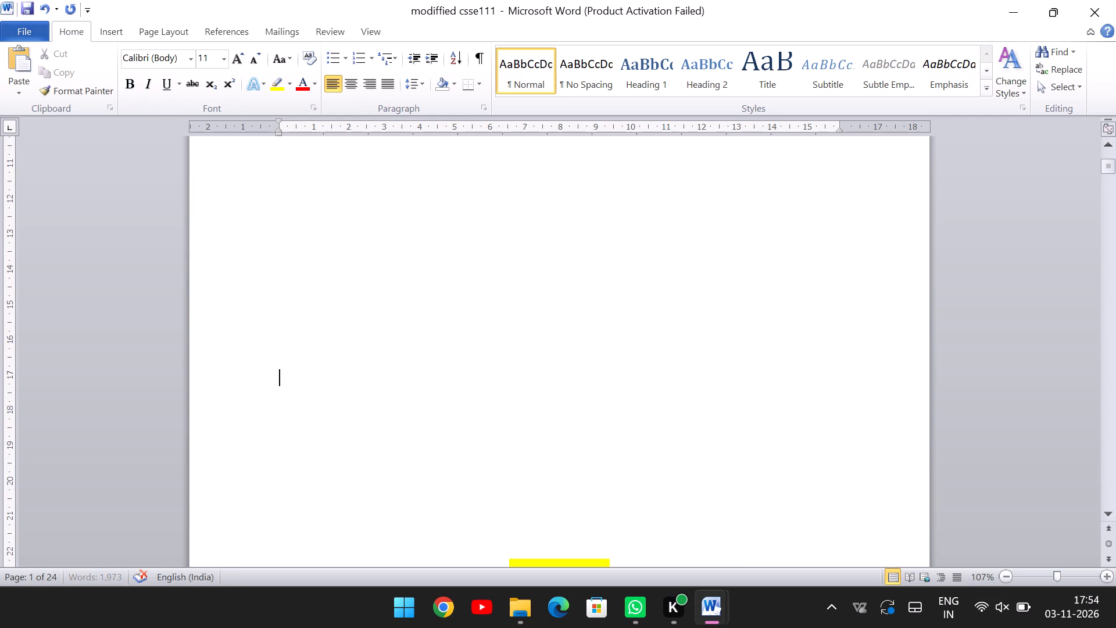
key("Return")
scroll(445, 478, "down", 4)
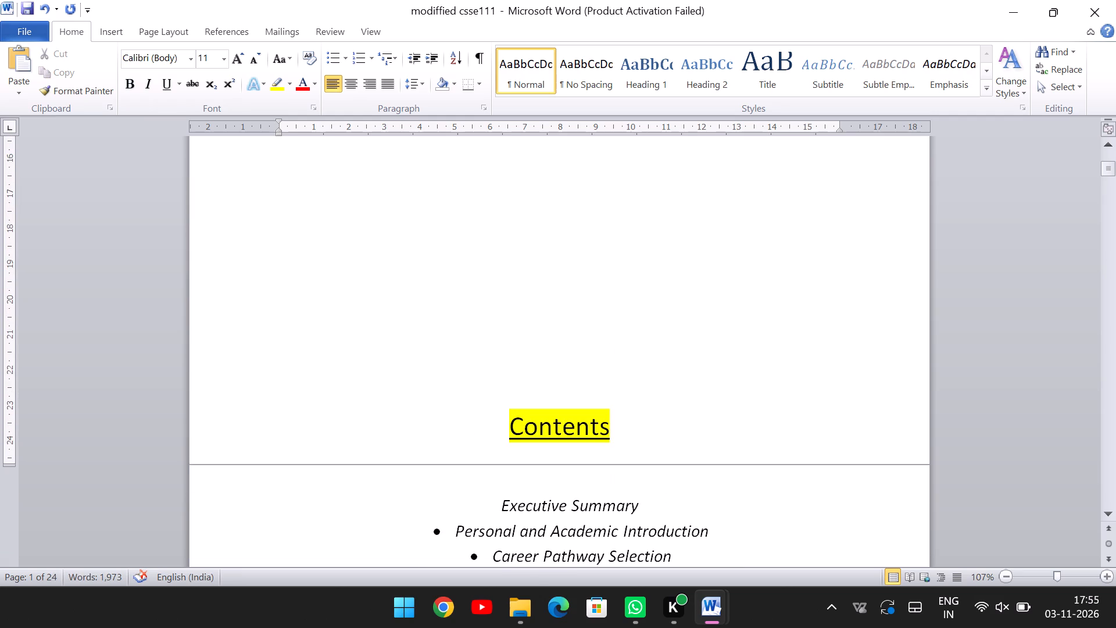
key("Return")
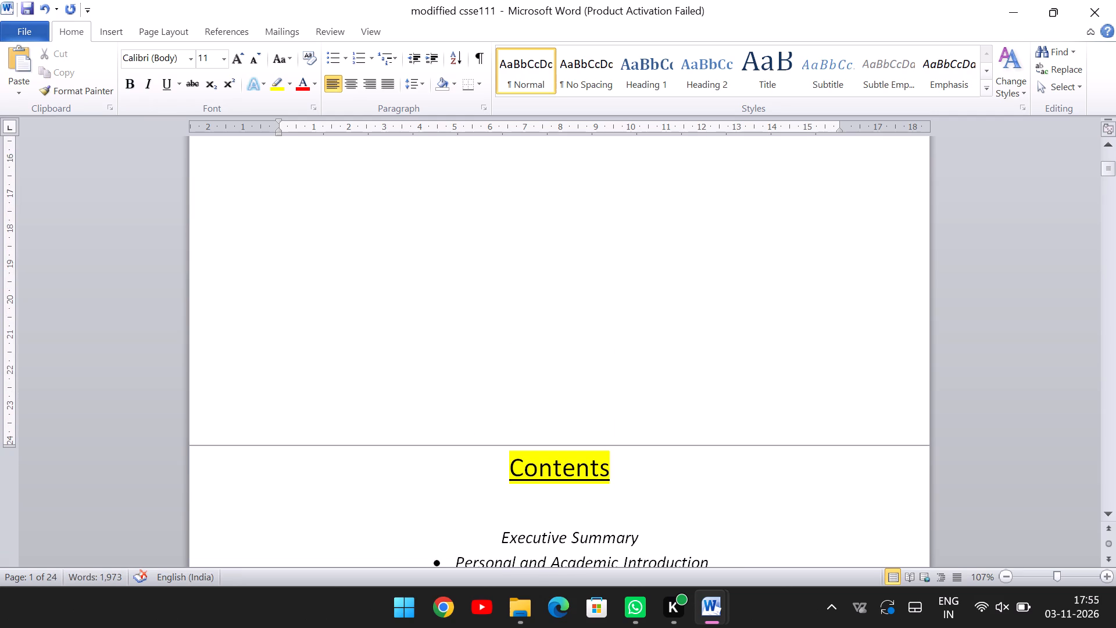
Insert a 7x2 table in the blank space between the Submitted By line and the Contents heading.
scroll(521, 283, "up", 10)
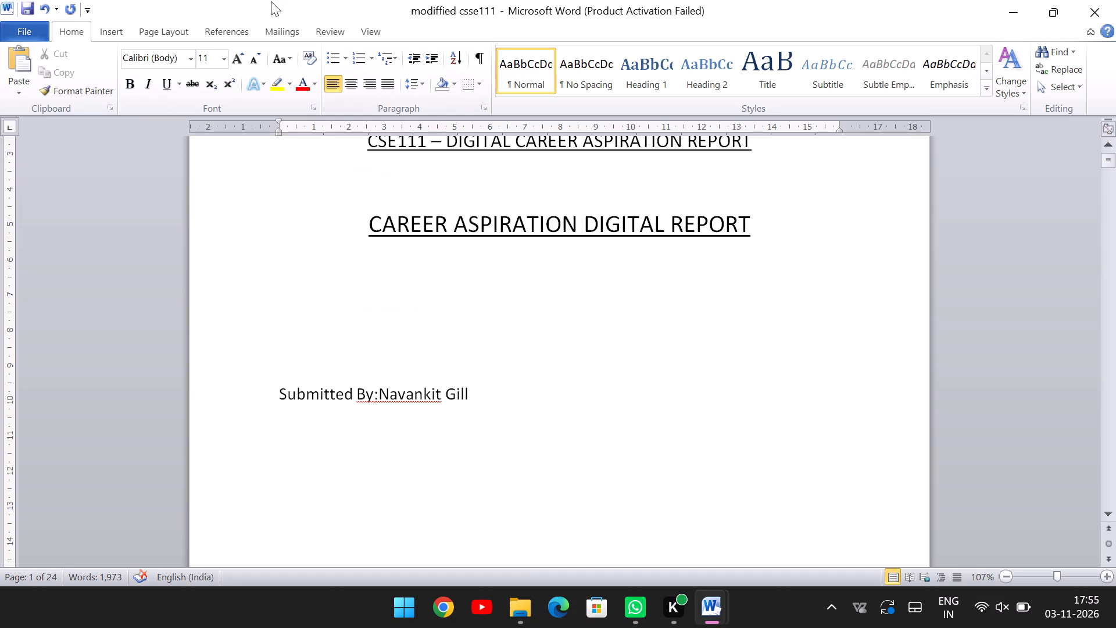
left_click(117, 28)
left_click(115, 77)
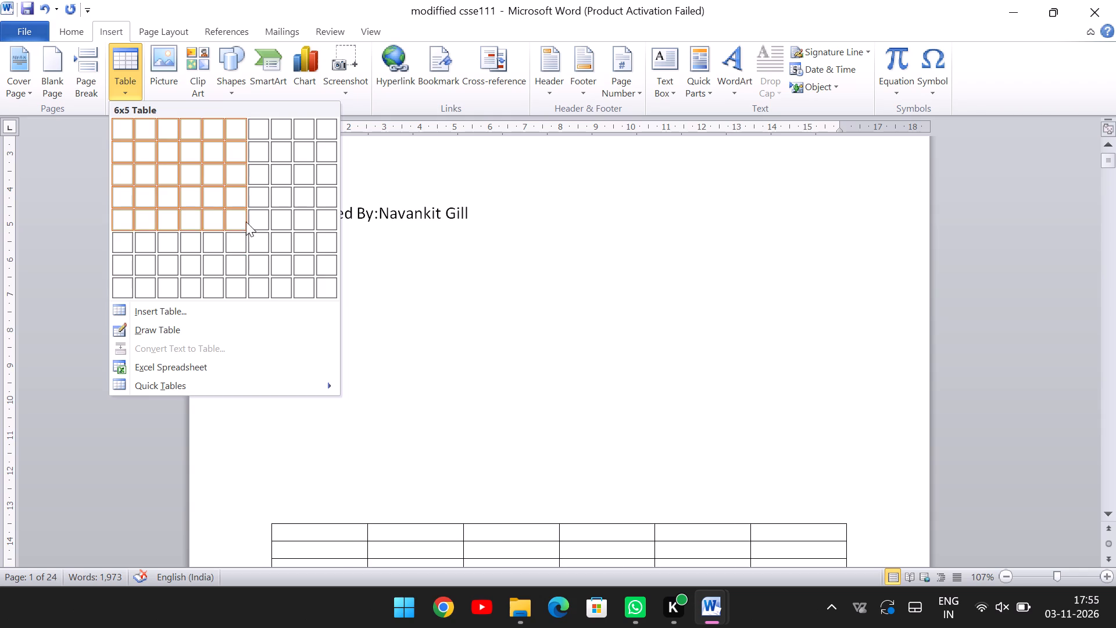
left_click(265, 153)
Delete the empty seven-column, two-row table beneath the Submitted By line on the cover page.
scroll(463, 313, "down", 4)
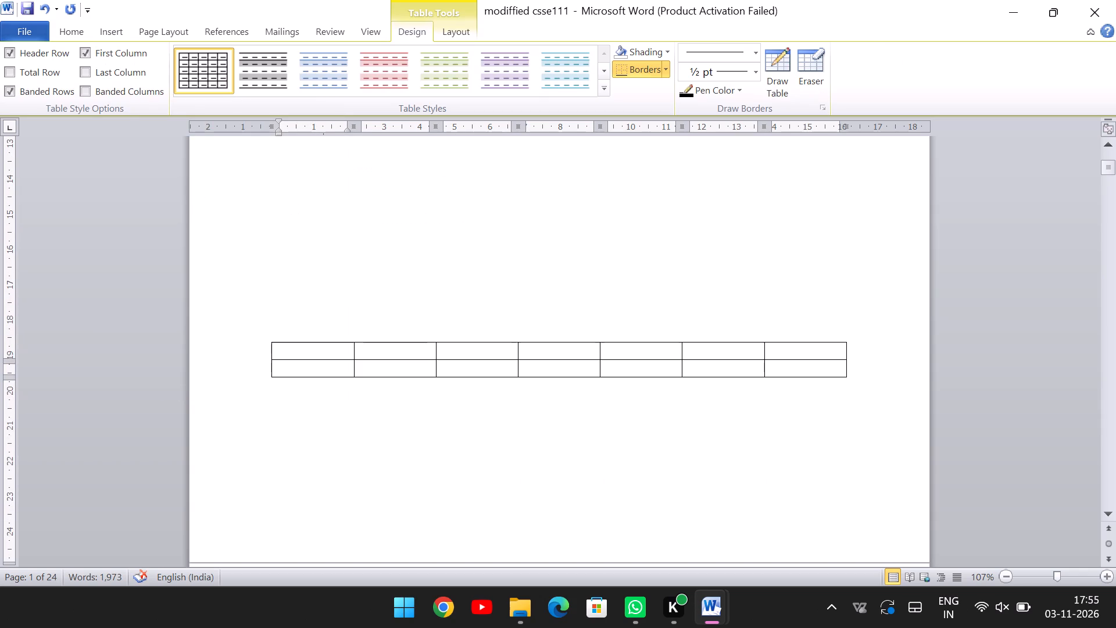
scroll(464, 316, "down", 4)
scroll(464, 316, "up", 3)
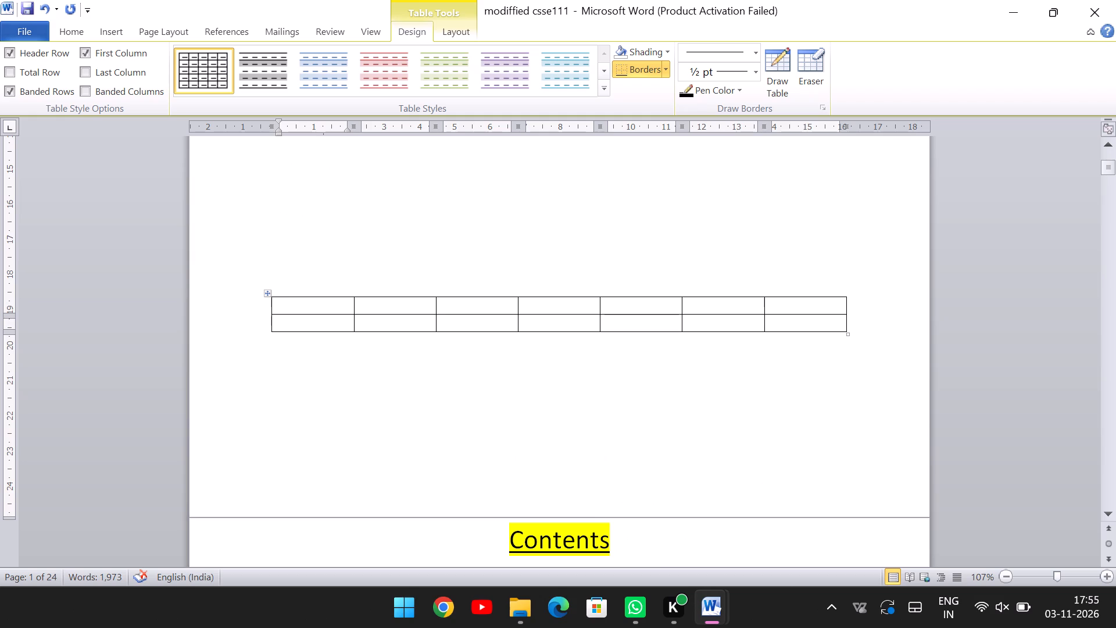
left_click_drag(272, 298, 796, 363)
key("BackSpace")
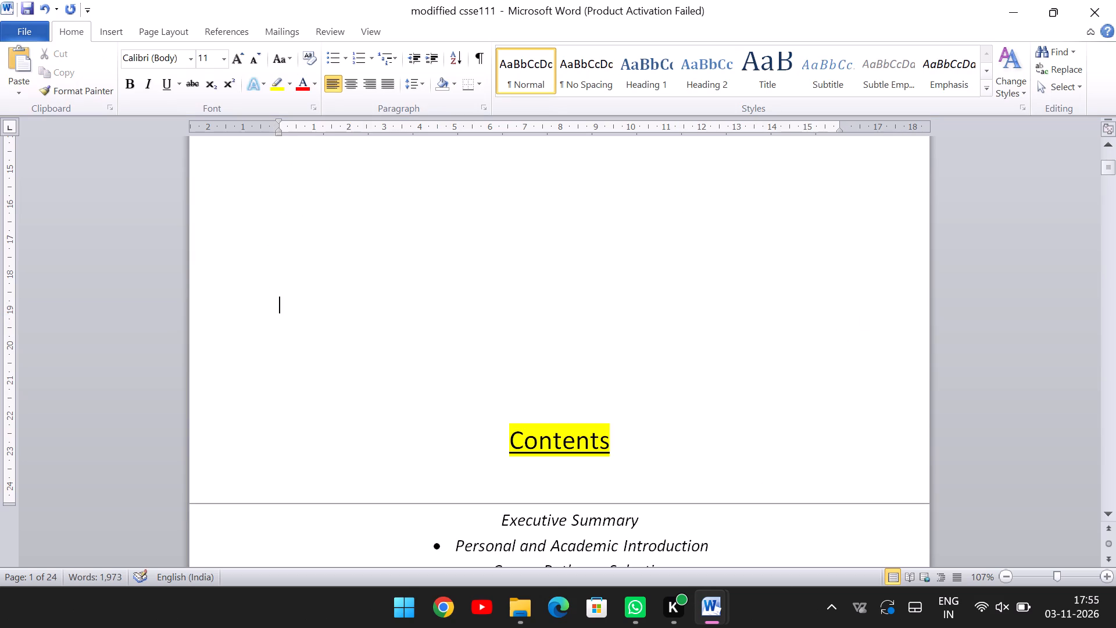
Insert a 2x7 table, two columns by seven rows, in the blank space between the Submitted By line and the Contents heading.
scroll(796, 363, "up", 8)
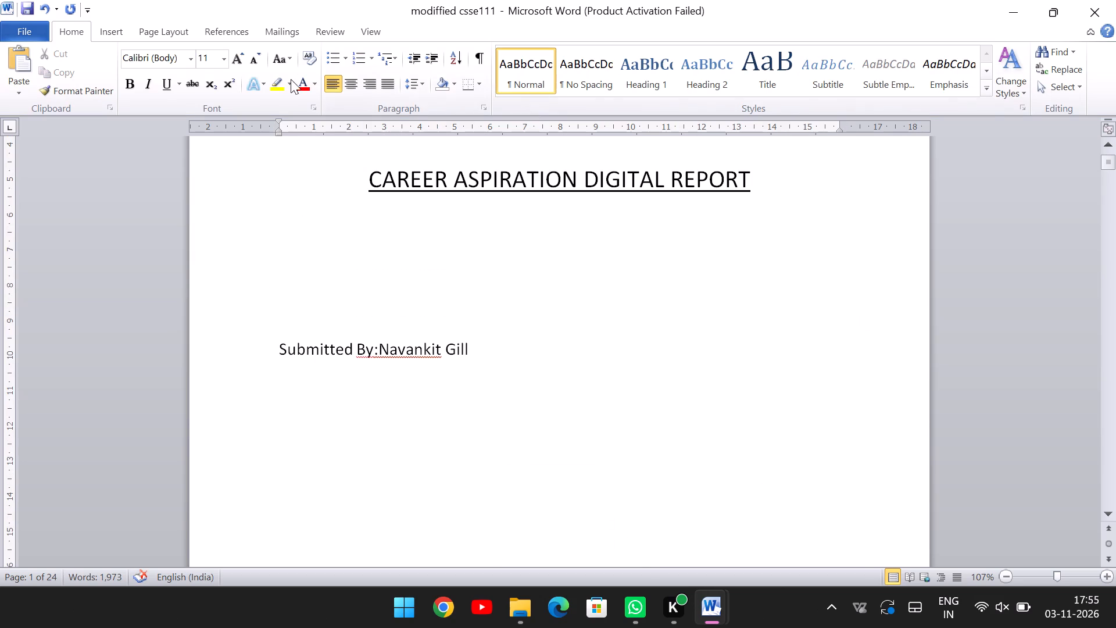
left_click(115, 32)
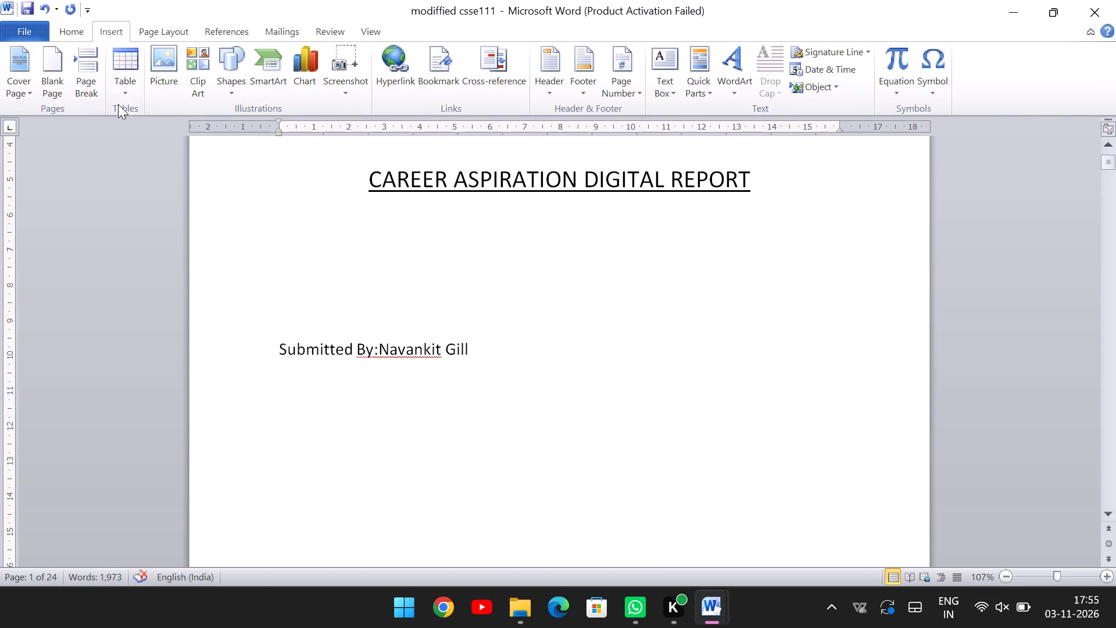
left_click(124, 92)
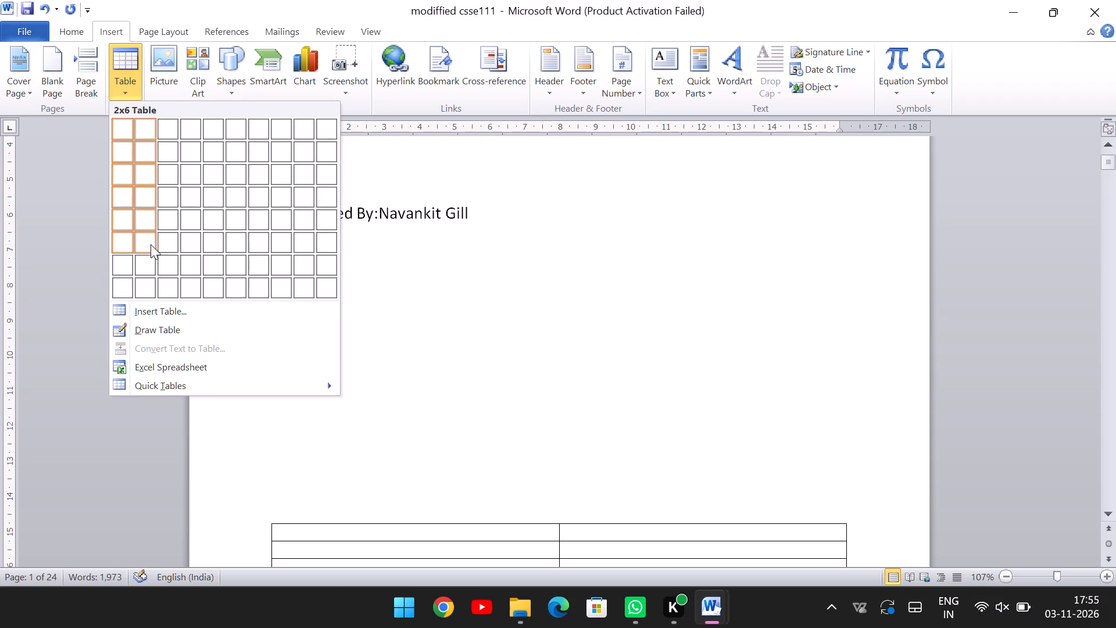
left_click(152, 264)
scroll(462, 263, "down", 6)
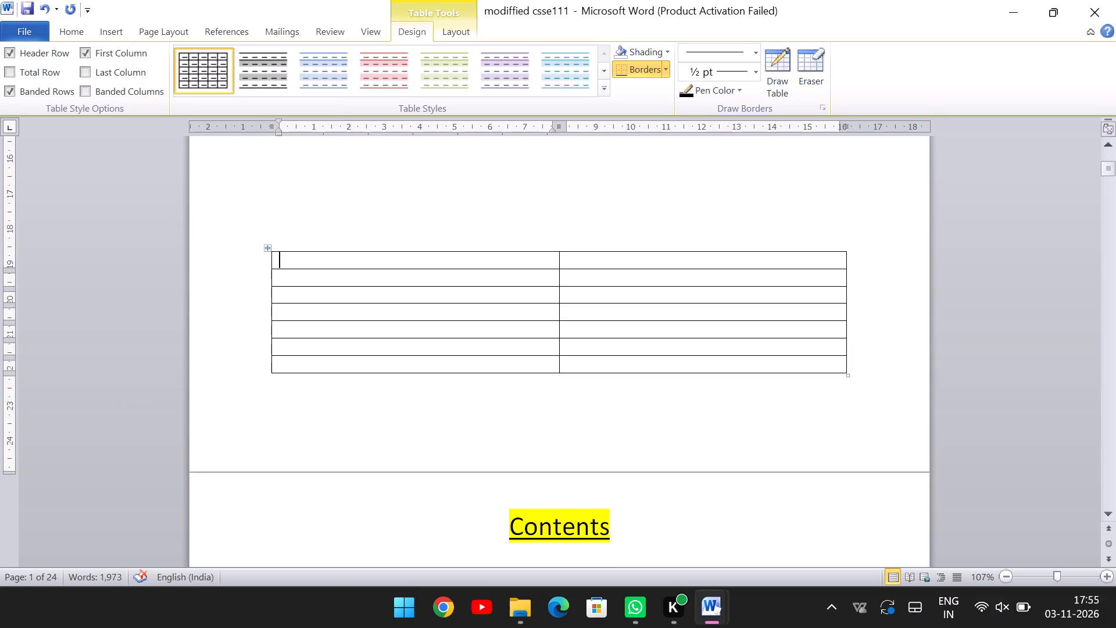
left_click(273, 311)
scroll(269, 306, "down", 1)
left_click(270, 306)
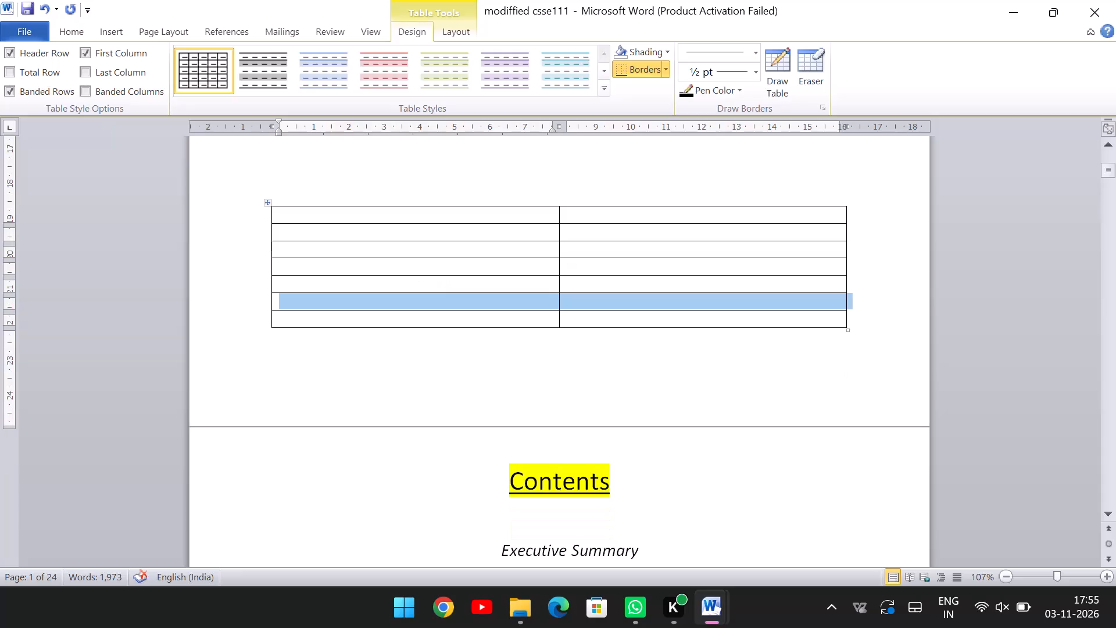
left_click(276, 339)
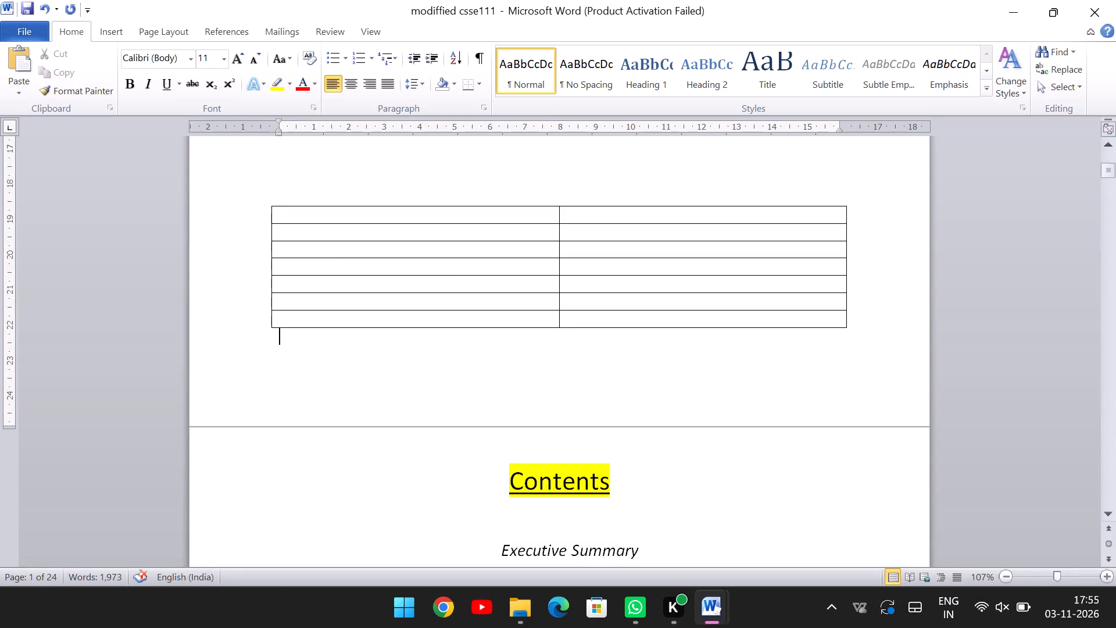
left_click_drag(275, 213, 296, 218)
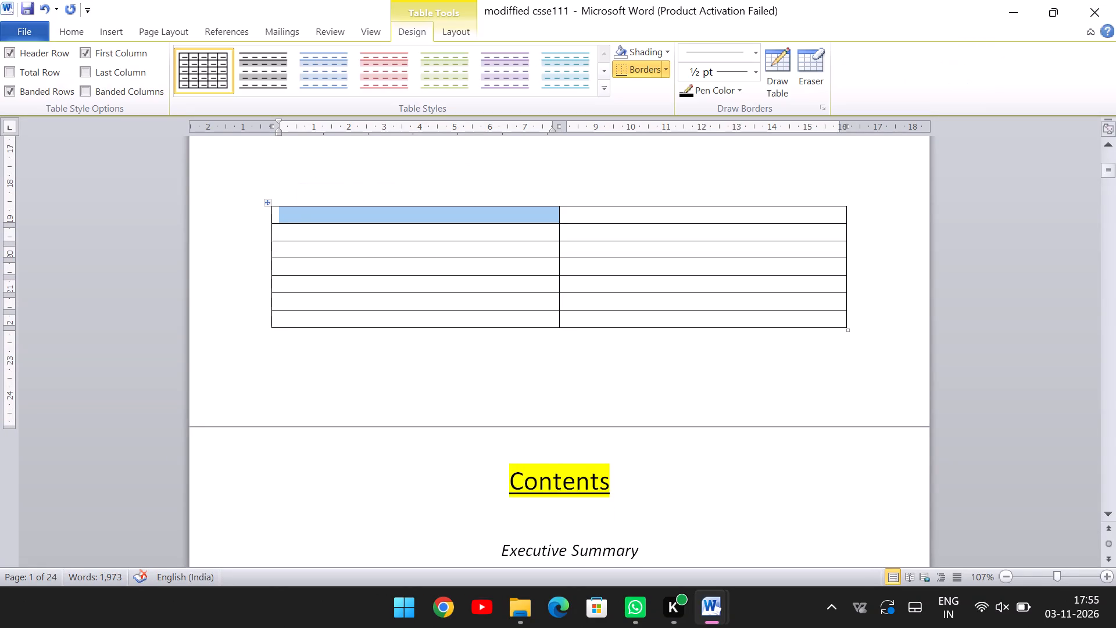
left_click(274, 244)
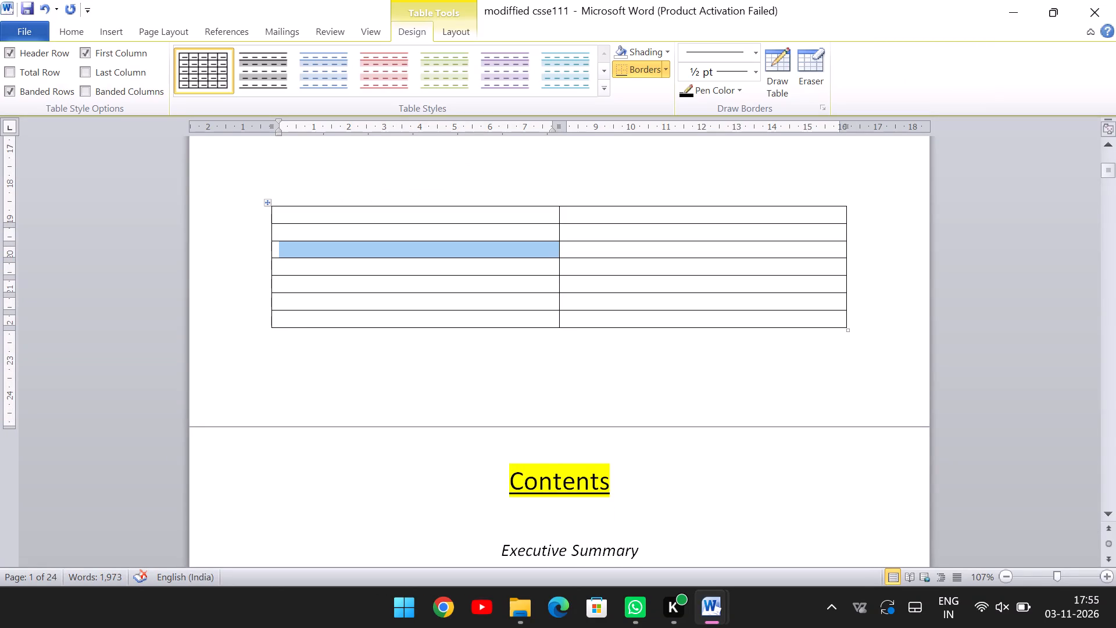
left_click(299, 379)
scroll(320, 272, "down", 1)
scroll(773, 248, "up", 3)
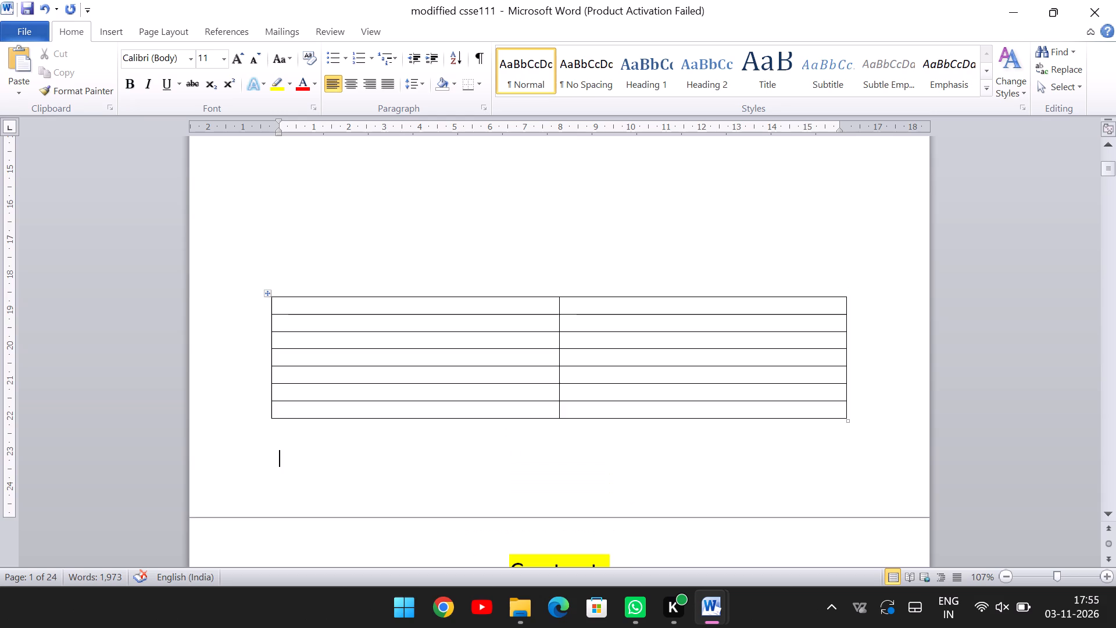
Delete surplus blank lines between the Submitted By line and the two-column table to bring the table closer to that line.
scroll(773, 248, "up", 9)
scroll(575, 332, "down", 3)
scroll(283, 390, "down", 2)
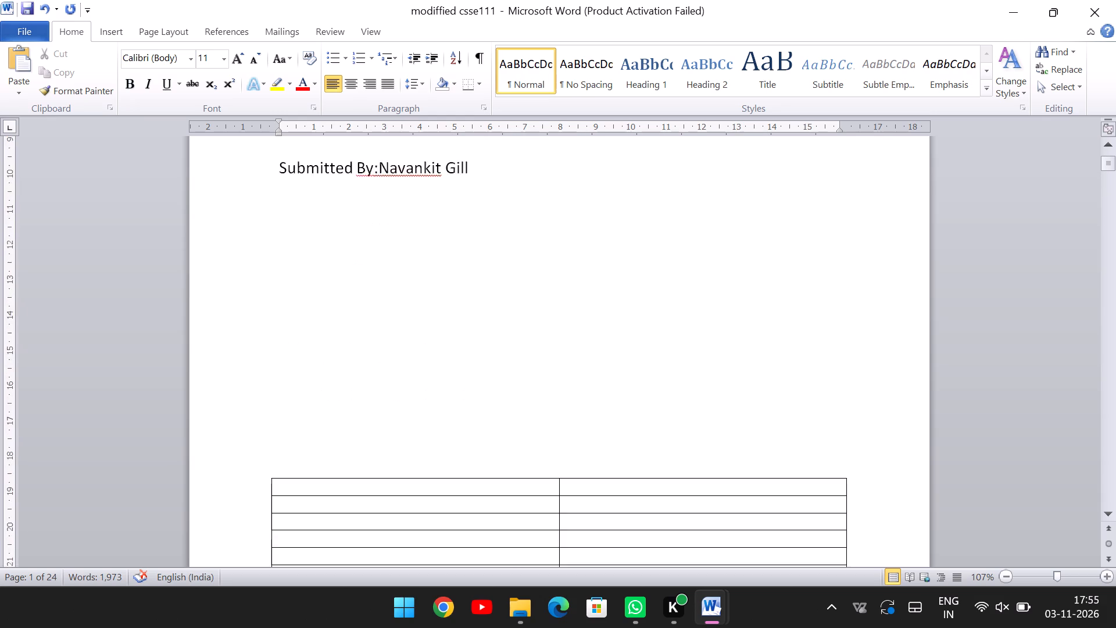
scroll(283, 390, "down", 1)
left_click(323, 326)
key("BackSpace")
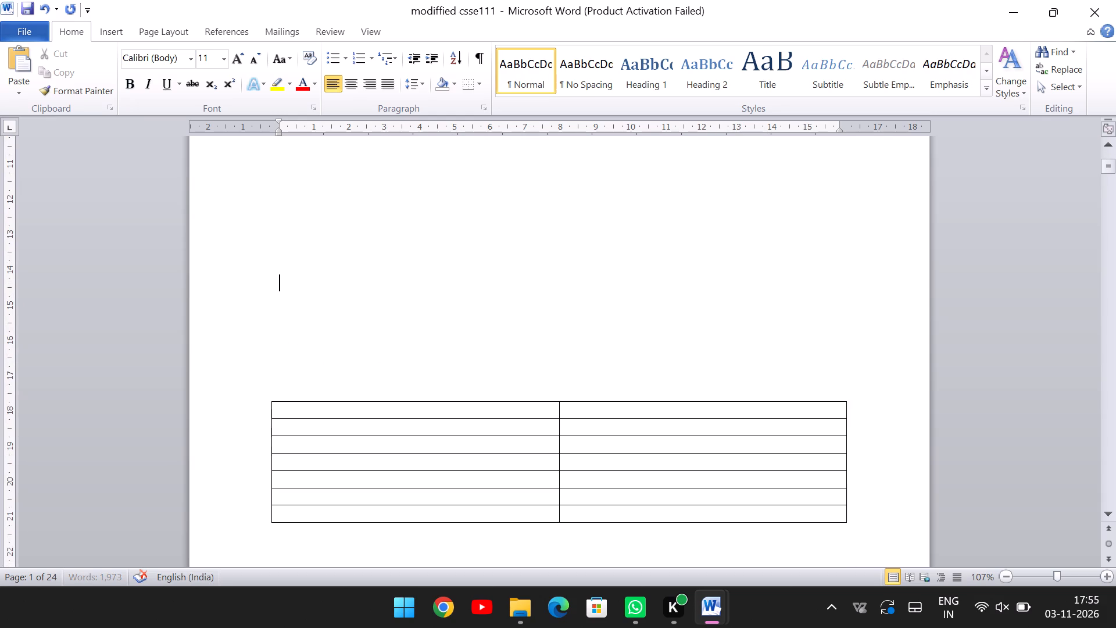
key("BackSpace")
key("BackSpace")
key("BackSpace")
key("BackSpace")
key("BackSpace")
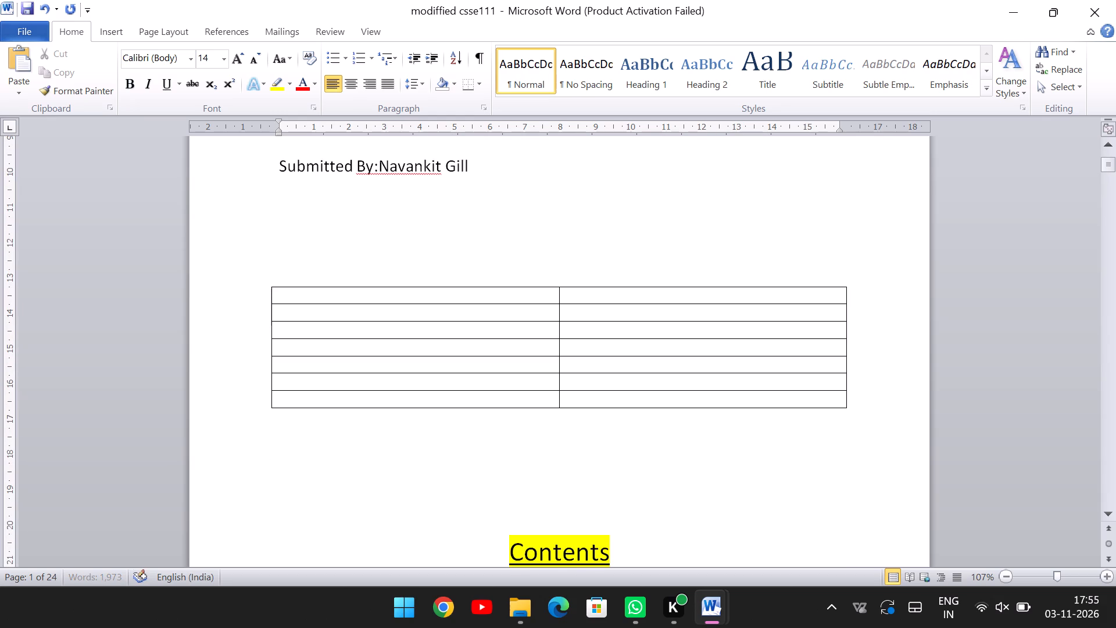
left_click(286, 229)
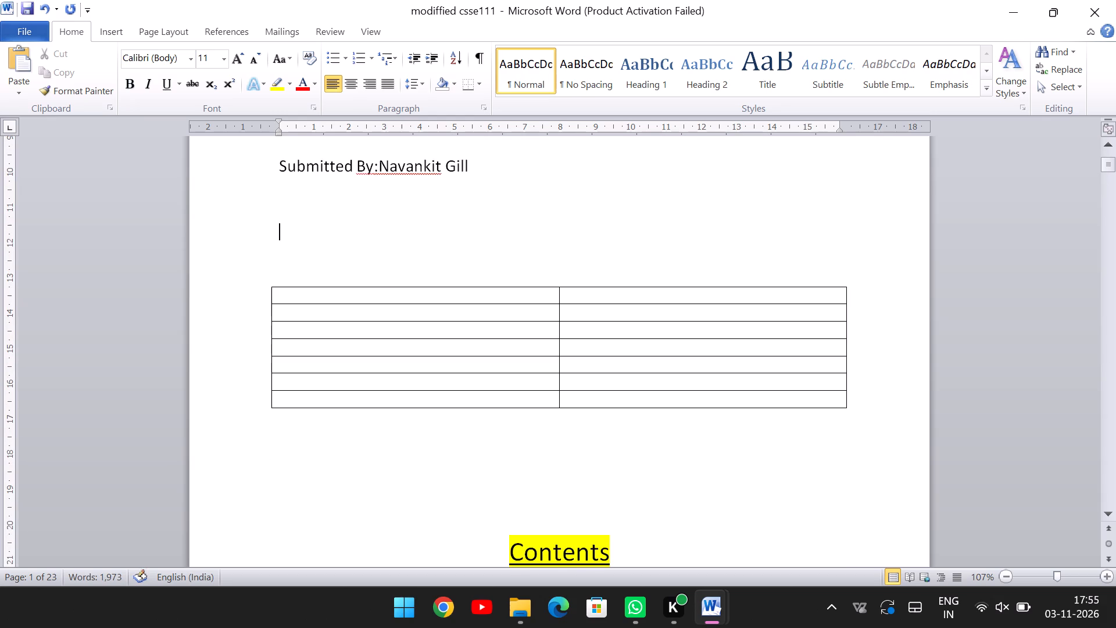
key("BackSpace")
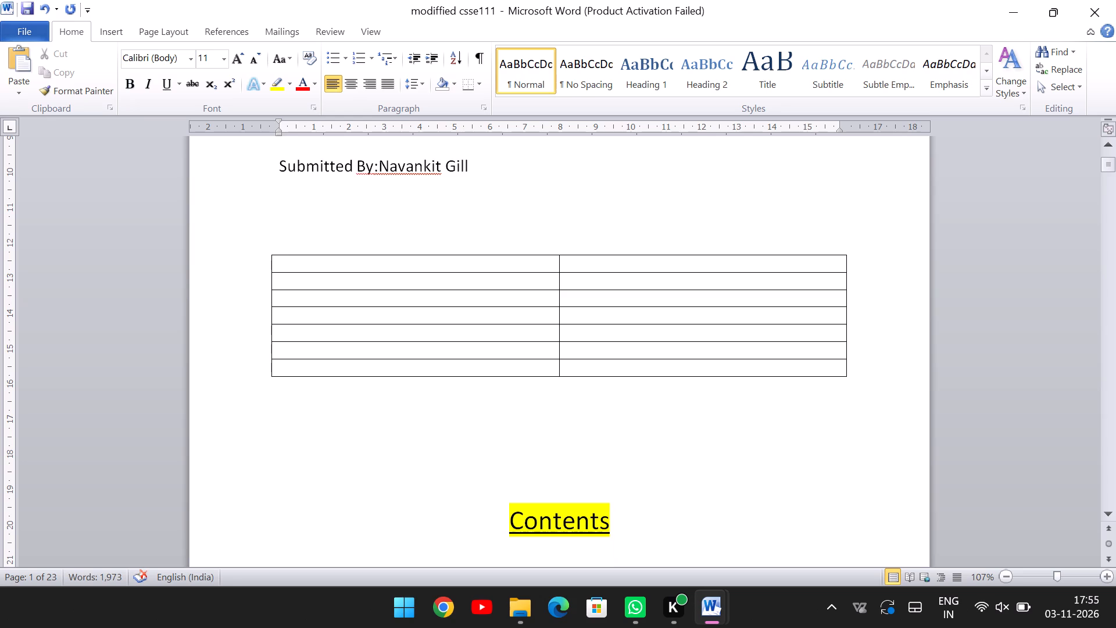
Place the text cursor on the blank line between the table and the Contents heading.
scroll(359, 278, "down", 1)
scroll(608, 388, "down", 3)
left_click(560, 242)
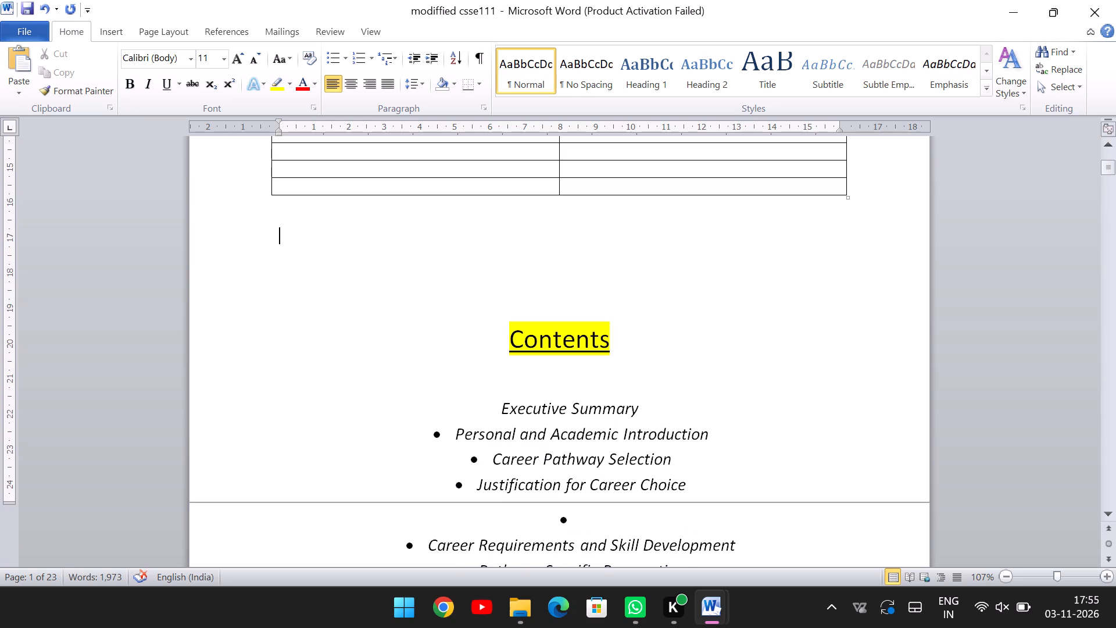
Add blank lines beneath the table until the Contents heading moves onto the following page.
key("Return")
key("Return")
key("Return")
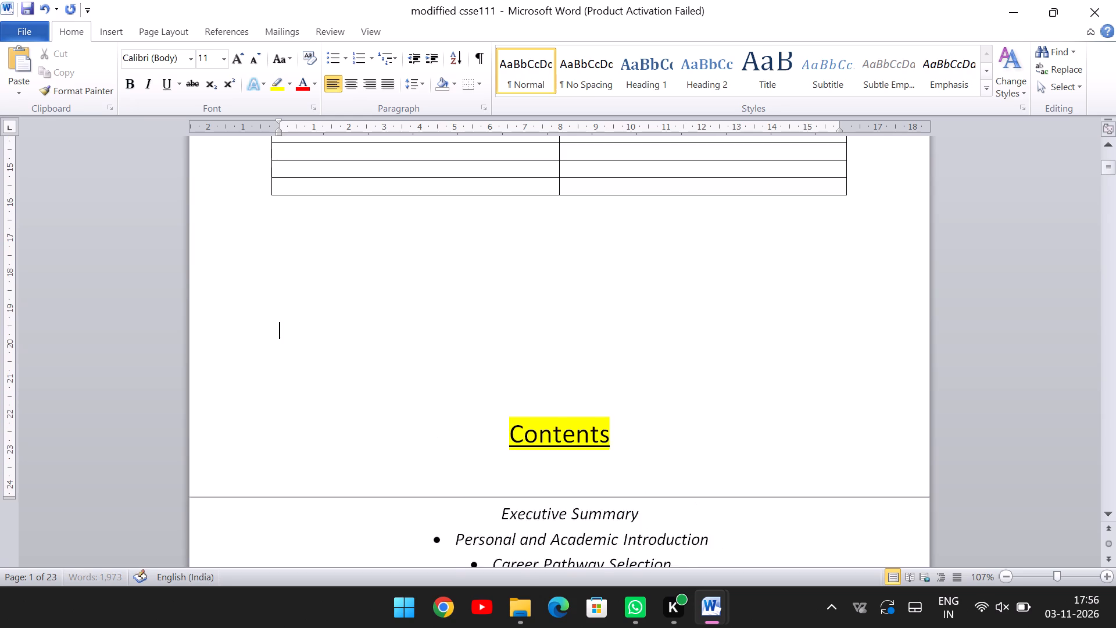
key("Return")
key("Return")
key("Return")
key("Return")
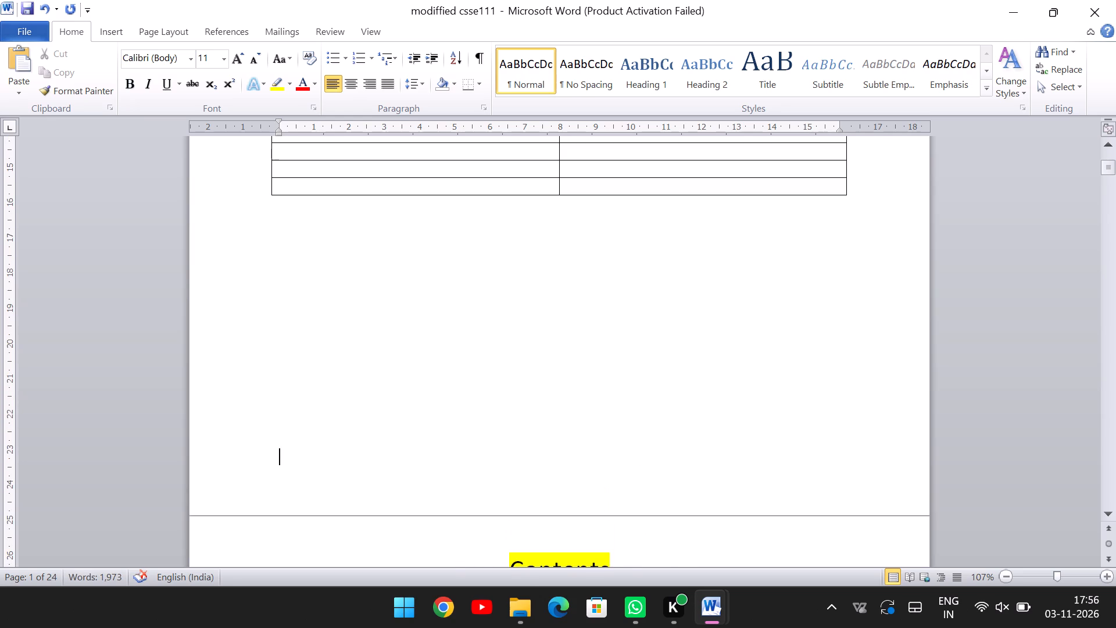
Insert a space between the colon and the student's name in the Submitted By line on the cover page.
scroll(560, 242, "up", 13)
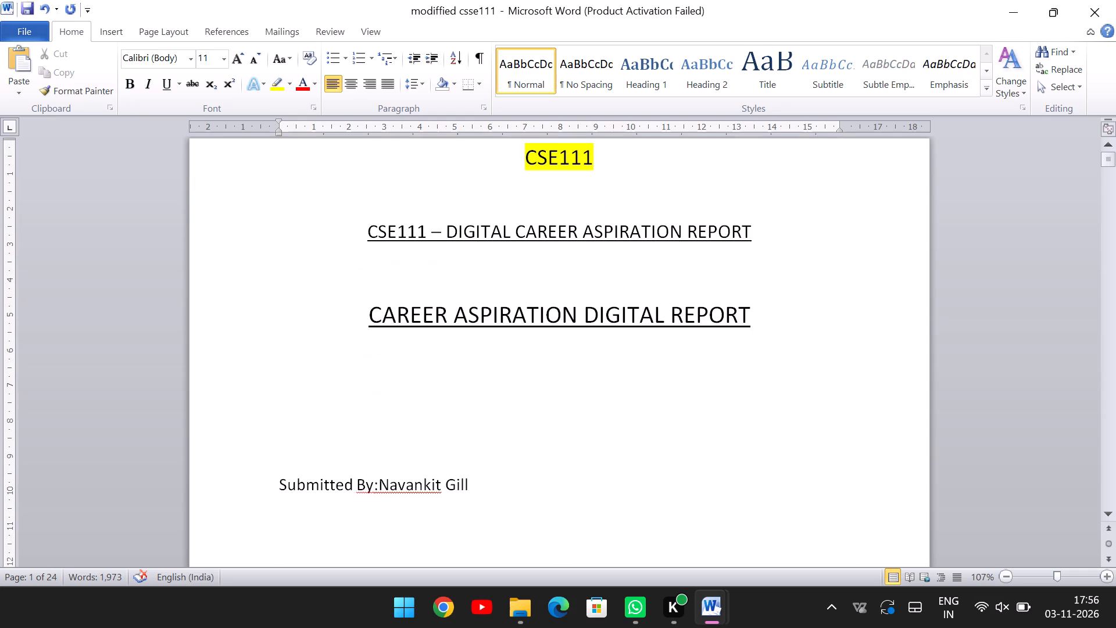
scroll(560, 242, "down", 5)
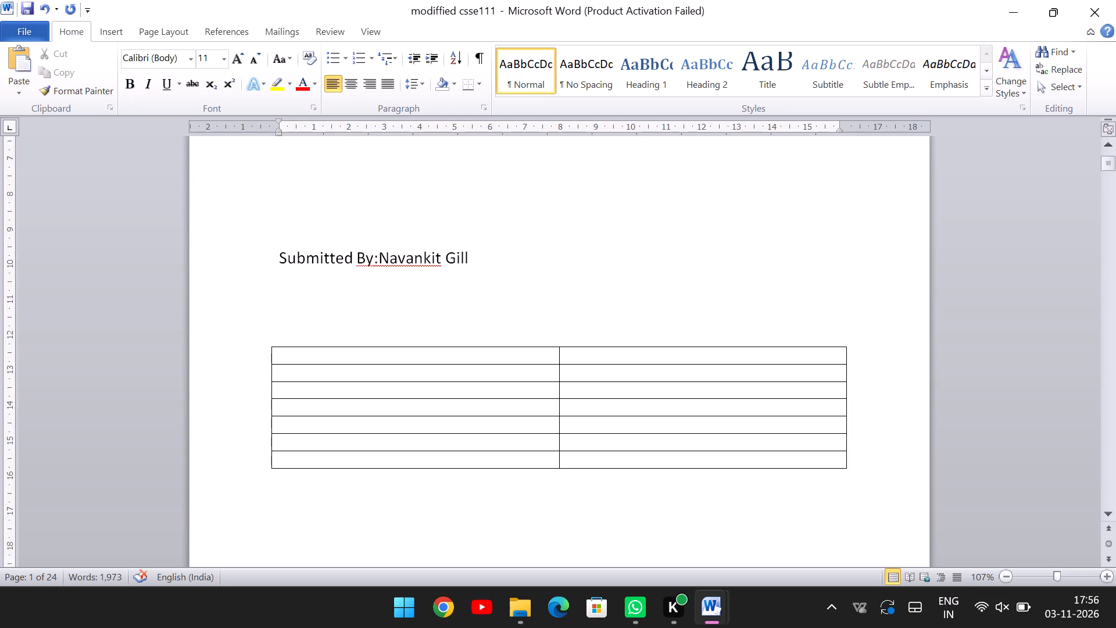
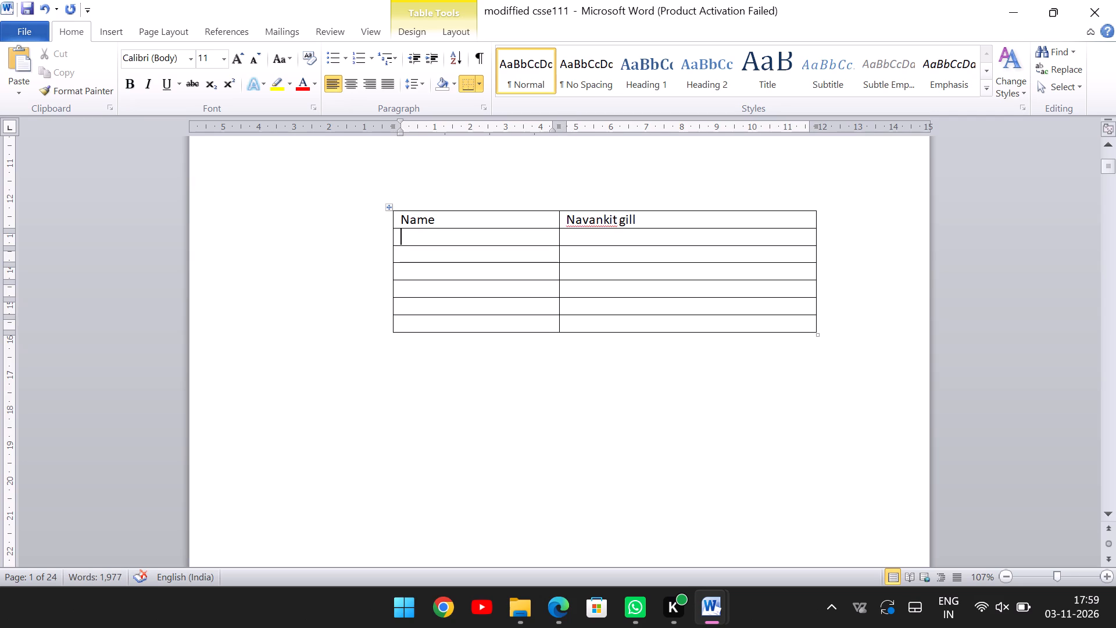
Enter "section" as the label in the table's second row.
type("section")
left_click(578, 236)
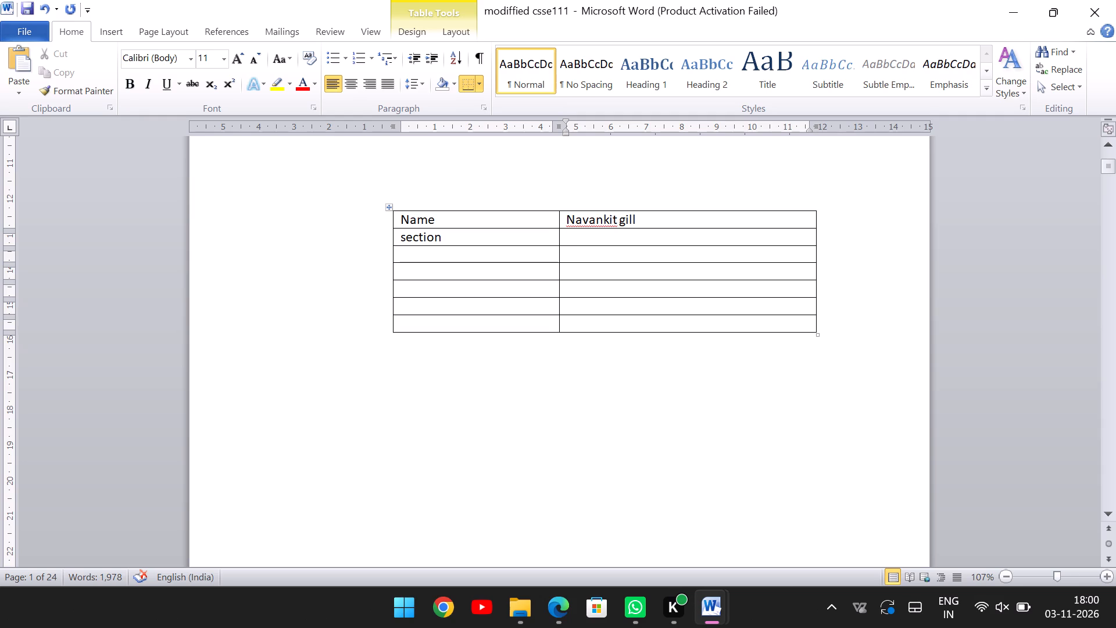
Correct the student's name in the Name row by widening the gap between the names and capitalising the surname.
left_click(620, 220)
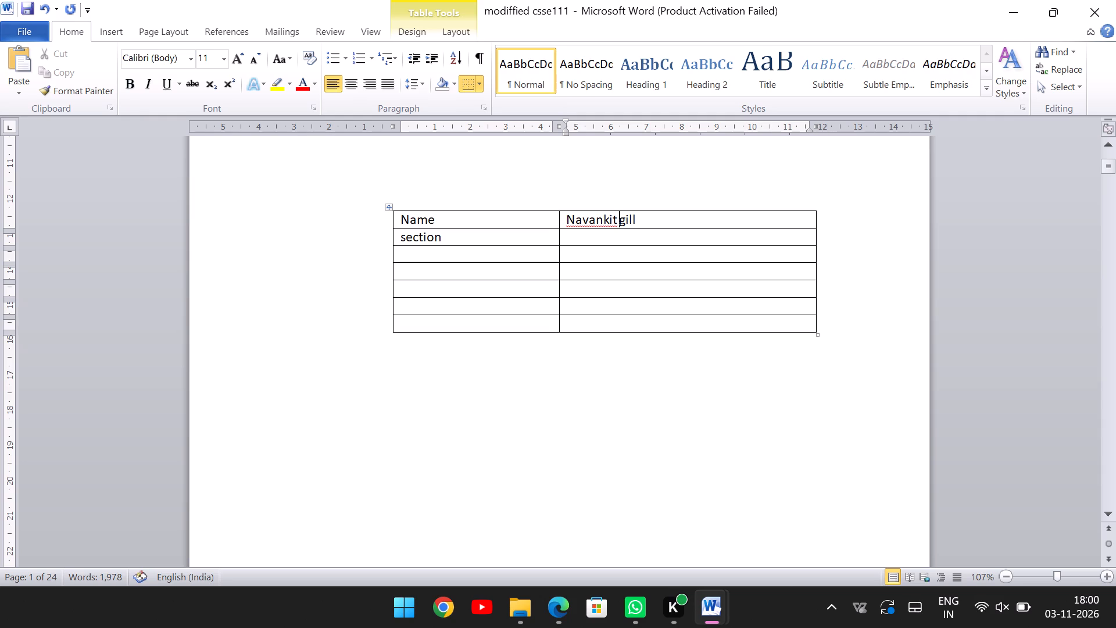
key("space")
left_click(628, 225)
key("BackSpace")
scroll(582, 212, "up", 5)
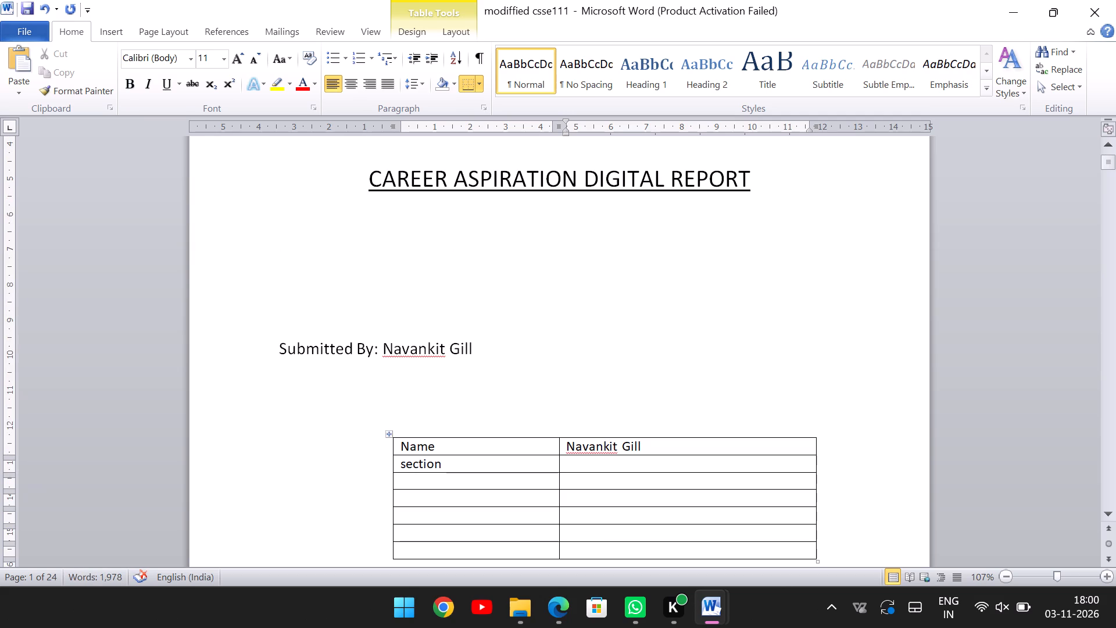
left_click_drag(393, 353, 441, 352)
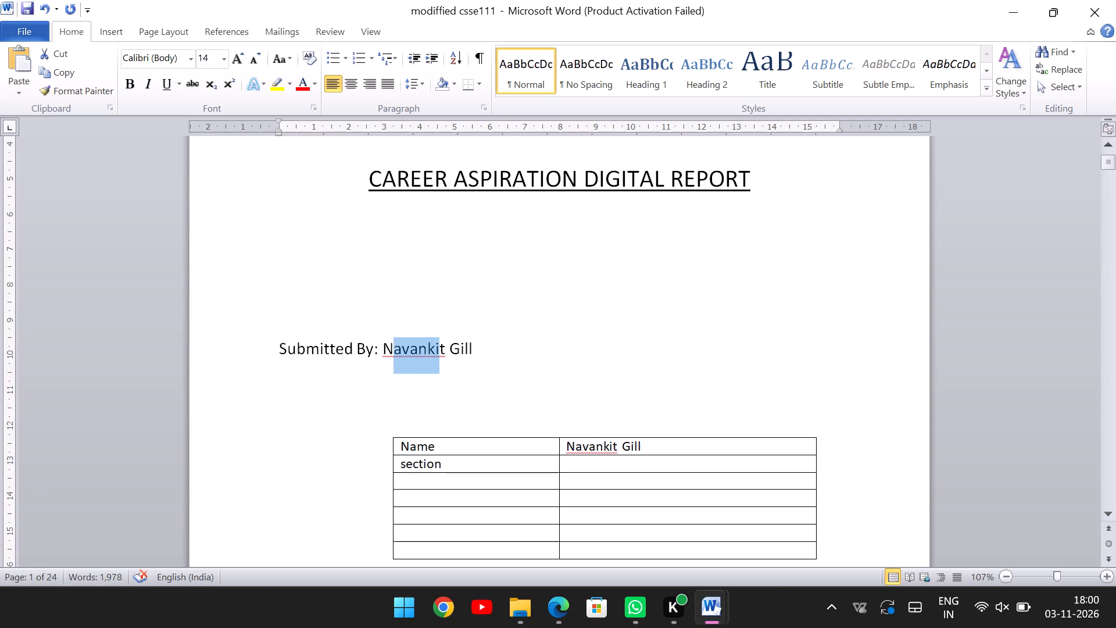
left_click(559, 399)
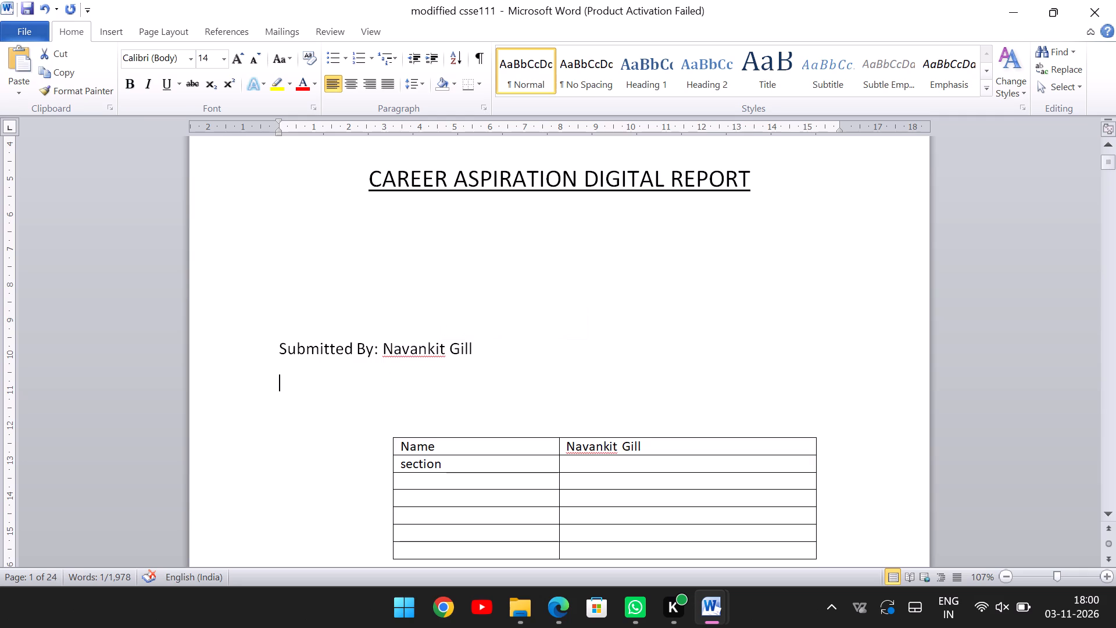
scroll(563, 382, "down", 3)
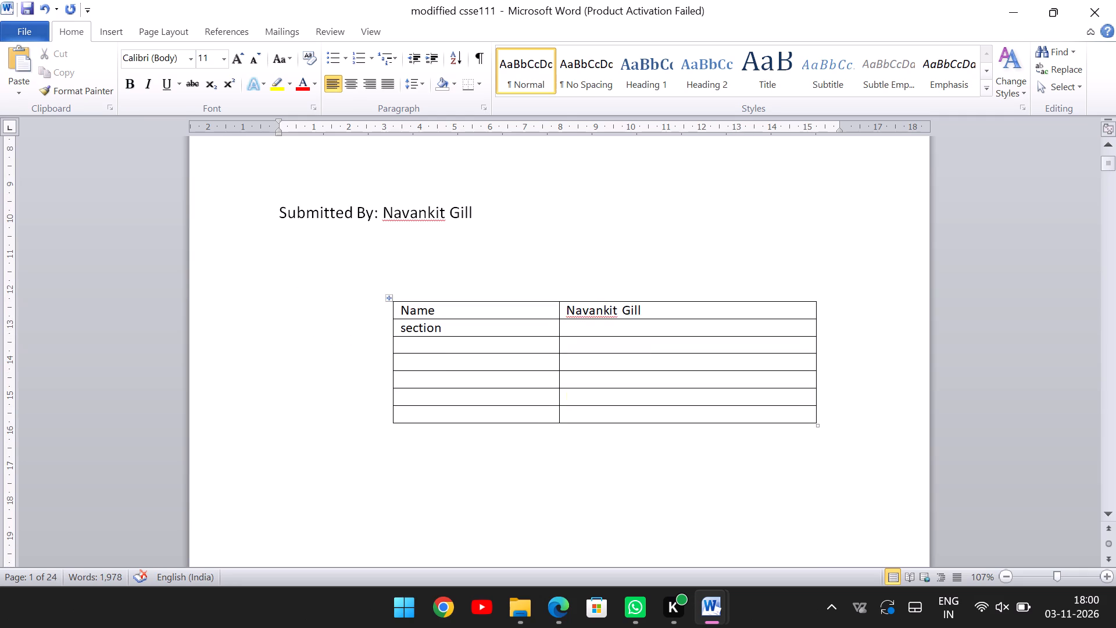
Enter K4P26GH as the value in the section row.
left_click(573, 329)
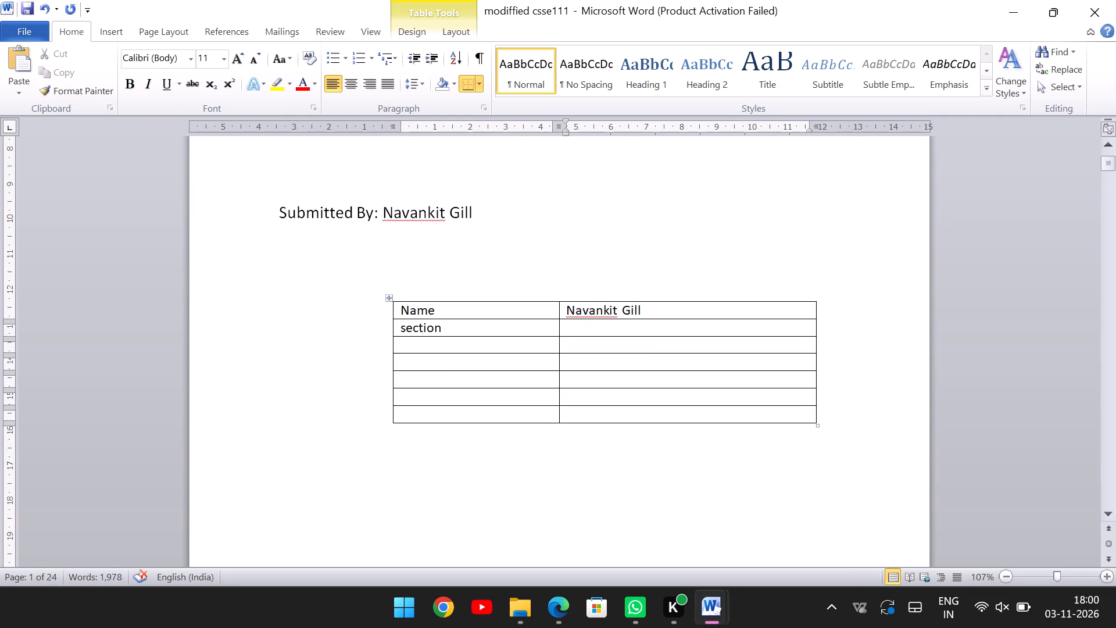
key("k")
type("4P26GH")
Fill the table's third row with the label "semester" and the value "Ist".
left_click(405, 342)
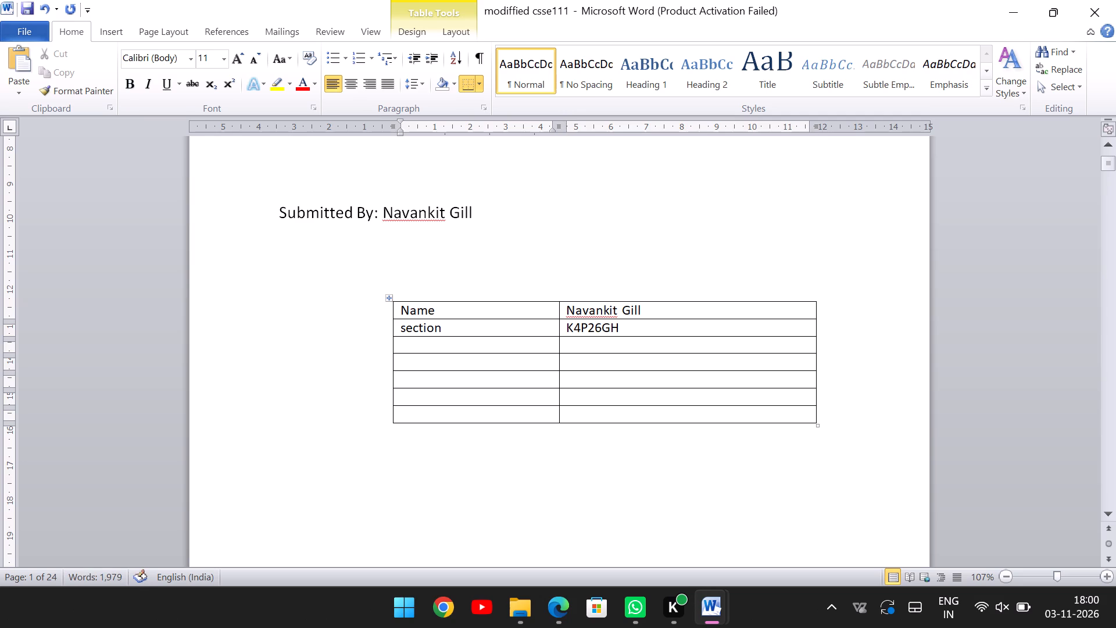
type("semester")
left_click(580, 343)
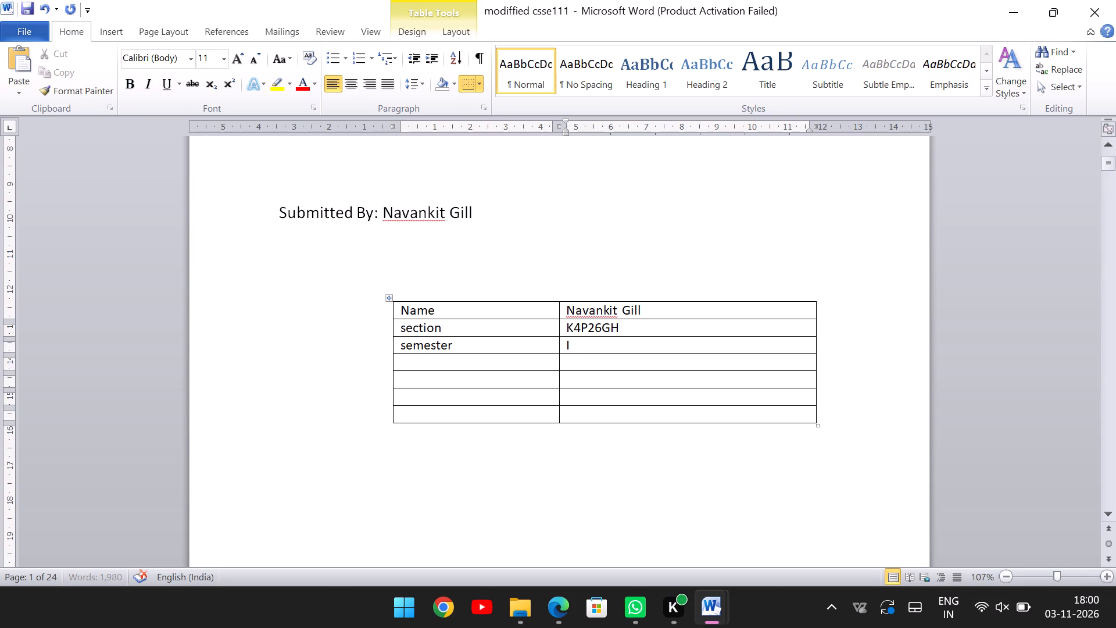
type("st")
Enter "Submitted to" as the label in the table's fourth row.
left_click(416, 359)
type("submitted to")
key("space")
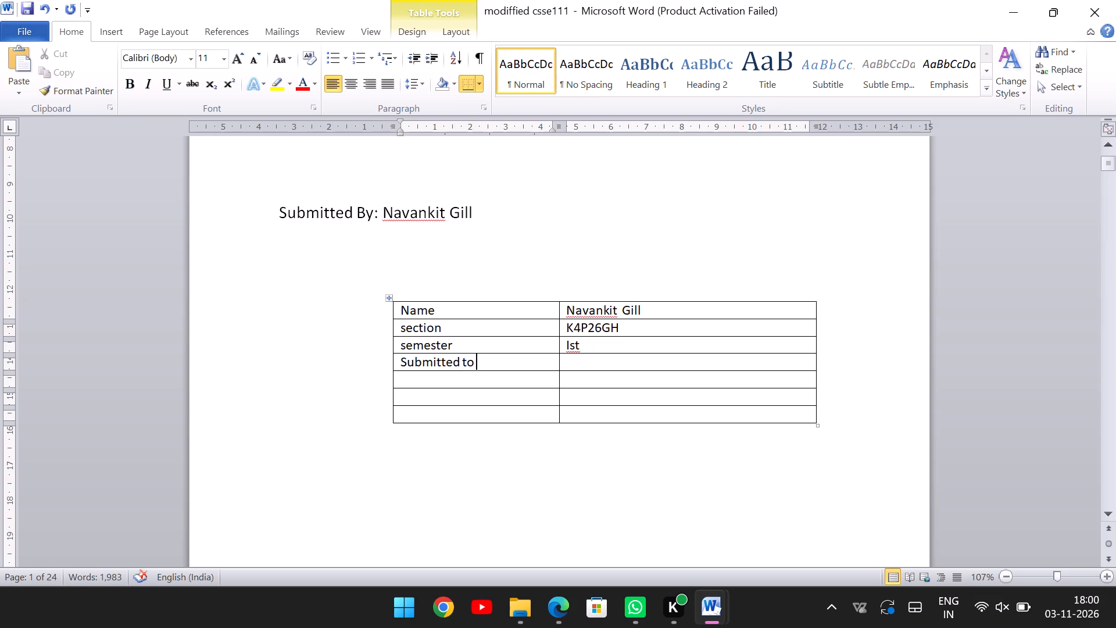
Move the "Submitted to" label down to the fifth row by copying it there and clearing it from the fourth row.
left_click(405, 380)
left_click_drag(400, 362, 494, 365)
right_click(495, 363)
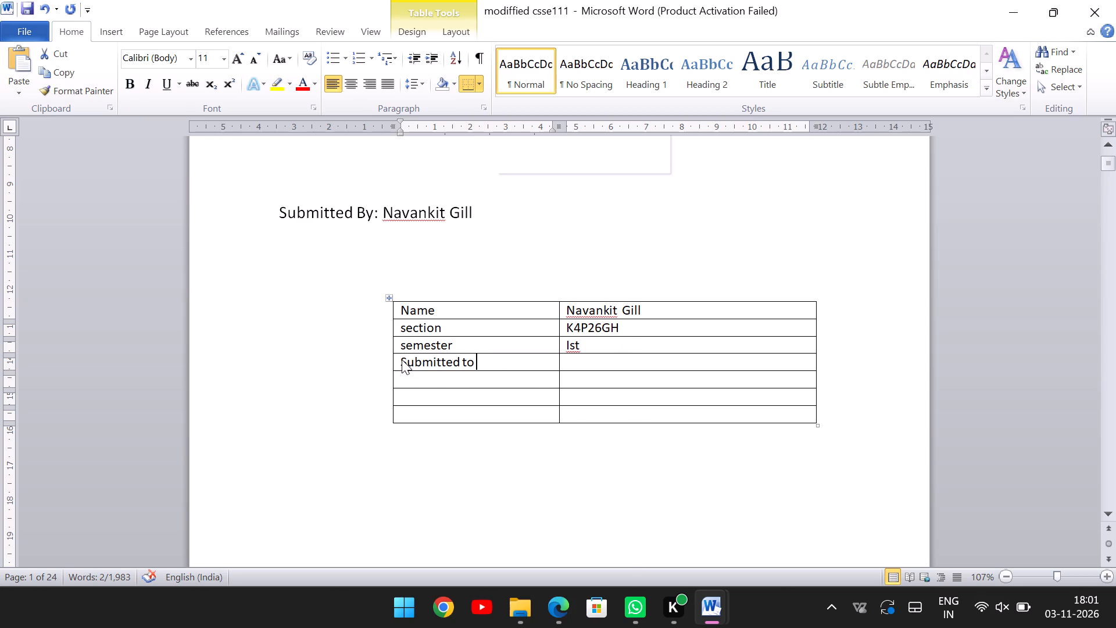
left_click_drag(402, 359, 420, 361)
left_click_drag(400, 360, 475, 365)
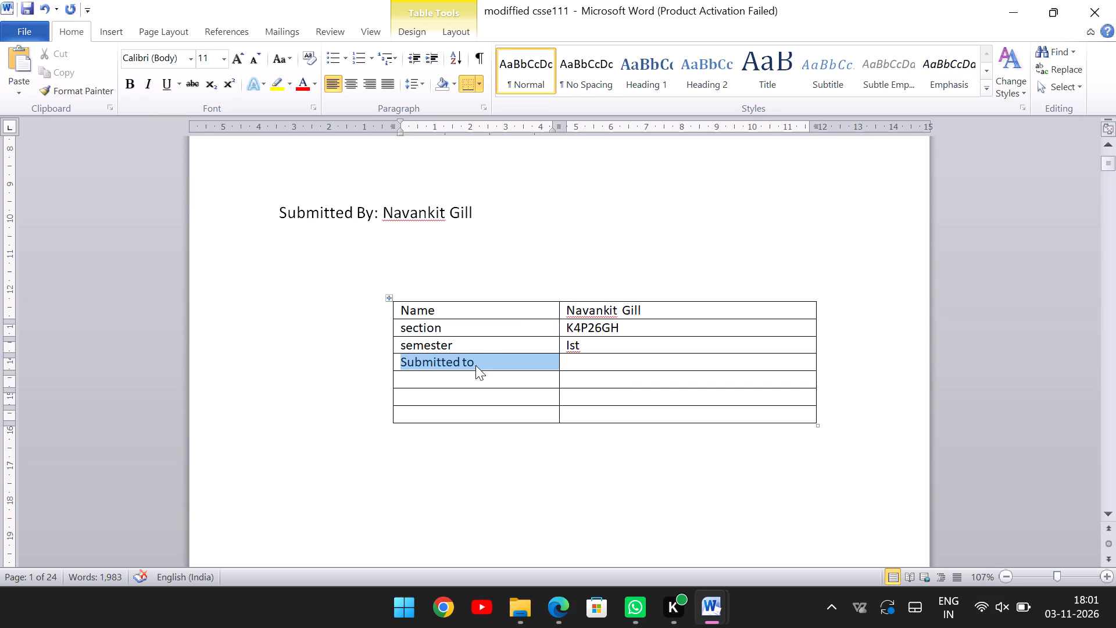
right_click(479, 361)
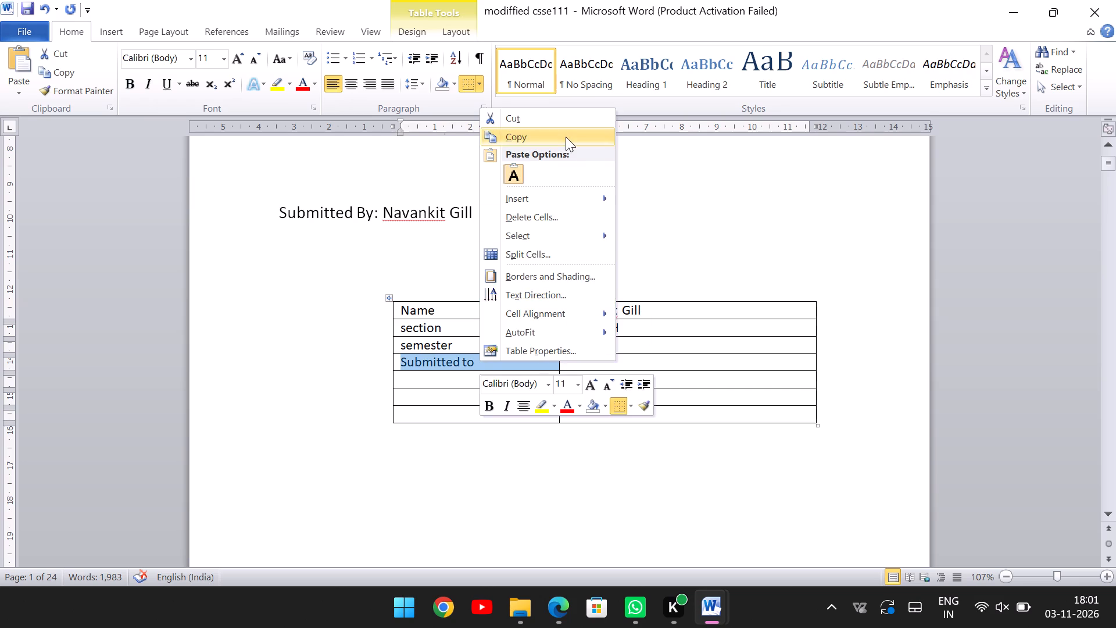
left_click(566, 134)
left_click(411, 380)
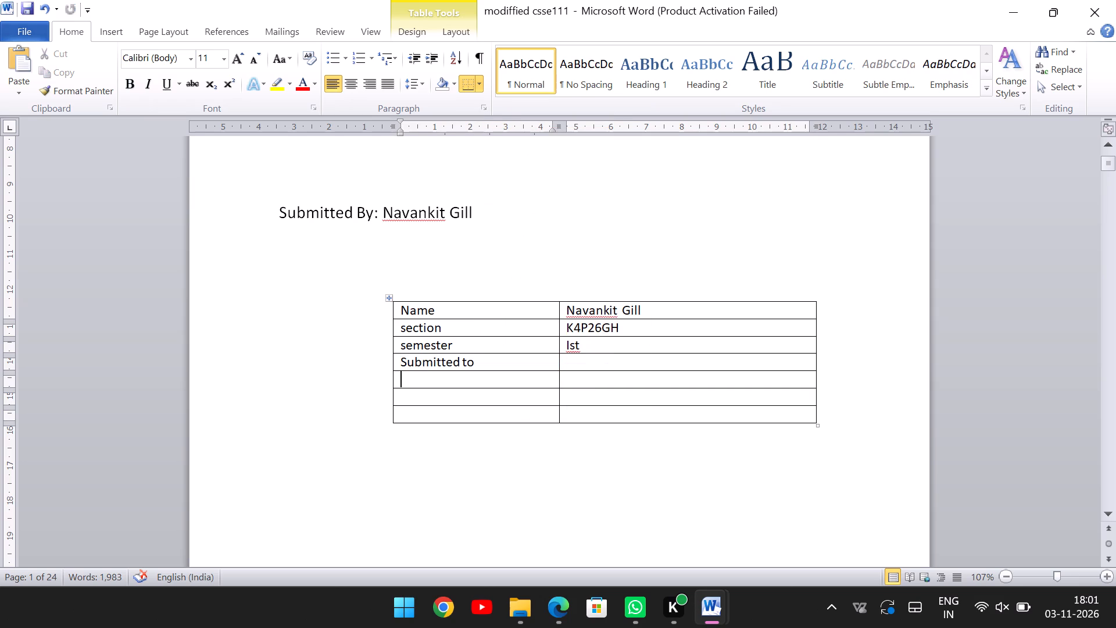
key("ctrl+v")
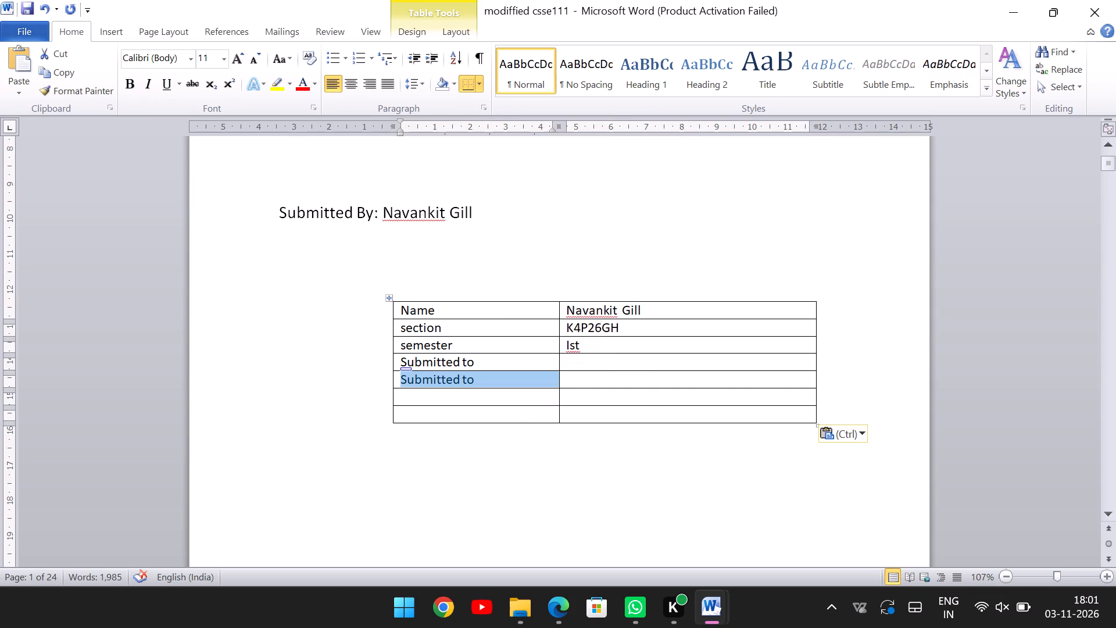
left_click_drag(400, 361, 482, 367)
key("BackSpace")
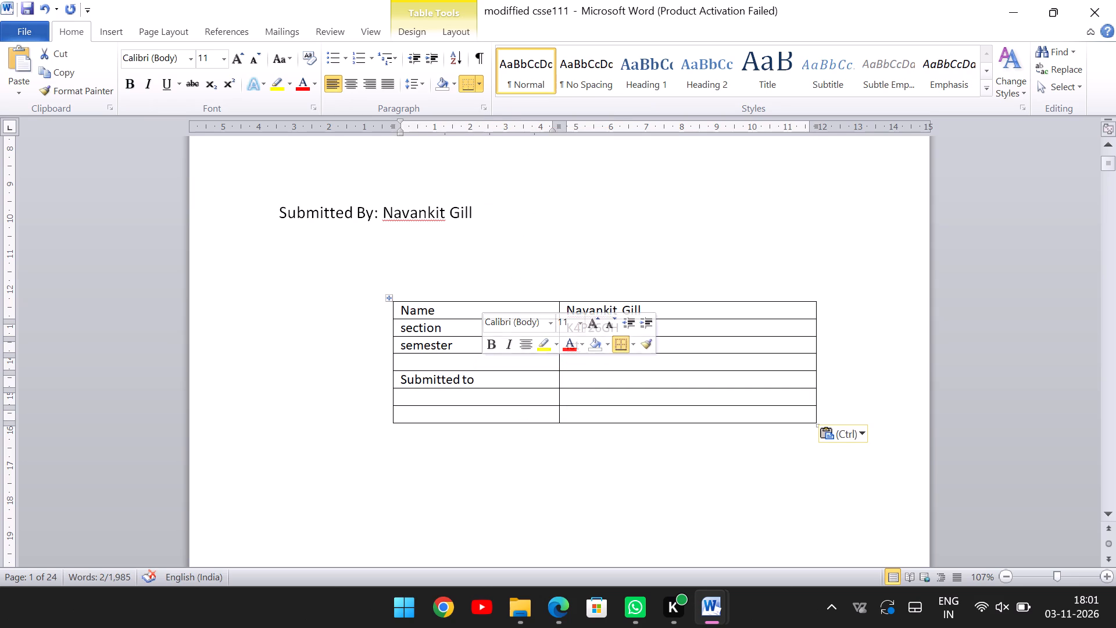
Fill the emptied fourth row with the label "program" and the value "B.tech CSE(AI/ML)".
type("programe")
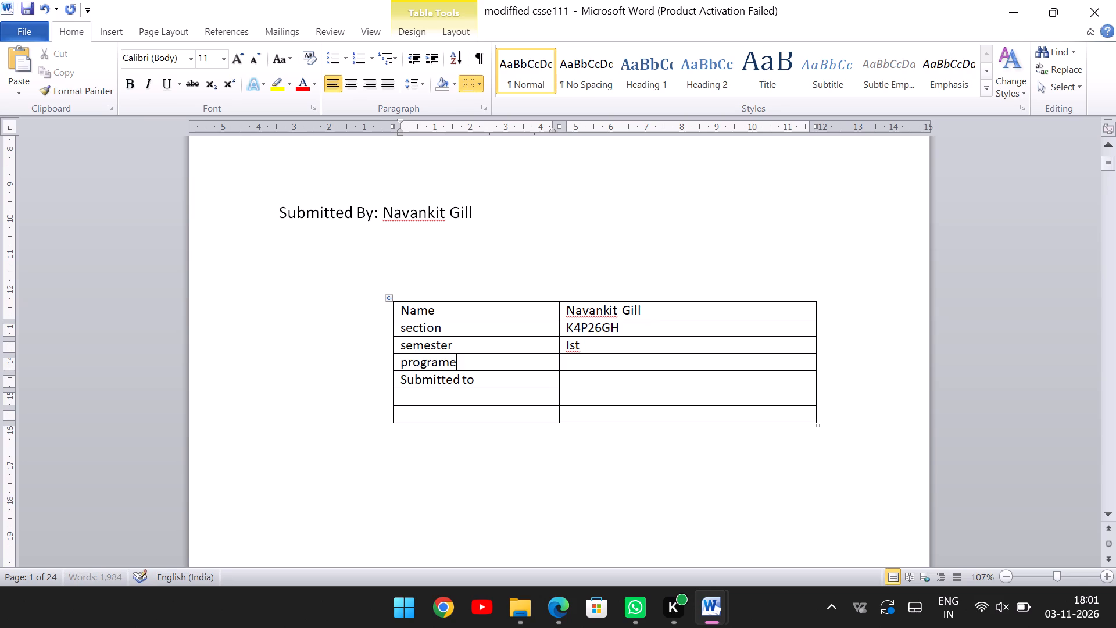
left_click(582, 367)
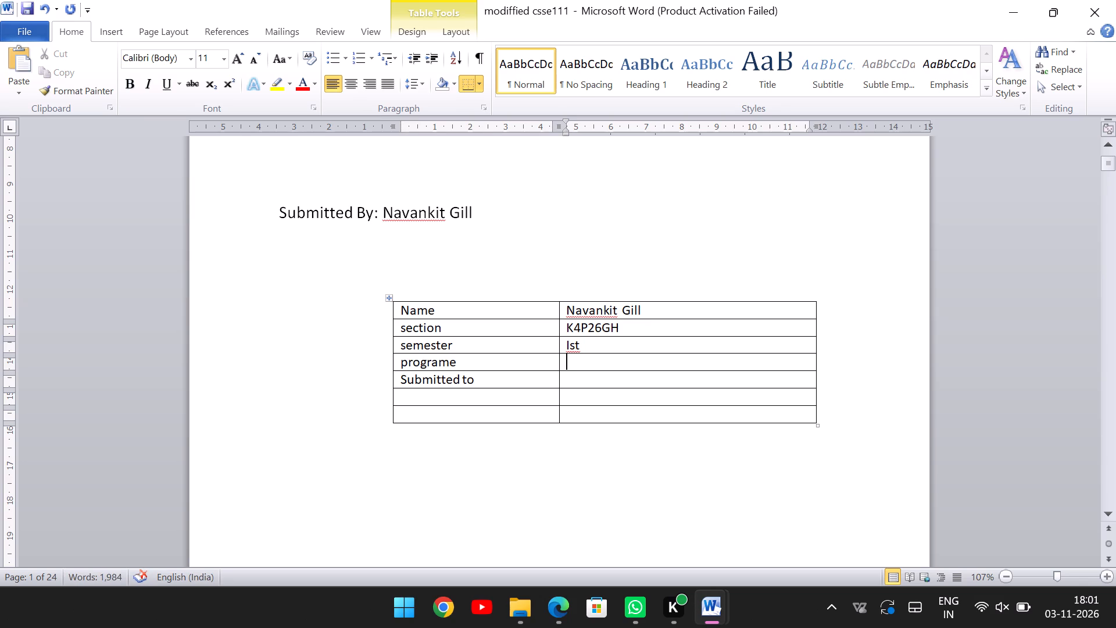
left_click(496, 366)
key("BackSpace")
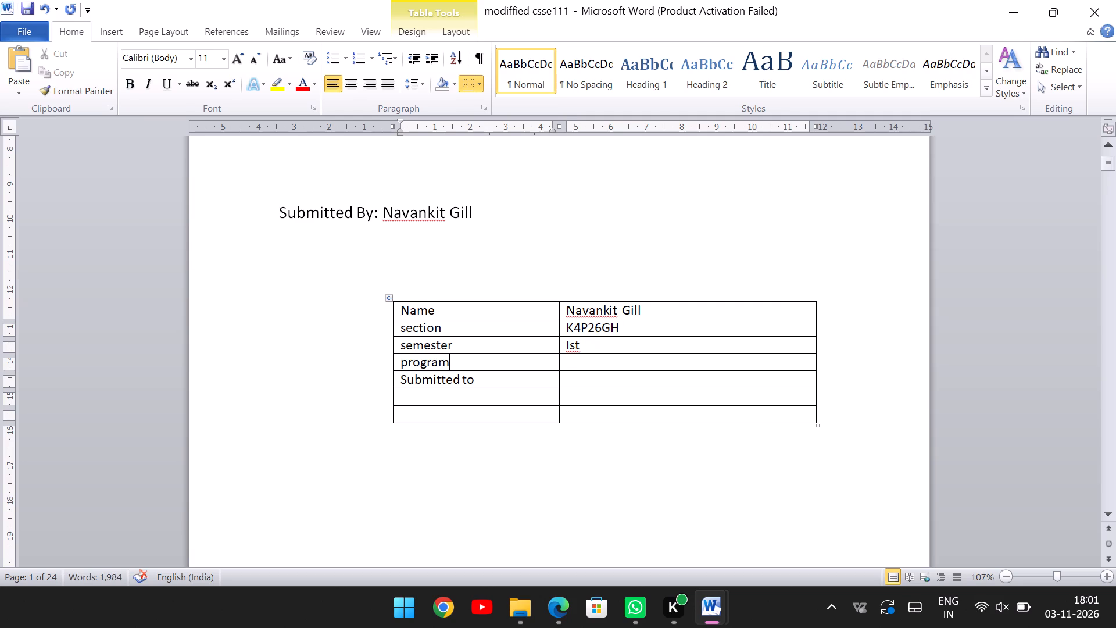
left_click(568, 363)
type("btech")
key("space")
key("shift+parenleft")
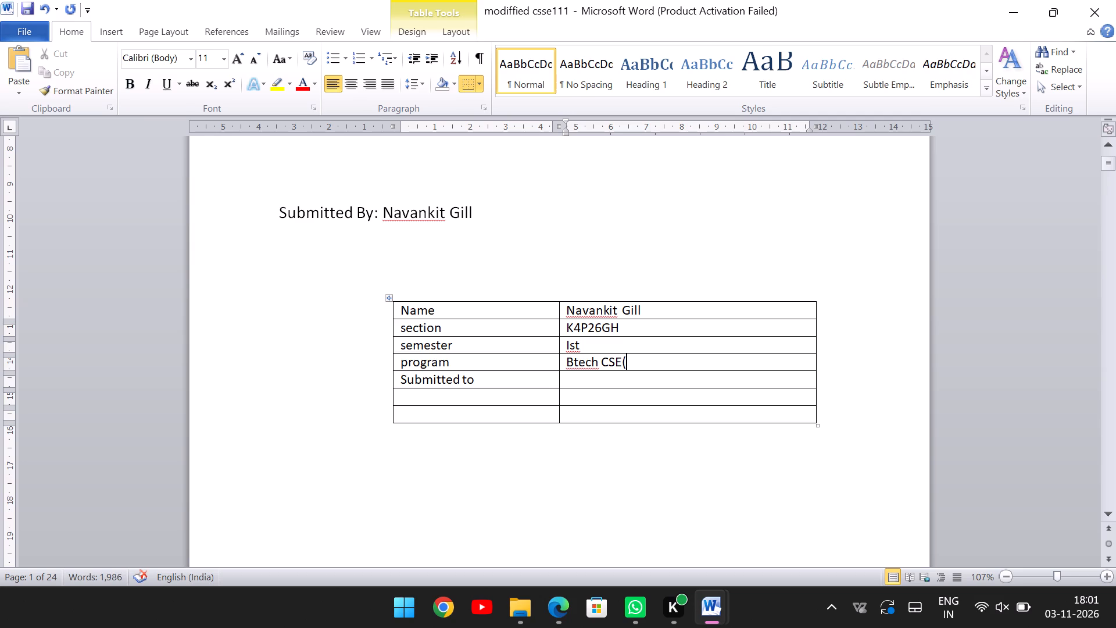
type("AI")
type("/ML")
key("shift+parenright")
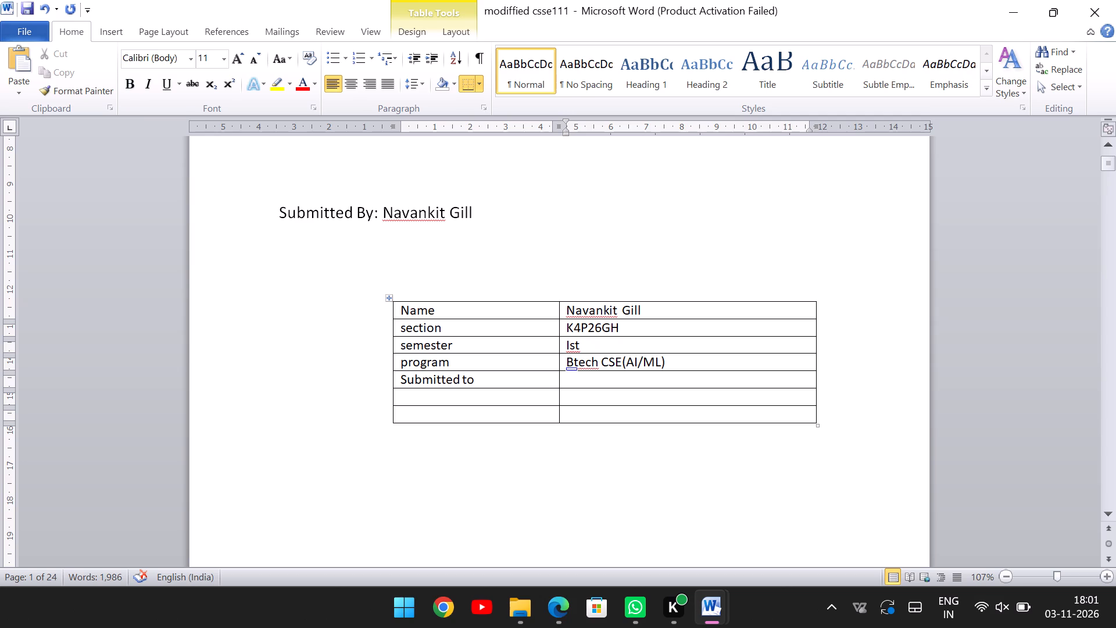
left_click(573, 359)
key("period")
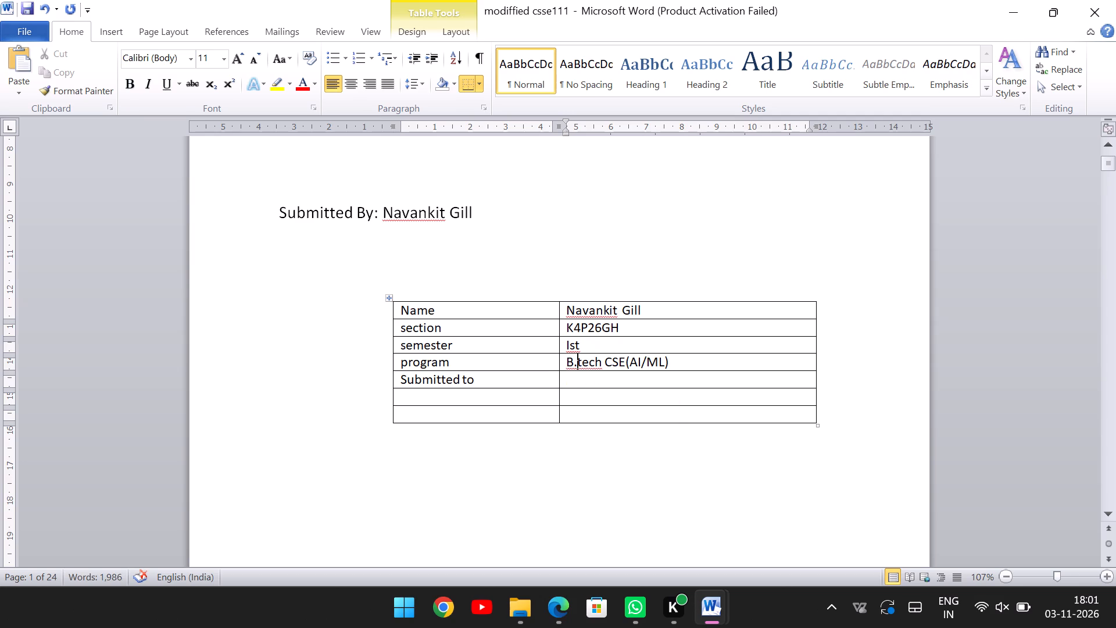
Enter the recipient's name in the value cell beside "Submitted to" in the table's fifth row.
left_click(570, 382)
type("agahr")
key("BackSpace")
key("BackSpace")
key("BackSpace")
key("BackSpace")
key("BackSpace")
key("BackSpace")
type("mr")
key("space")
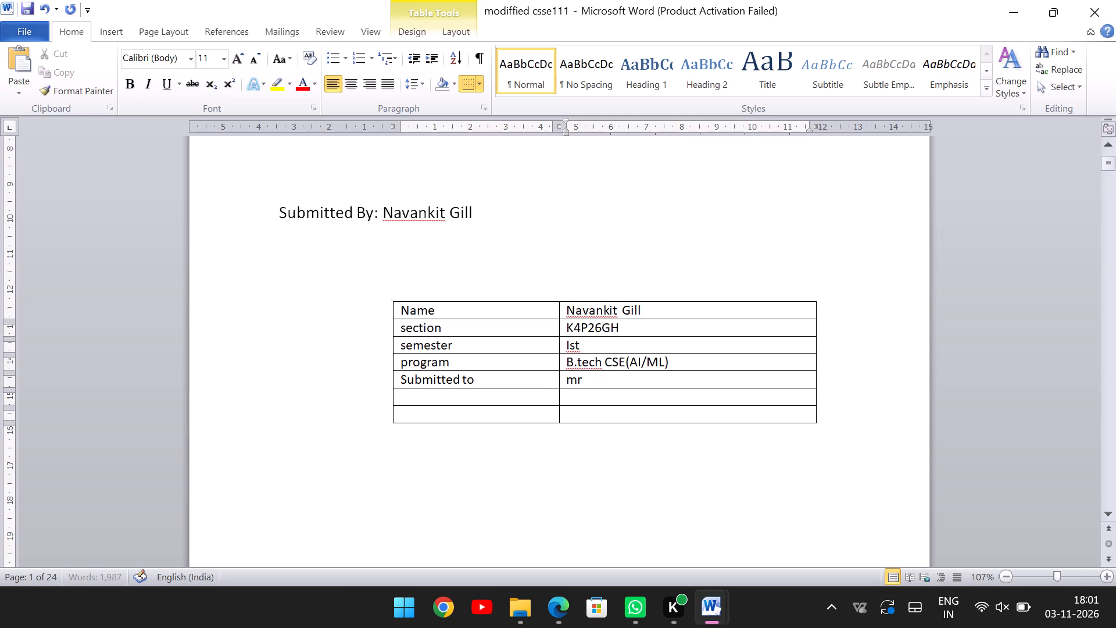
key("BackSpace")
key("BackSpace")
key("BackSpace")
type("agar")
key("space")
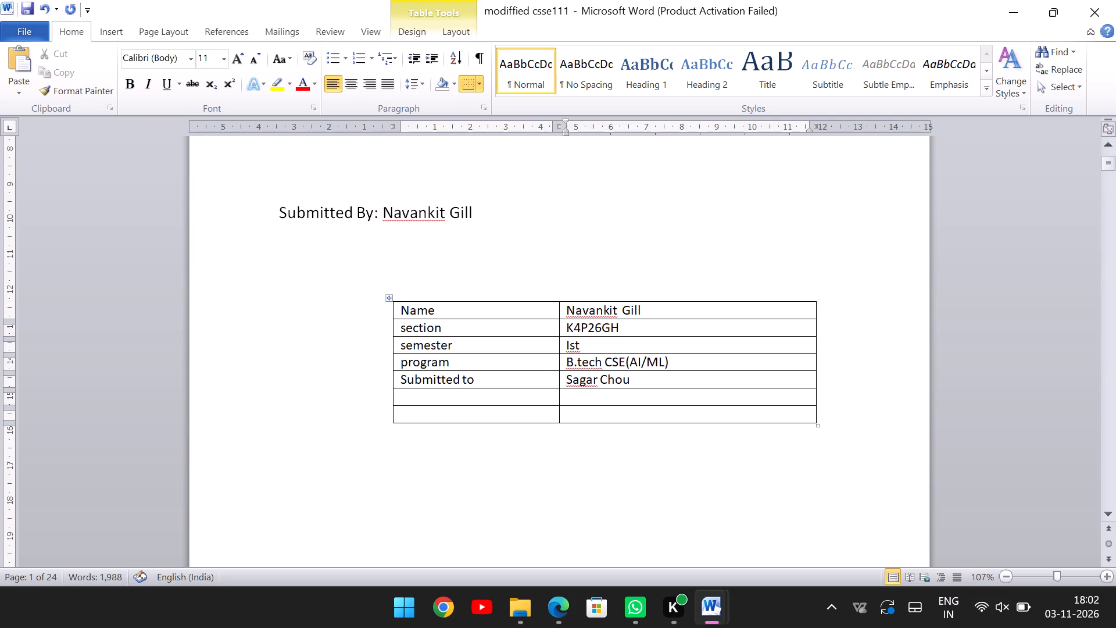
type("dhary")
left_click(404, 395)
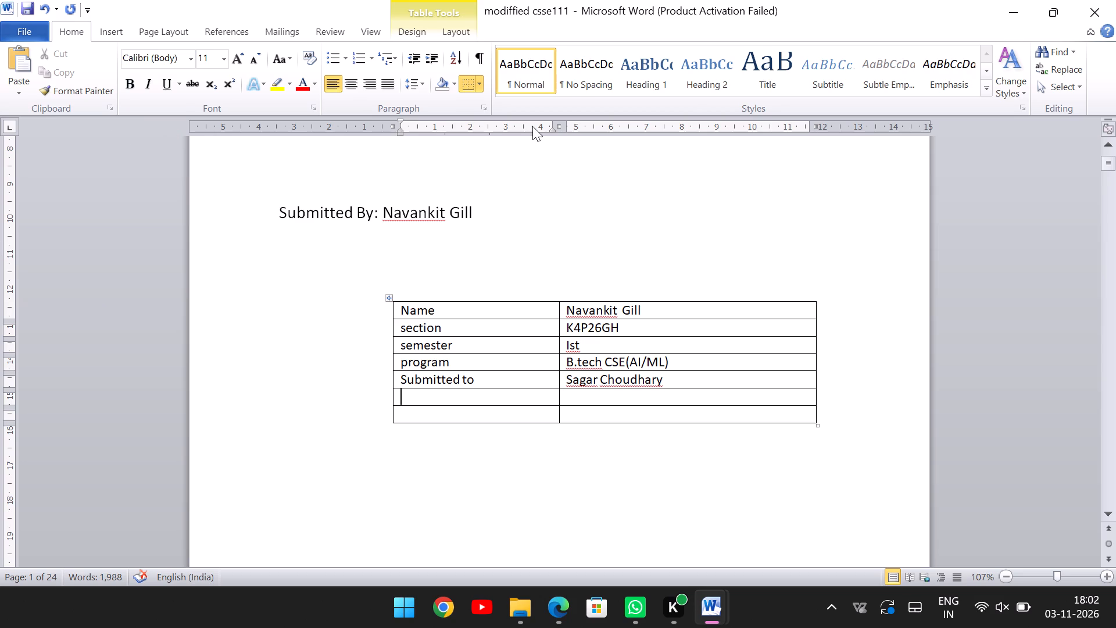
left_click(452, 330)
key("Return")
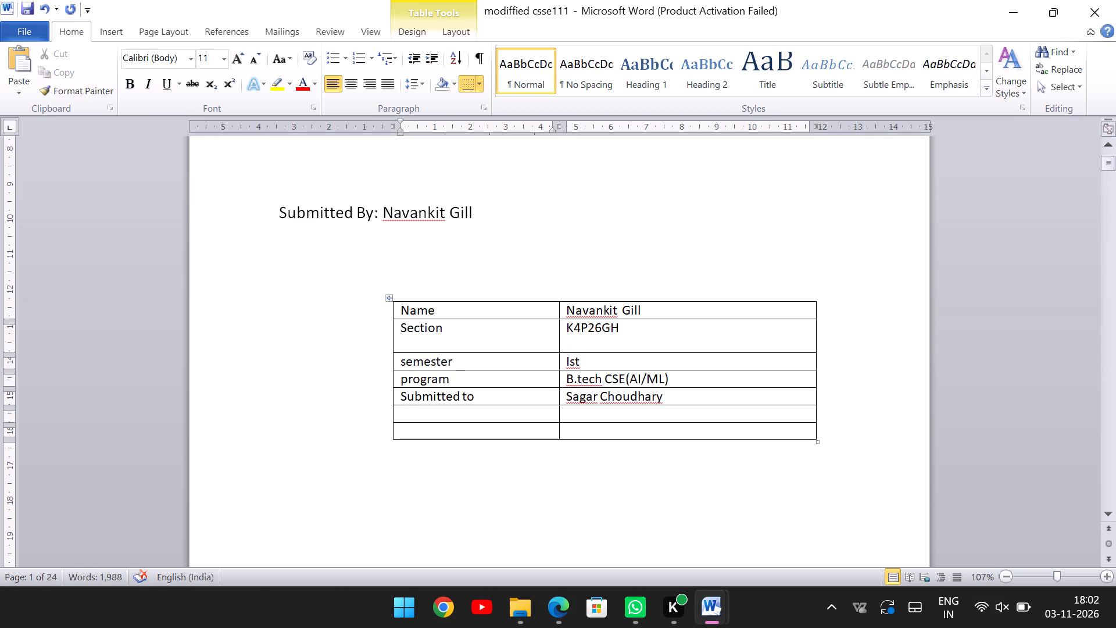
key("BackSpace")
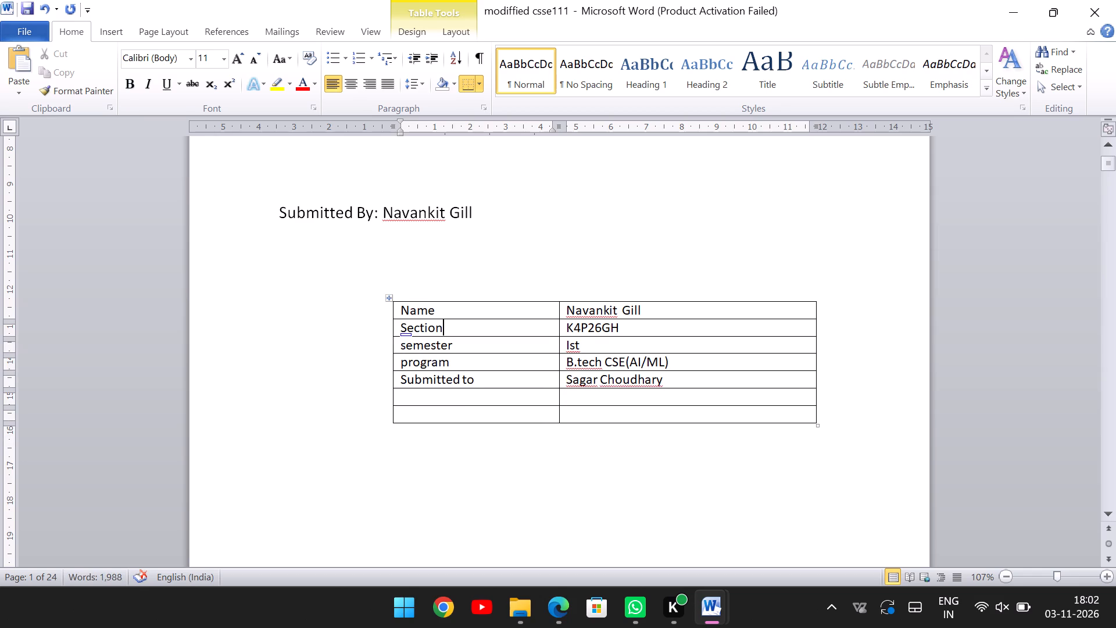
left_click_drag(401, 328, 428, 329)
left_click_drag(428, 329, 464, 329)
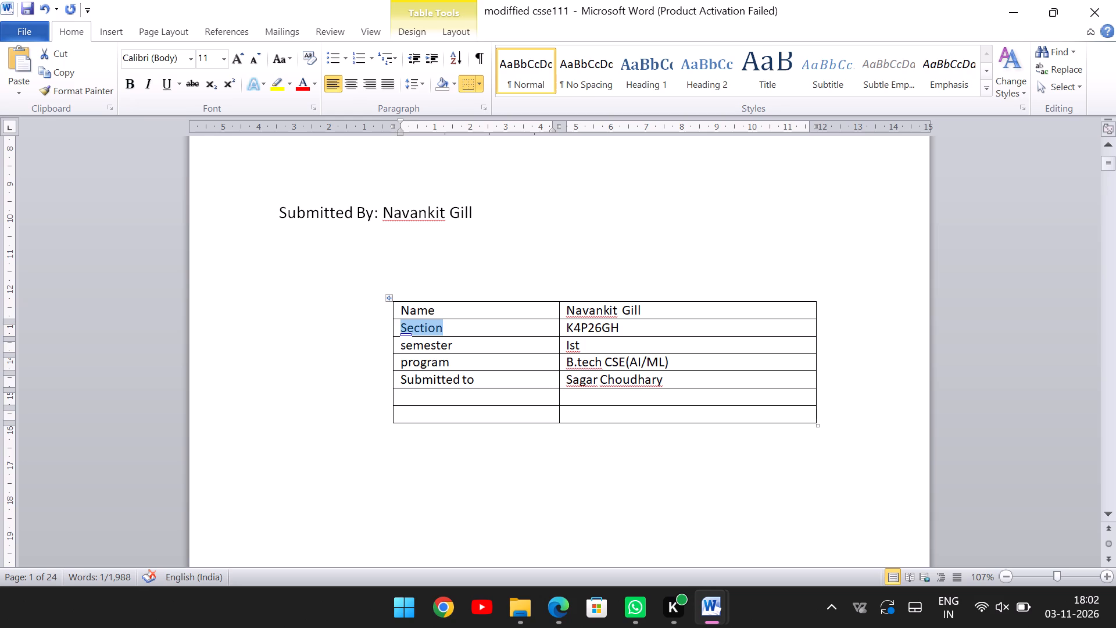
Replace the label "semester" in the table's third row with "section".
left_click(459, 342)
left_click_drag(402, 344, 468, 348)
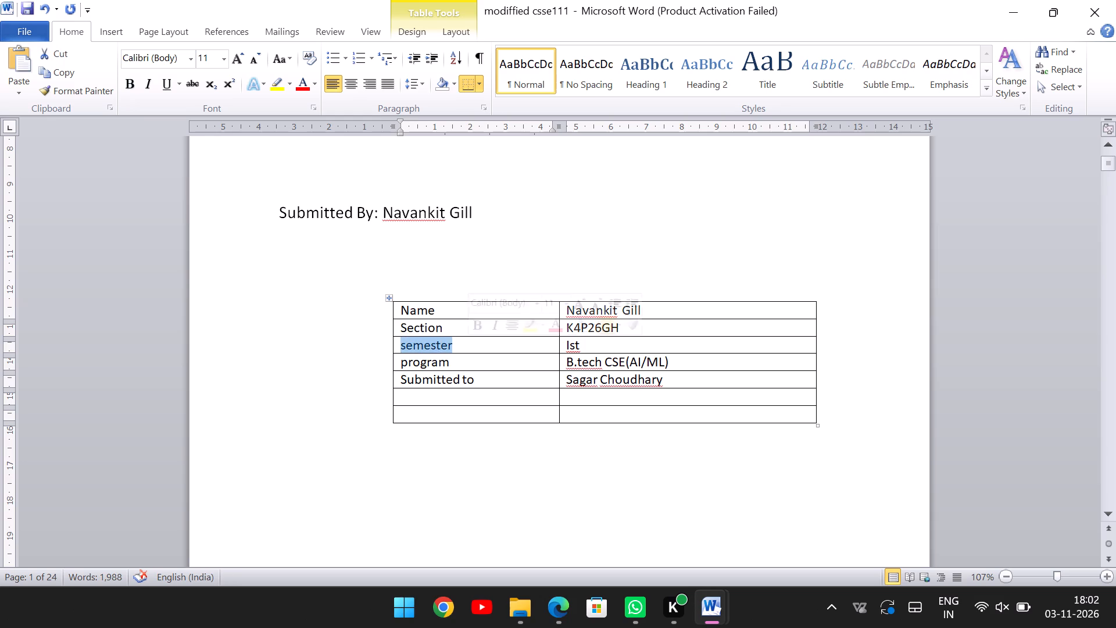
right_click(468, 348)
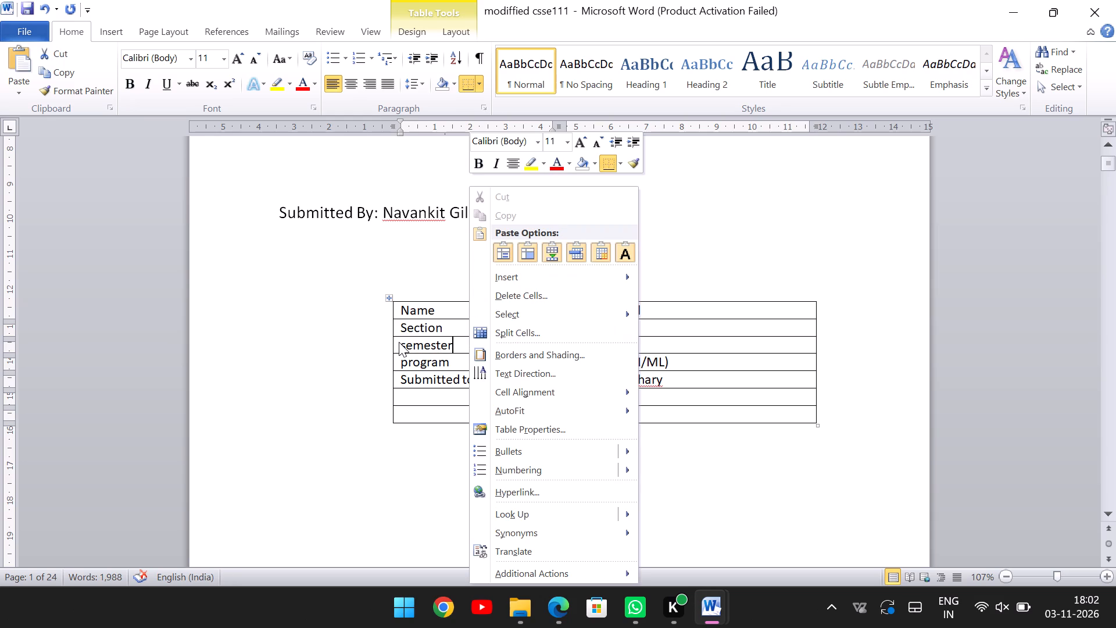
left_click(405, 344)
left_click_drag(400, 342, 485, 345)
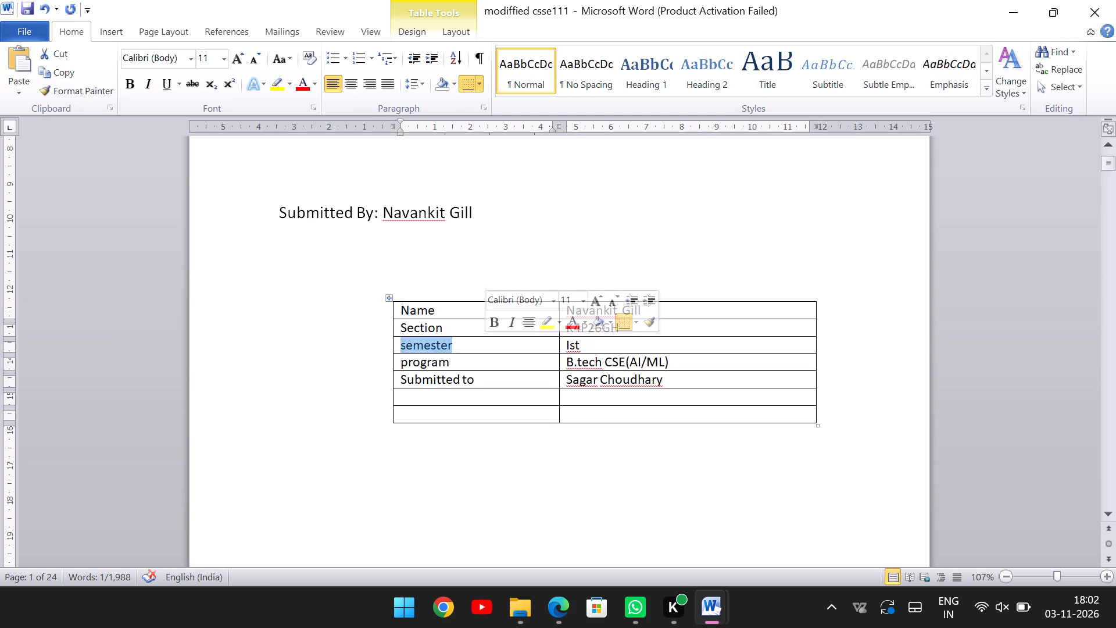
right_click(535, 259)
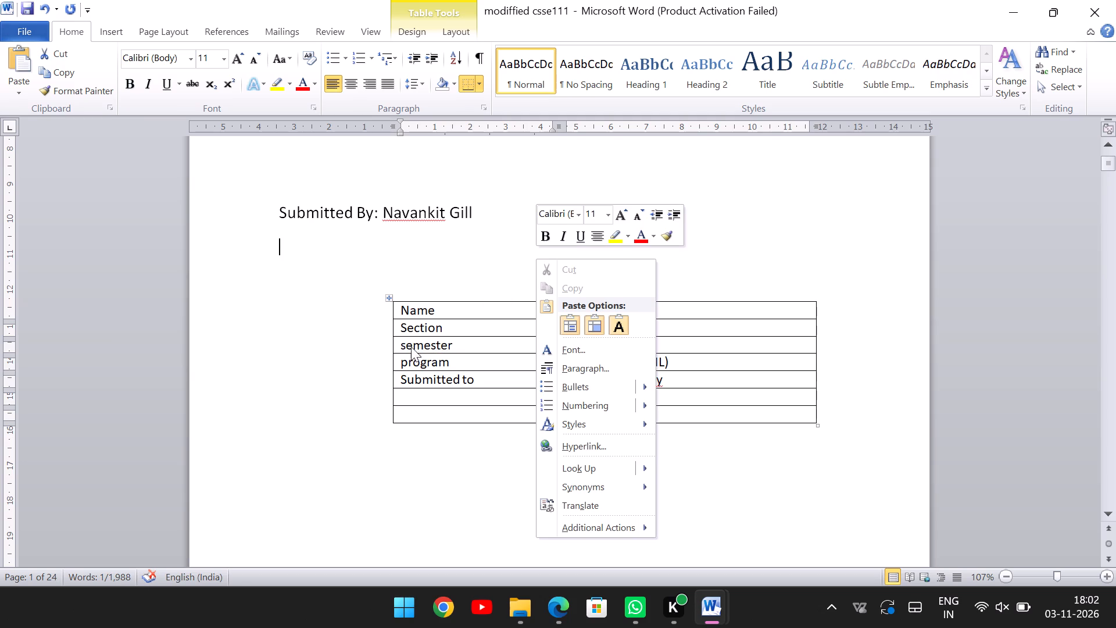
left_click_drag(399, 342, 448, 348)
left_click(462, 348)
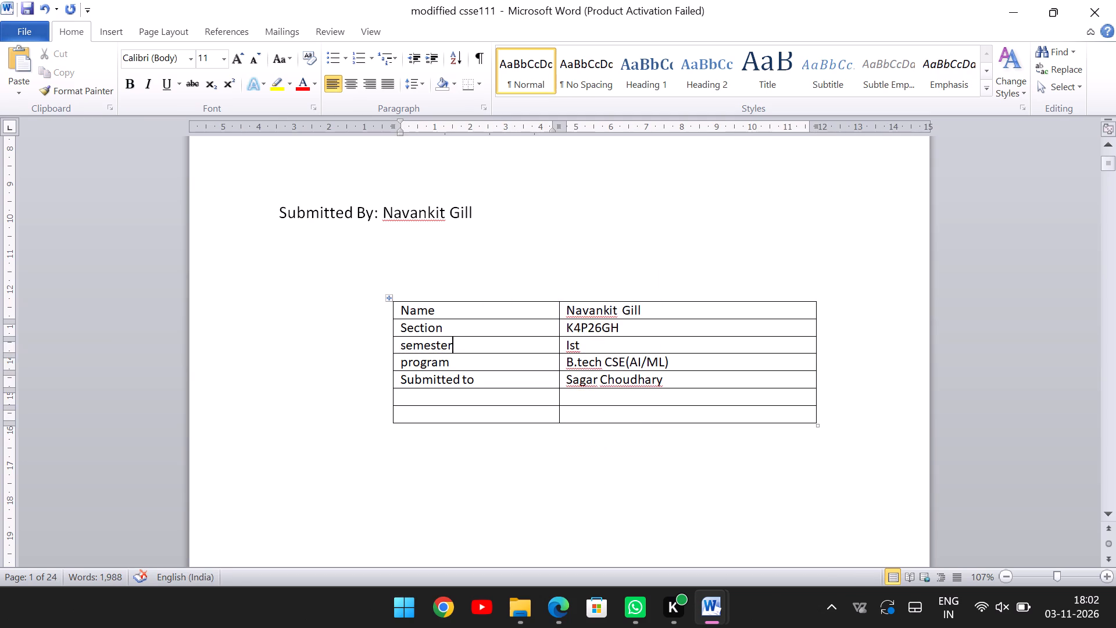
key("BackSpace")
key("BackSpace")
key("BackSpace")
key("BackSpace")
key("BackSpace")
key("BackSpace")
key("BackSpace")
key("BackSpace")
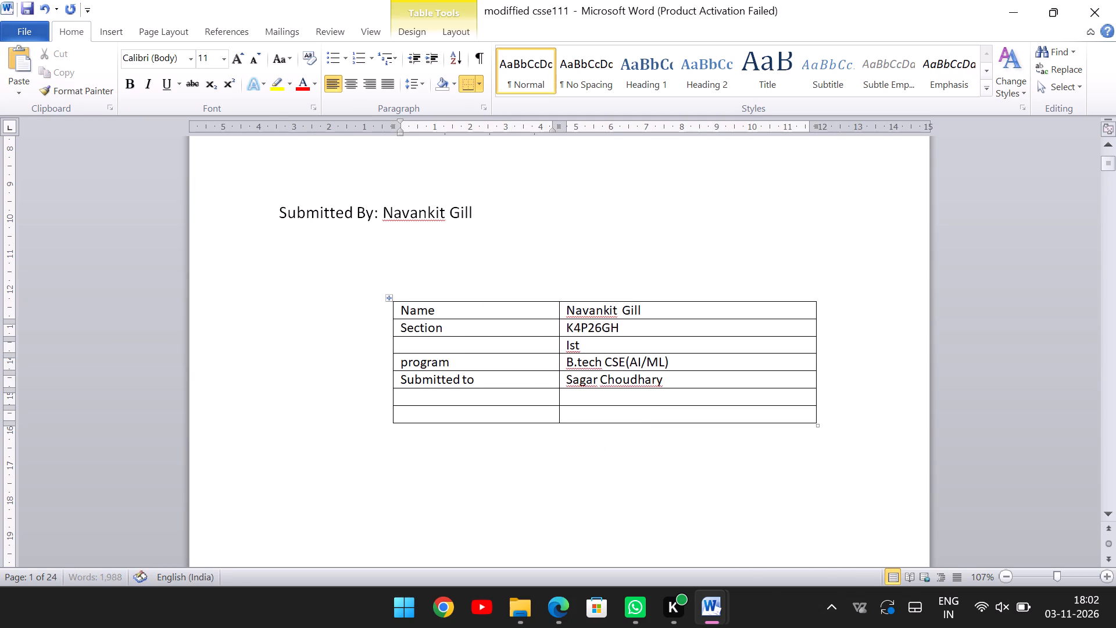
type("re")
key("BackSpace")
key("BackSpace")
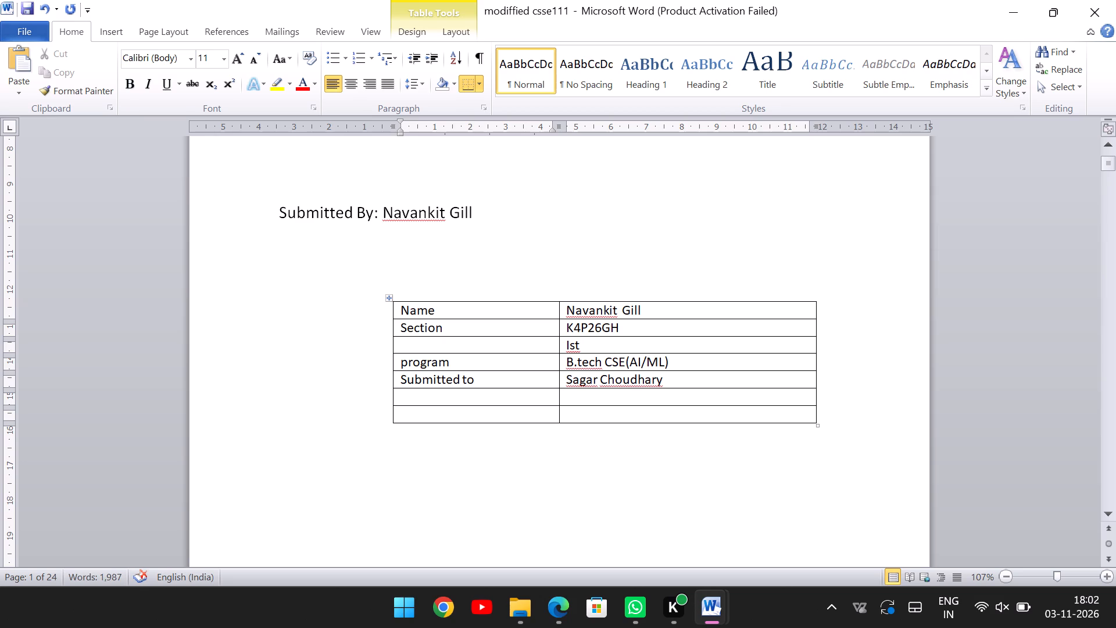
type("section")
Replace the label in the table's second row with "Registration no".
left_click_drag(399, 329, 423, 329)
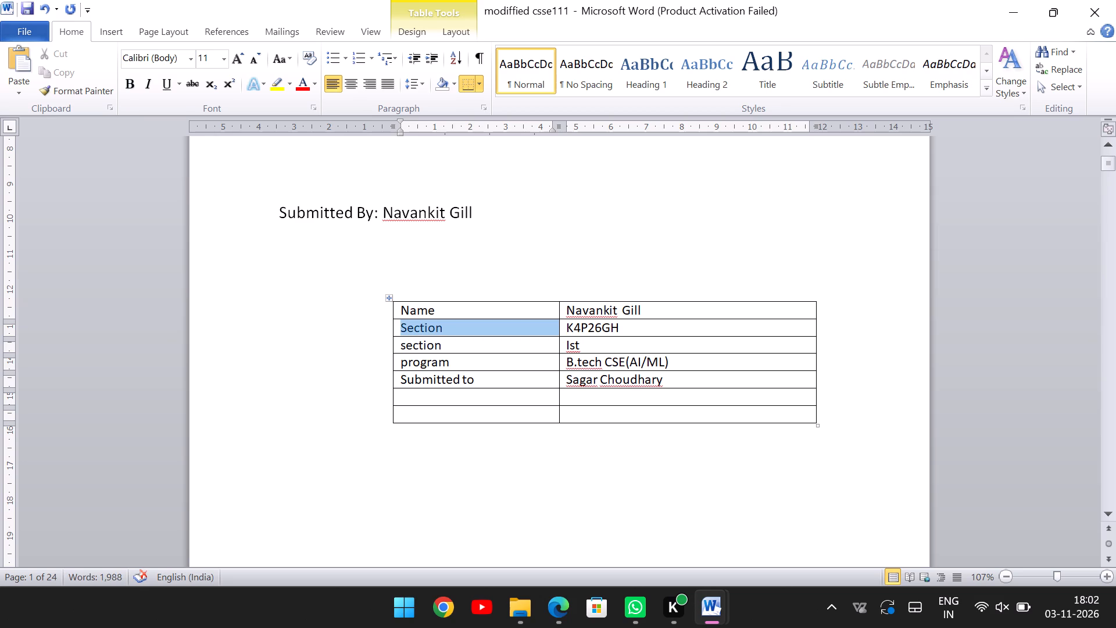
left_click_drag(423, 329, 425, 329)
key("BackSpace")
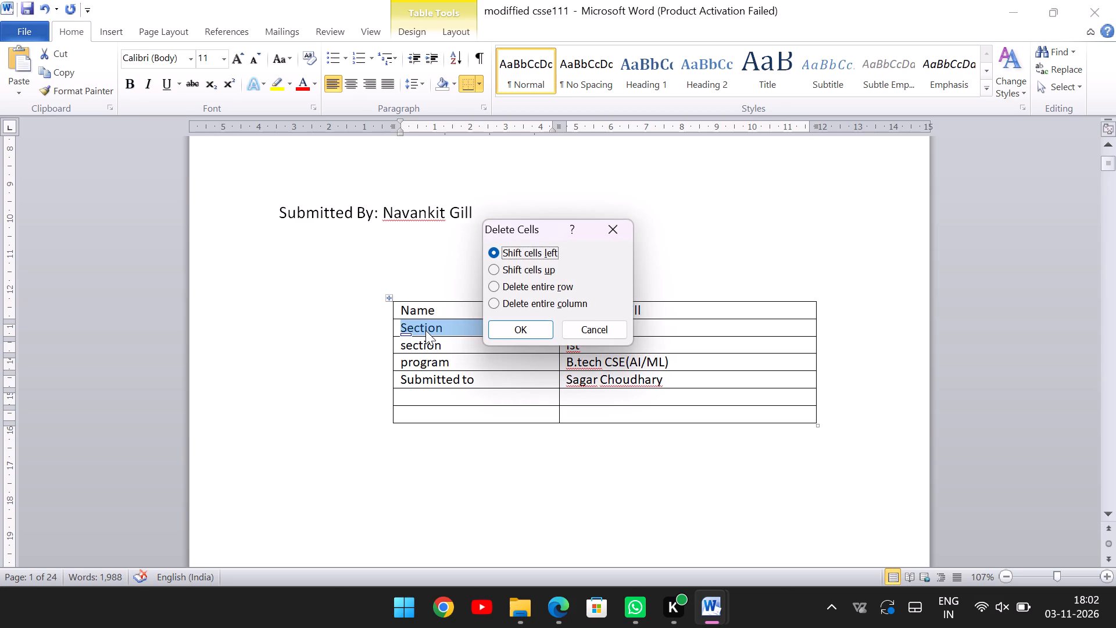
left_click(603, 236)
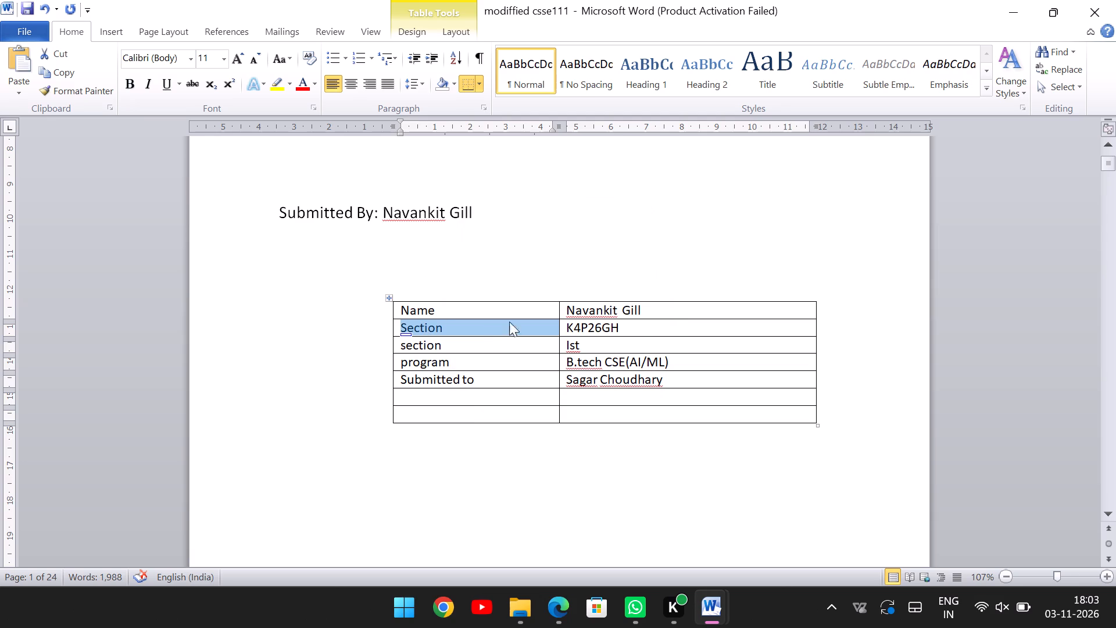
left_click(477, 333)
key("BackSpace")
key("BackSpace")
key("BackSpace")
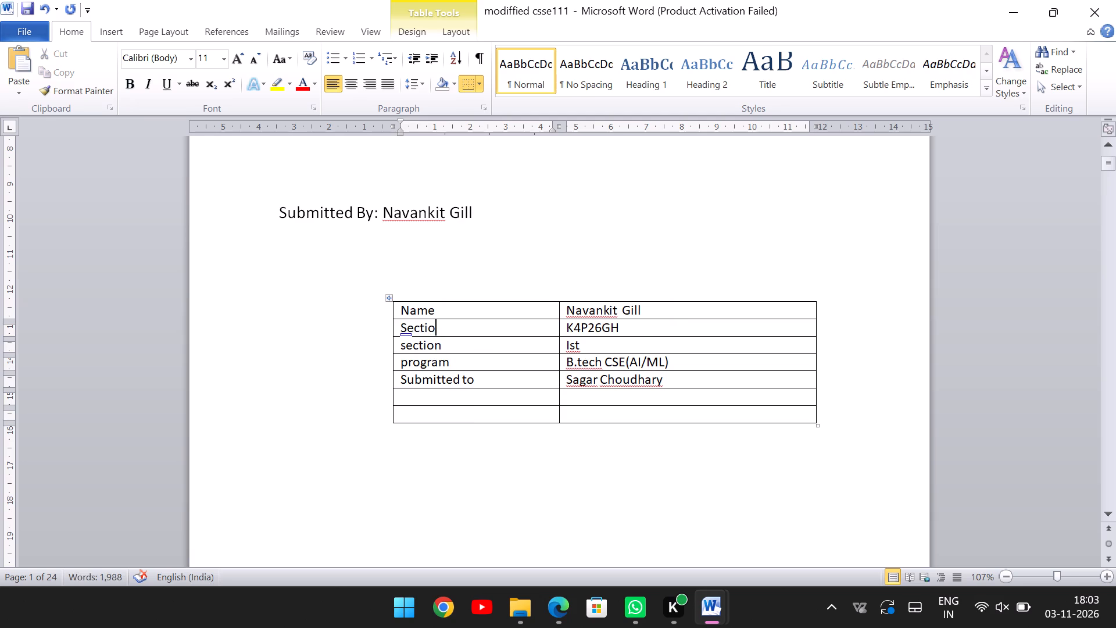
key("BackSpace")
key("BackSpace")
key("BackSpace")
key("BackSpace")
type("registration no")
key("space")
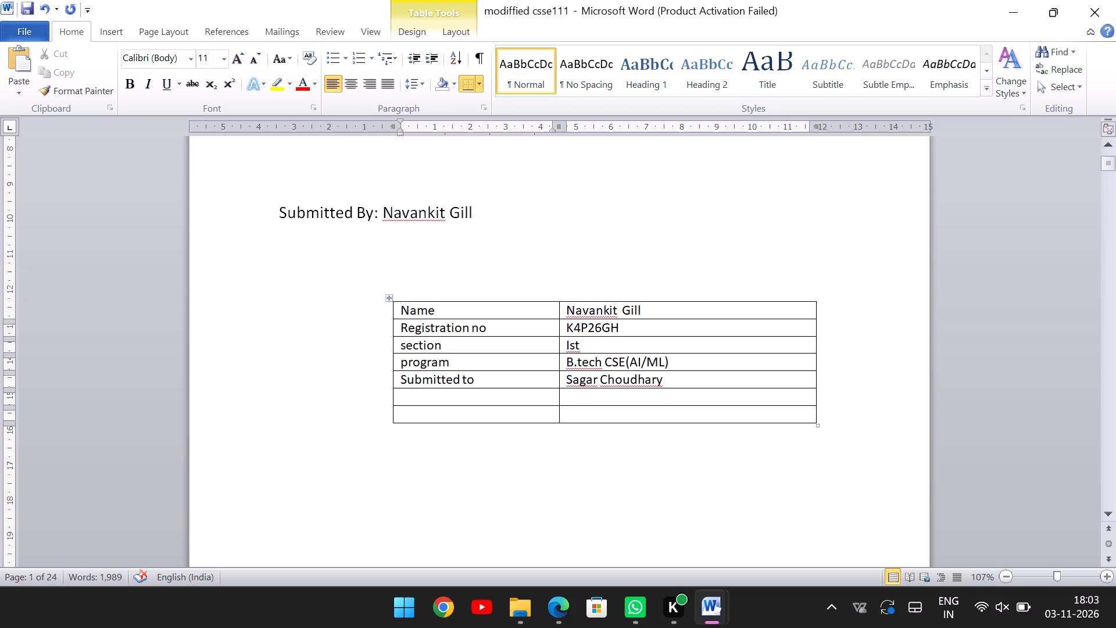
Replace the value in the table's second row with the student's registration number.
left_click(629, 330)
key("BackSpace")
key("BackSpace")
key("BackSpace")
key("BackSpace")
key("BackSpace")
key("BackSpace")
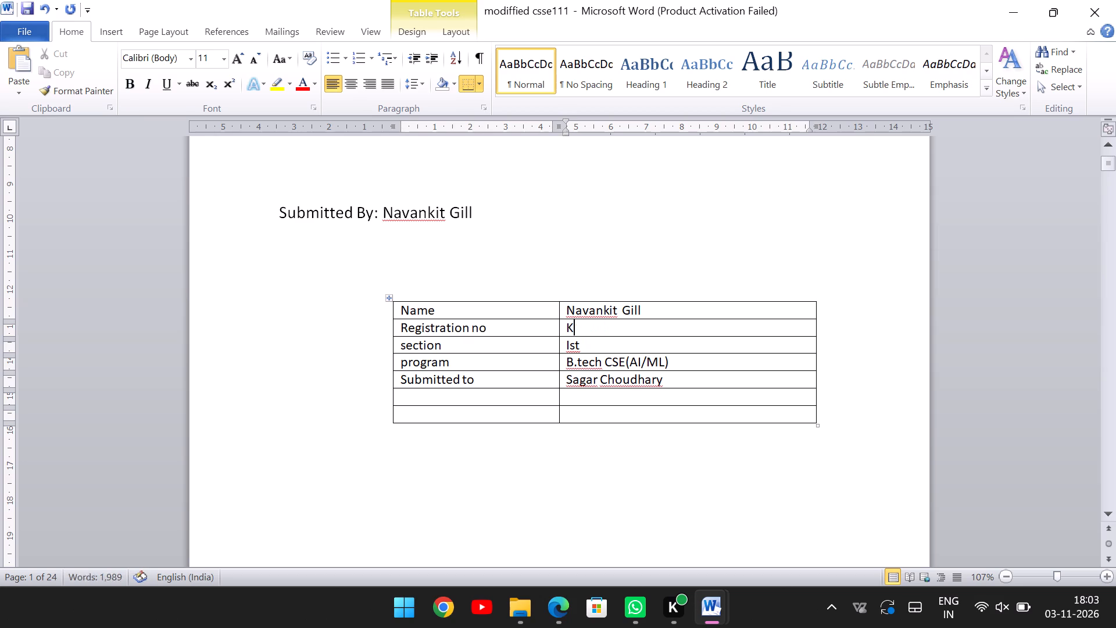
key("BackSpace")
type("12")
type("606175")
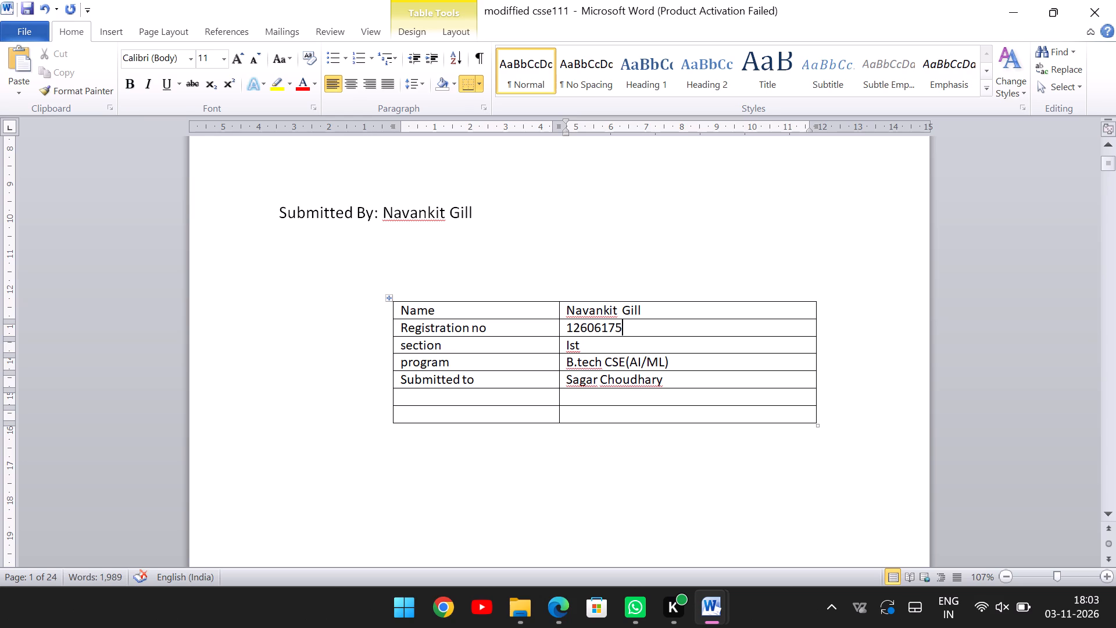
Replace the value beside "section" in the table's third row with "K4P26GH".
left_click(593, 341)
key("BackSpace")
key("BackSpace")
key("BackSpace")
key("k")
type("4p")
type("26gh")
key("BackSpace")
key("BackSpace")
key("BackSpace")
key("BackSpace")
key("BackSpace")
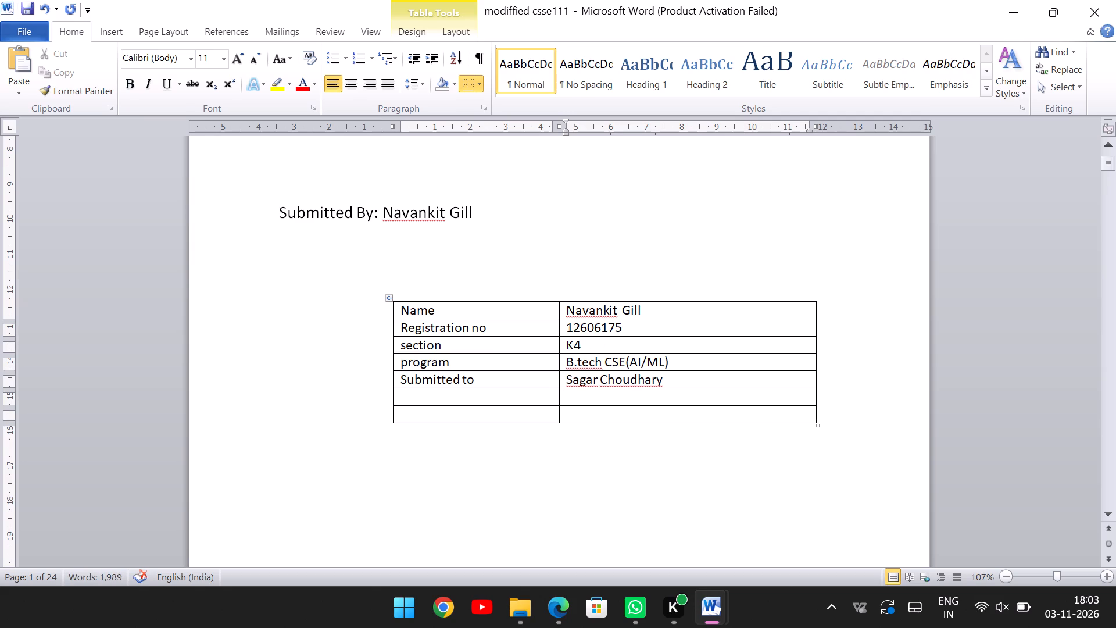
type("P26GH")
Copy the "Submitted to" label and the teacher's name from the table's fifth row into the empty sixth row.
scroll(627, 384, "down", 1)
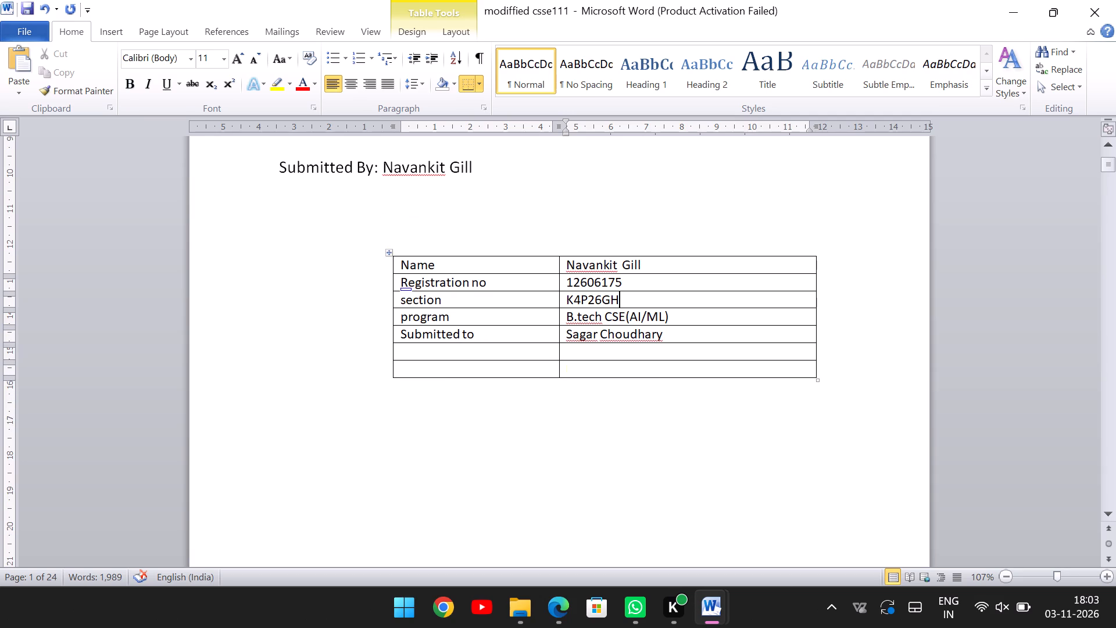
left_click(419, 349)
left_click_drag(403, 333, 521, 334)
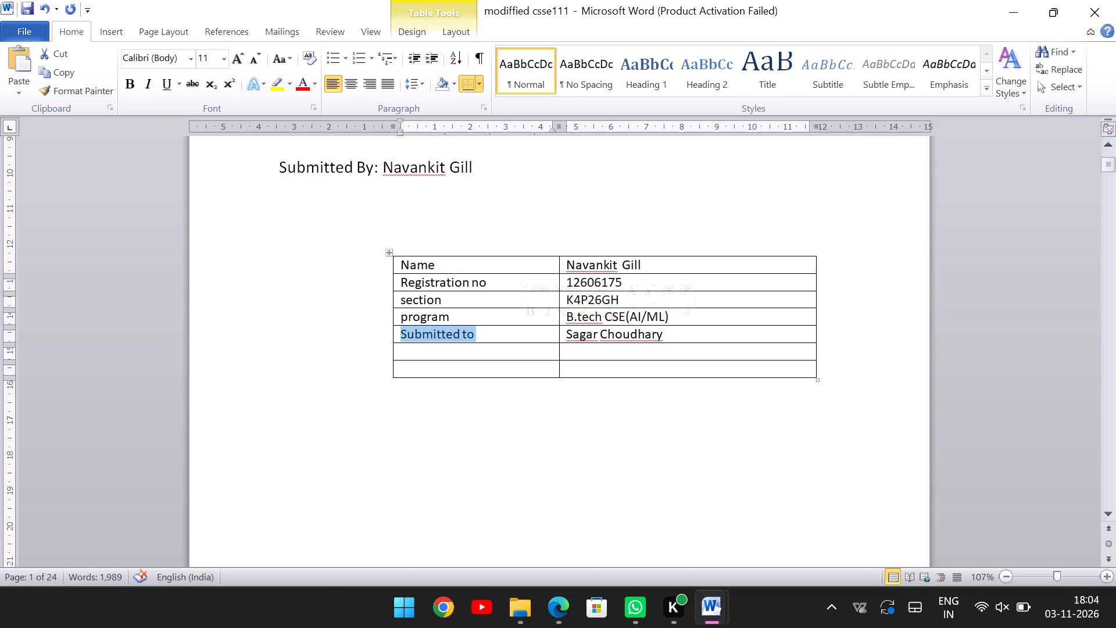
key("ctrl+c")
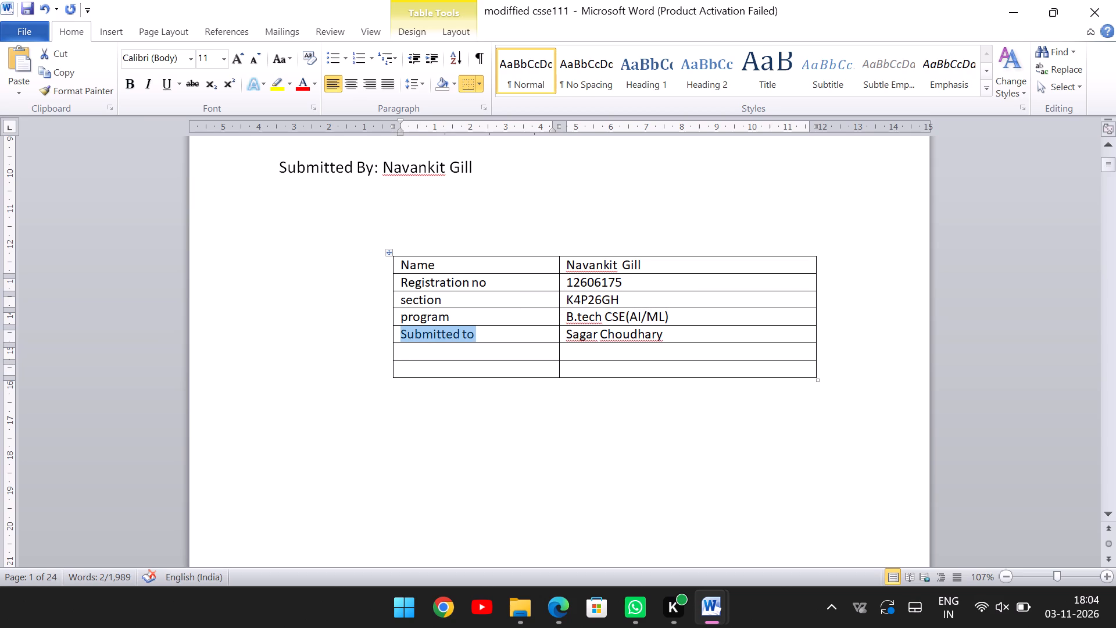
left_click(407, 352)
key("ctrl+v")
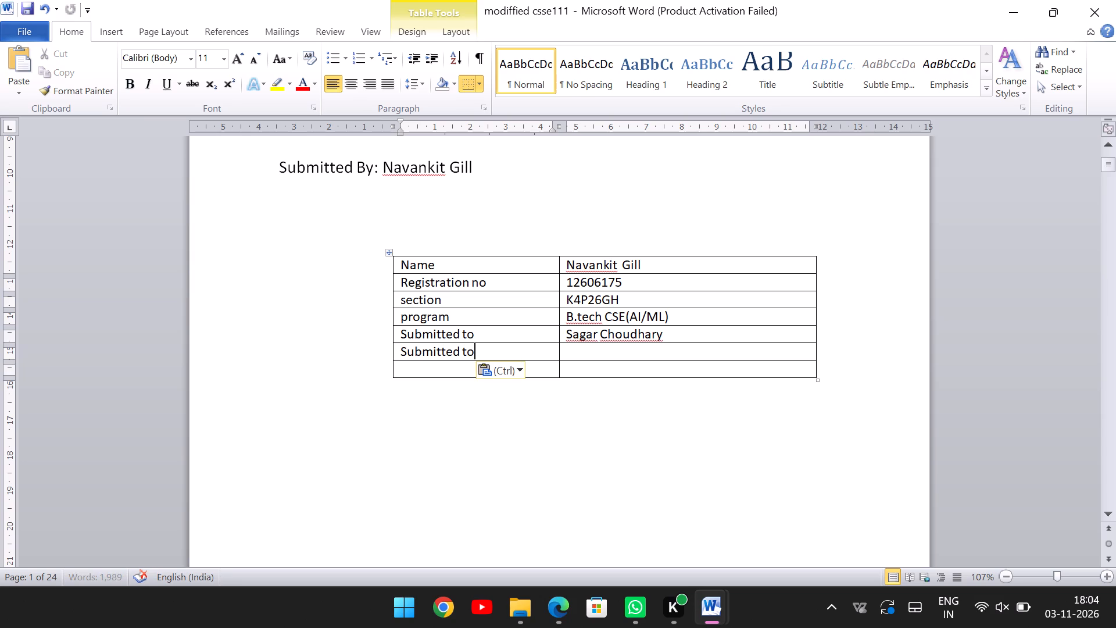
left_click_drag(564, 329, 599, 333)
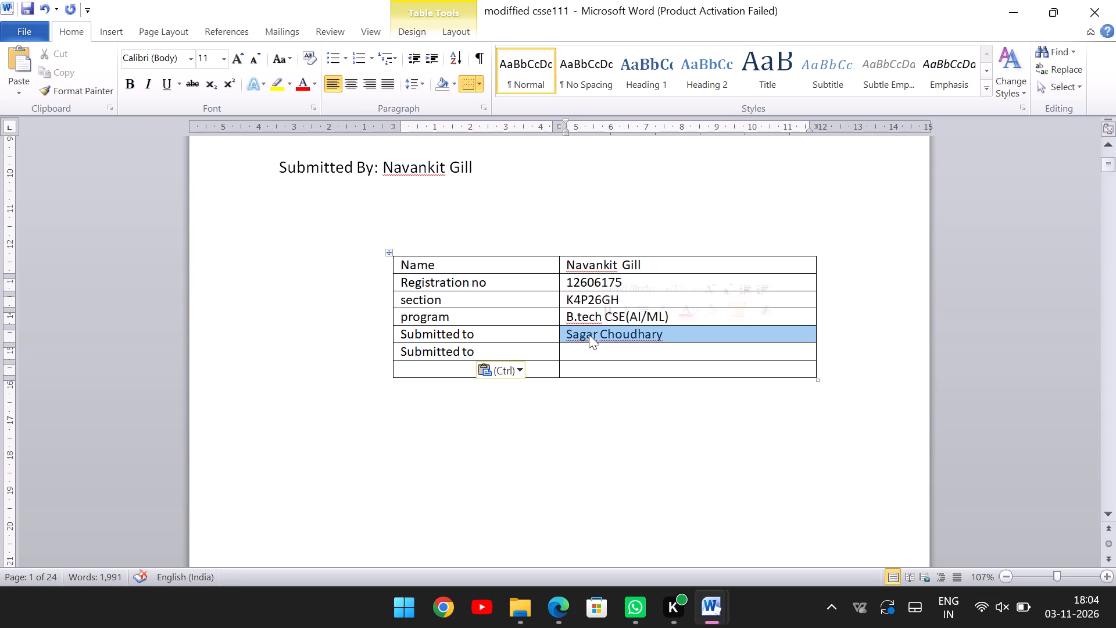
left_click(589, 334)
left_click_drag(571, 333, 648, 340)
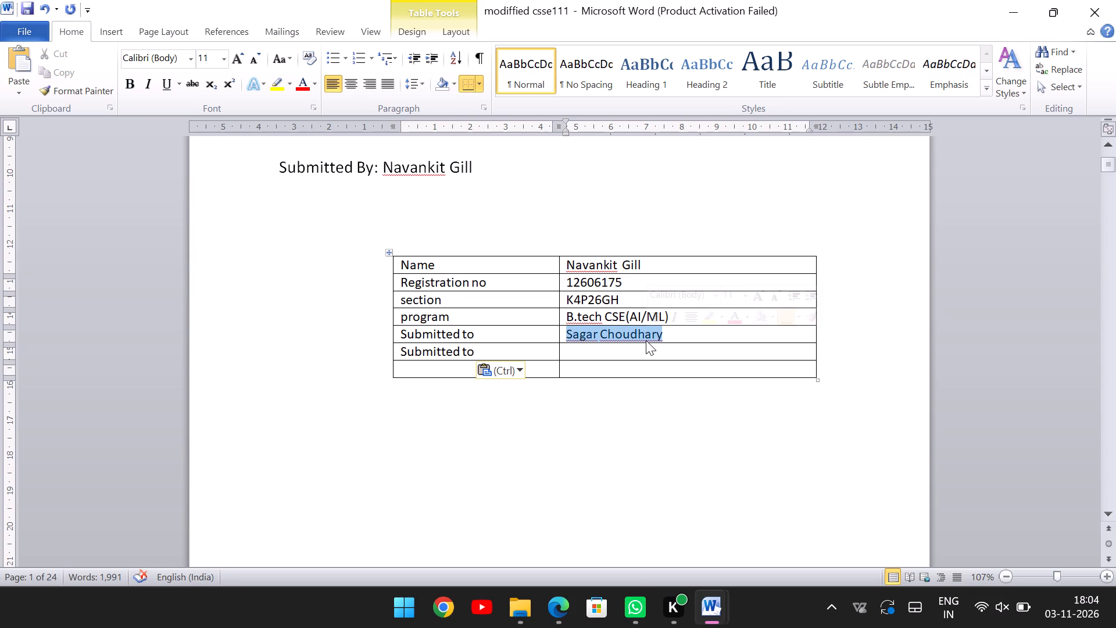
key("ctrl+c")
left_click(572, 349)
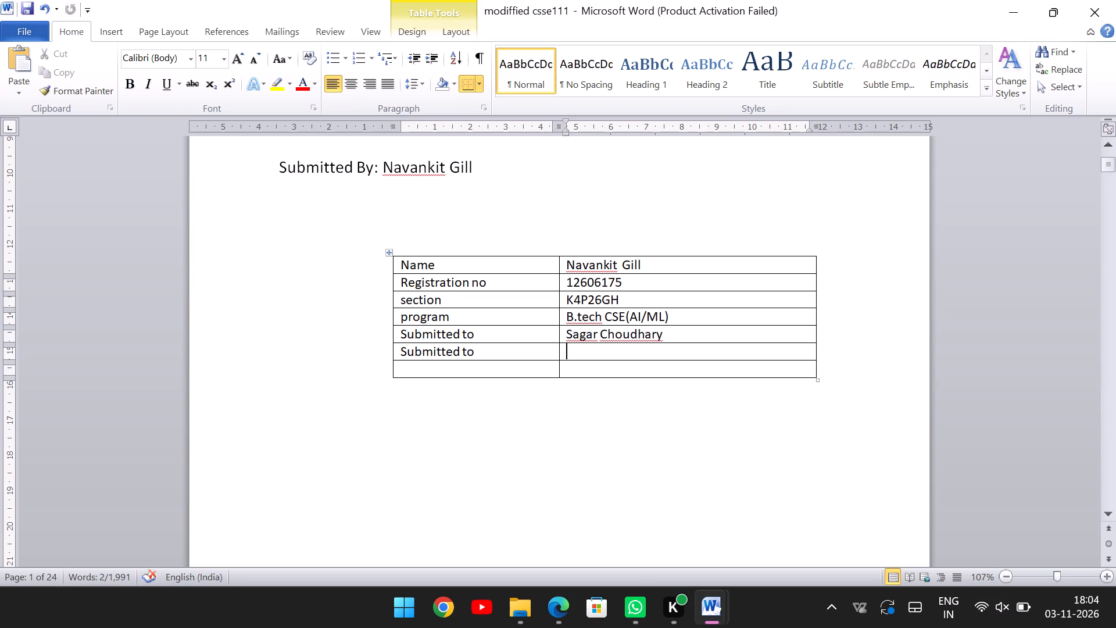
key("ctrl+v")
Change the table's fifth row to the label "Semester" with the value "Ist".
left_click_drag(568, 336, 661, 333)
key("BackSpace")
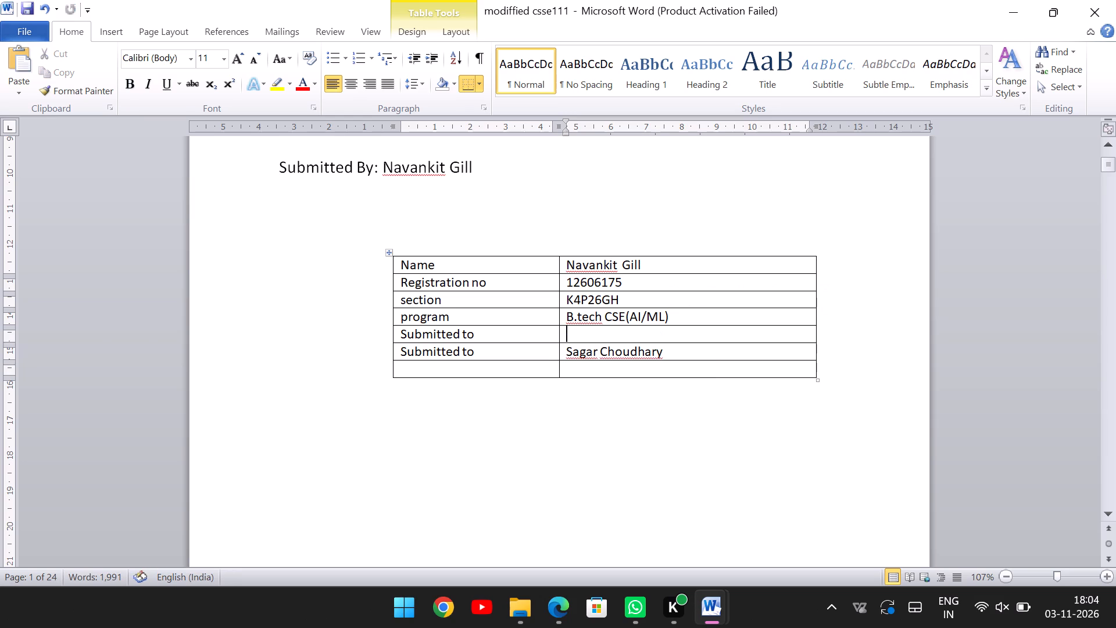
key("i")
left_click_drag(402, 336, 488, 337)
key("BackSpace")
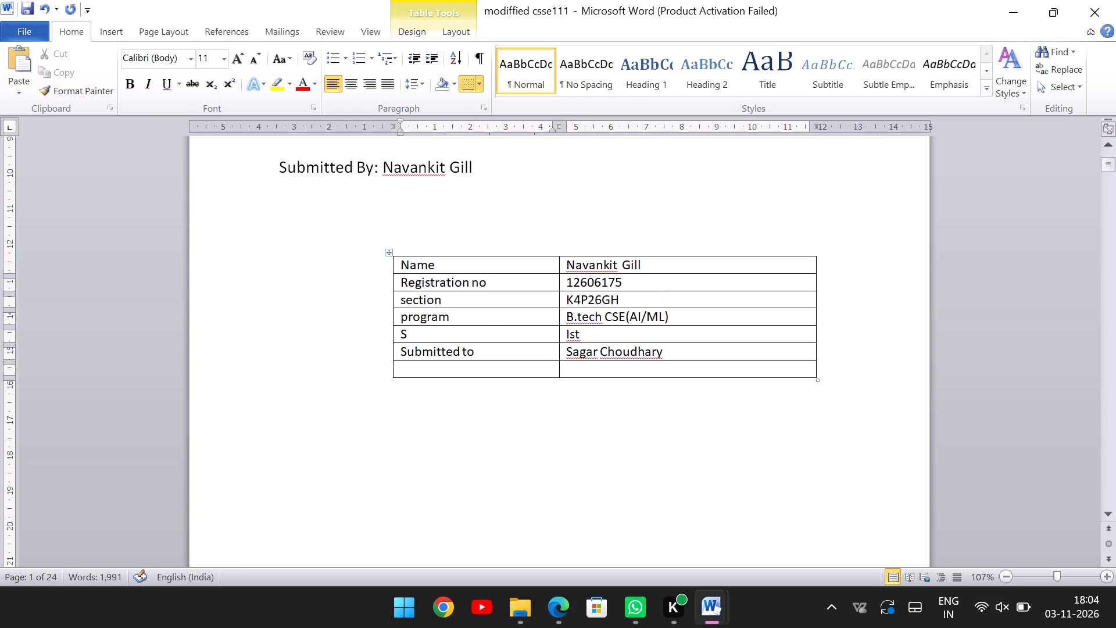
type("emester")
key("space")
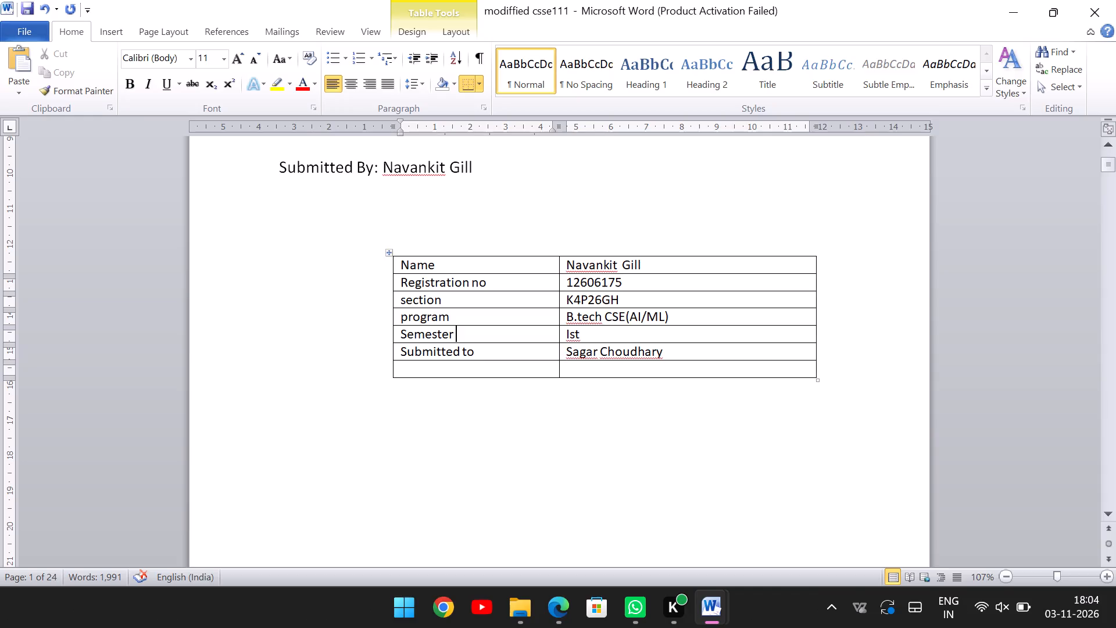
left_click(603, 334)
key("BackSpace")
key("BackSpace")
key("BackSpace")
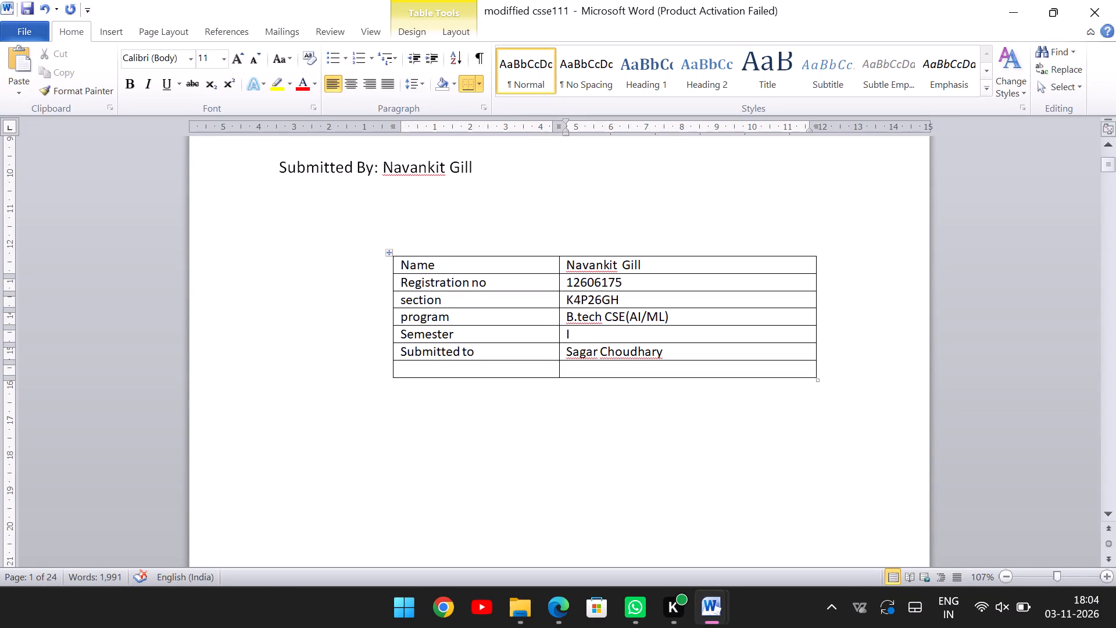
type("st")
Centre the text in all cells of the cover table.
scroll(603, 336, "down", 2)
left_click(685, 236)
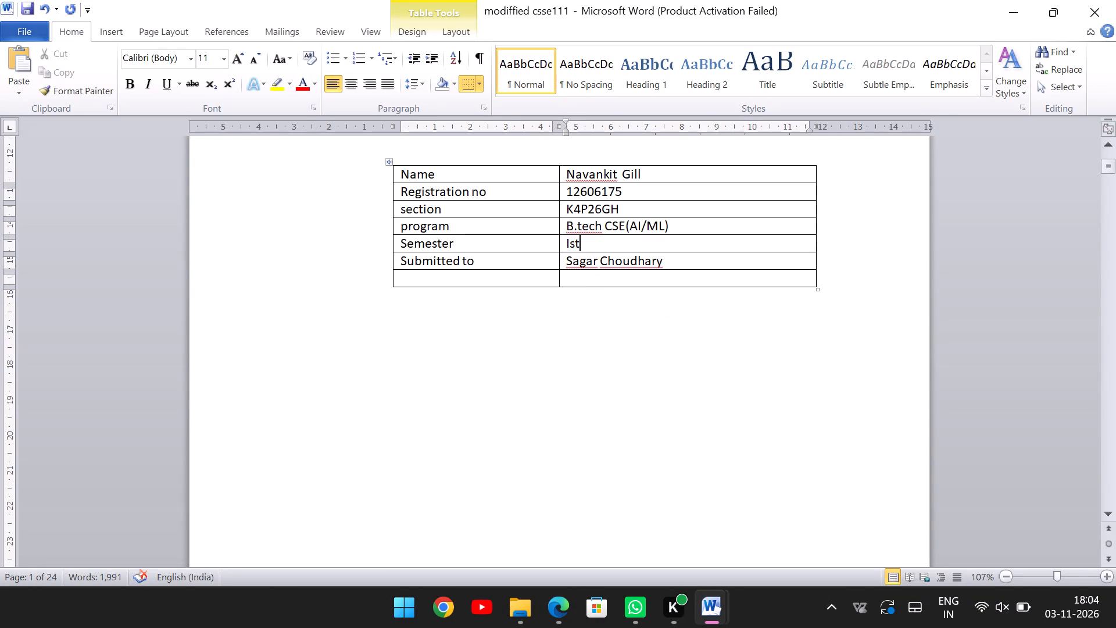
left_click(688, 227)
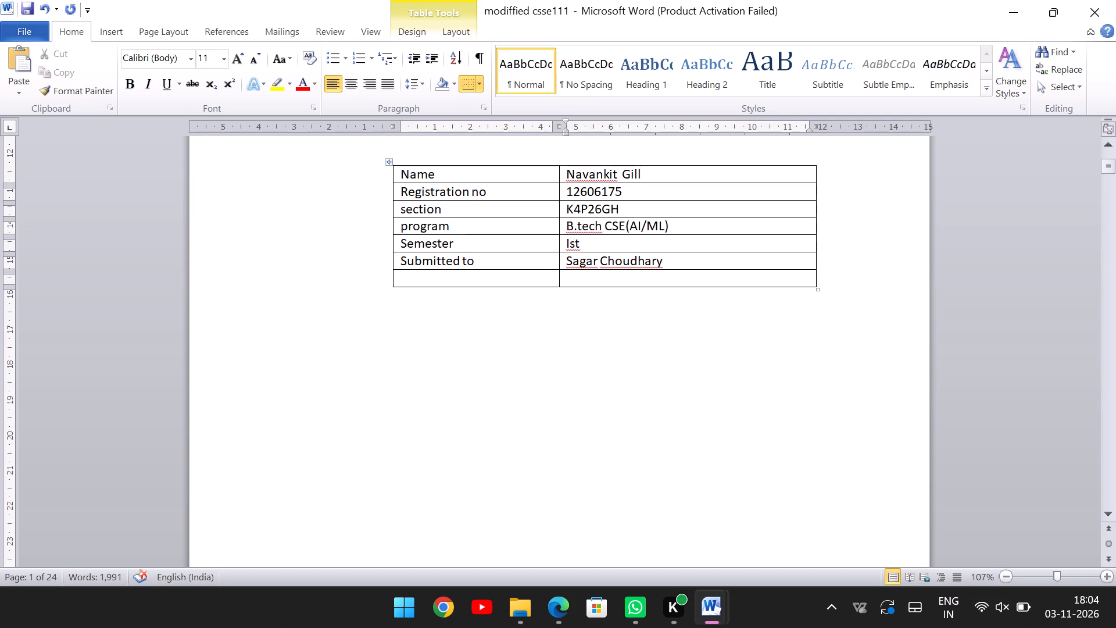
scroll(617, 289, "down", 3)
scroll(617, 289, "up", 10)
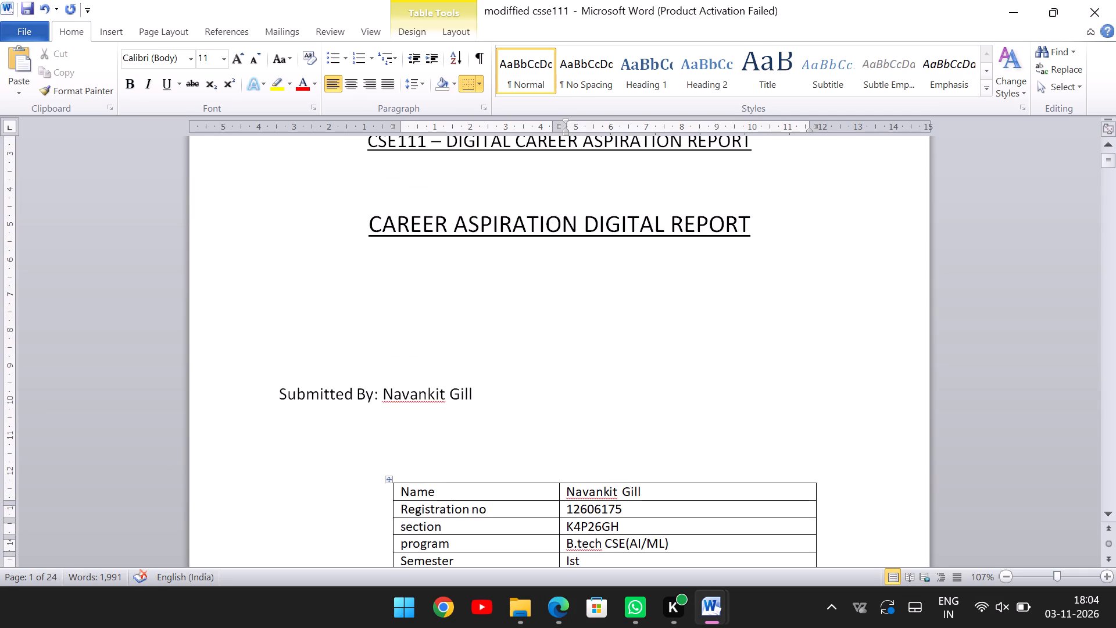
scroll(399, 407, "down", 3)
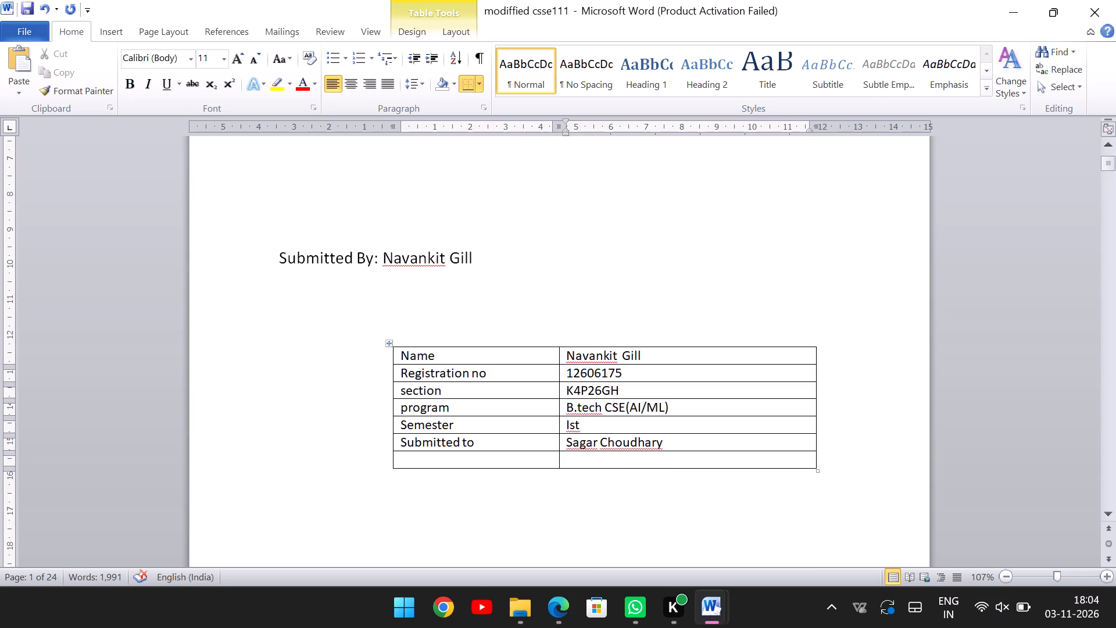
left_click_drag(374, 333, 775, 483)
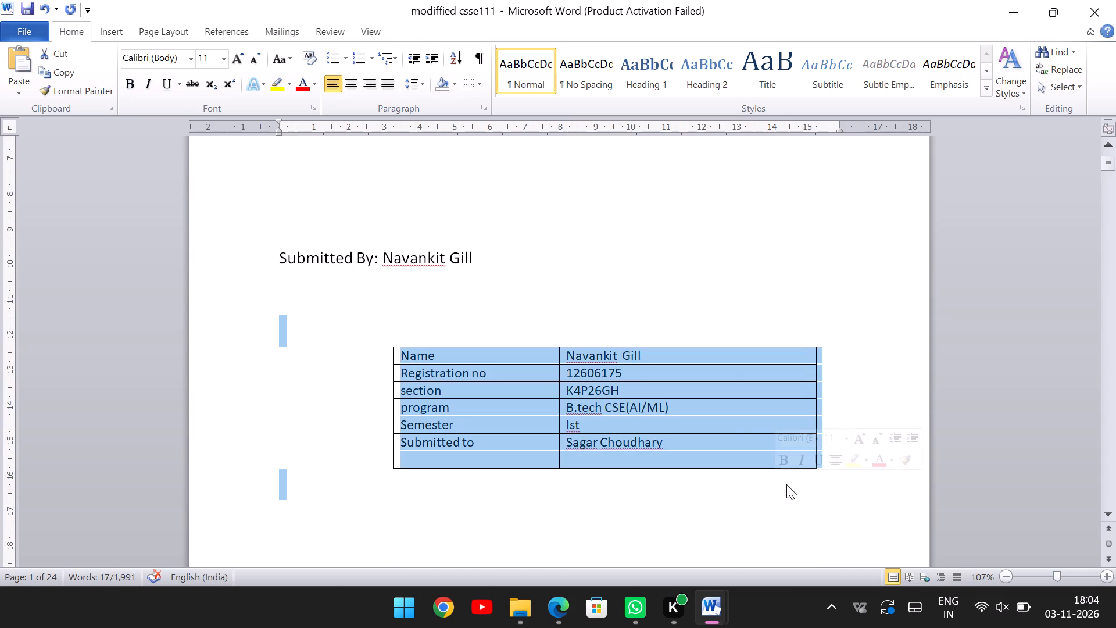
left_click(831, 463)
left_click(792, 515)
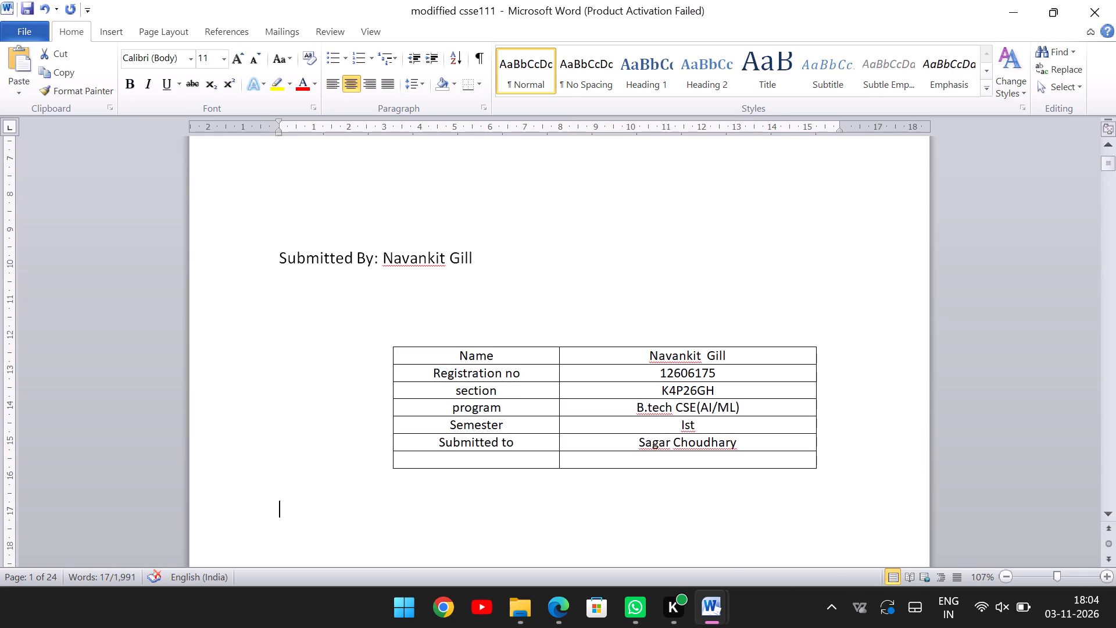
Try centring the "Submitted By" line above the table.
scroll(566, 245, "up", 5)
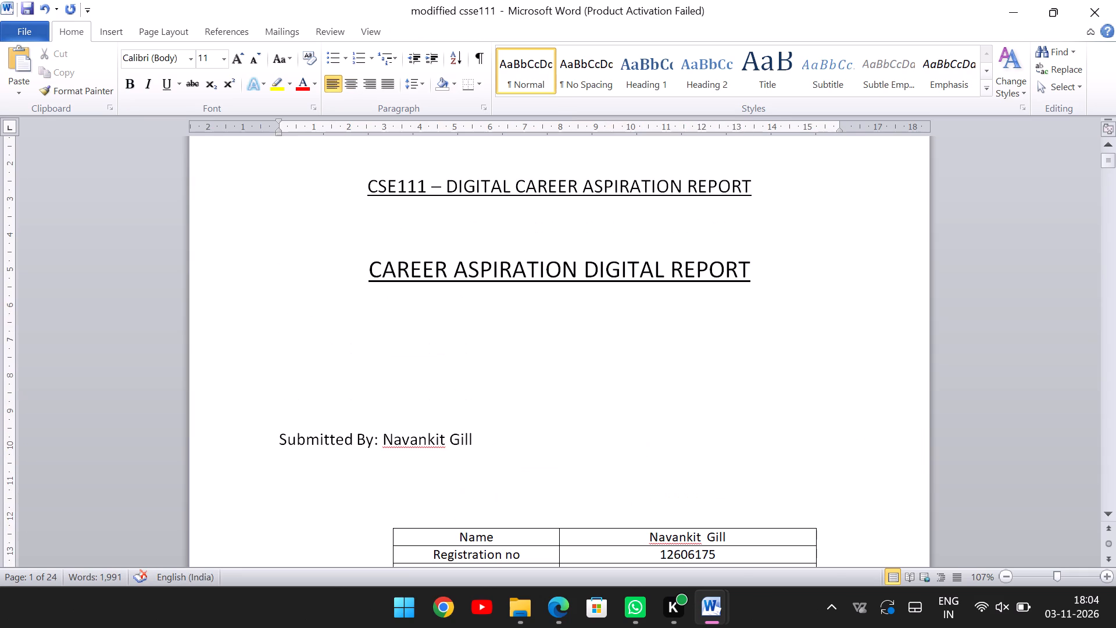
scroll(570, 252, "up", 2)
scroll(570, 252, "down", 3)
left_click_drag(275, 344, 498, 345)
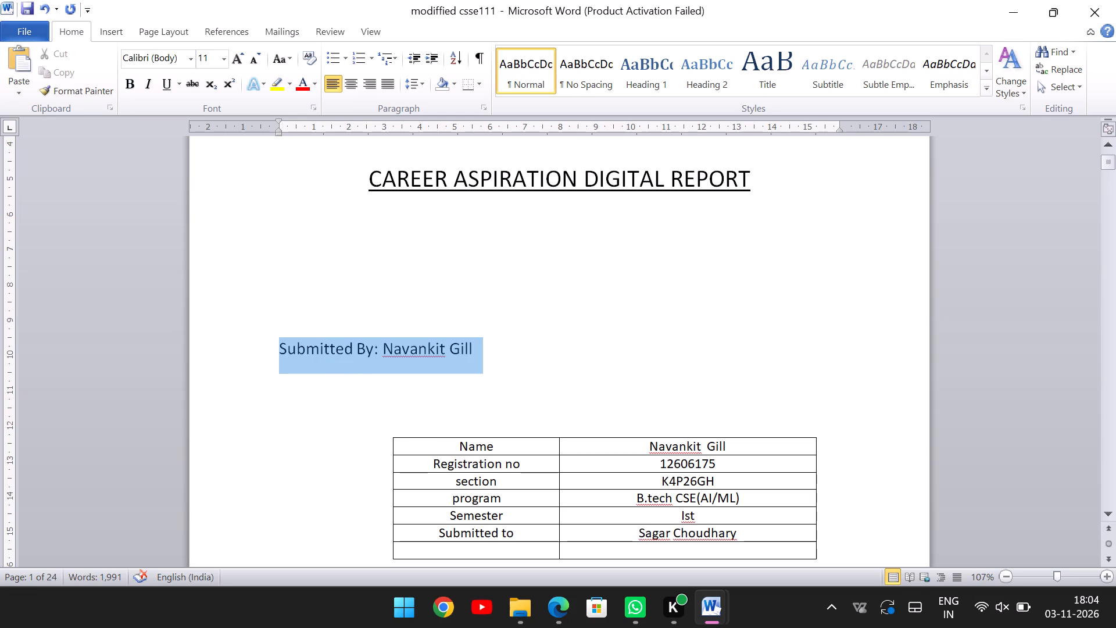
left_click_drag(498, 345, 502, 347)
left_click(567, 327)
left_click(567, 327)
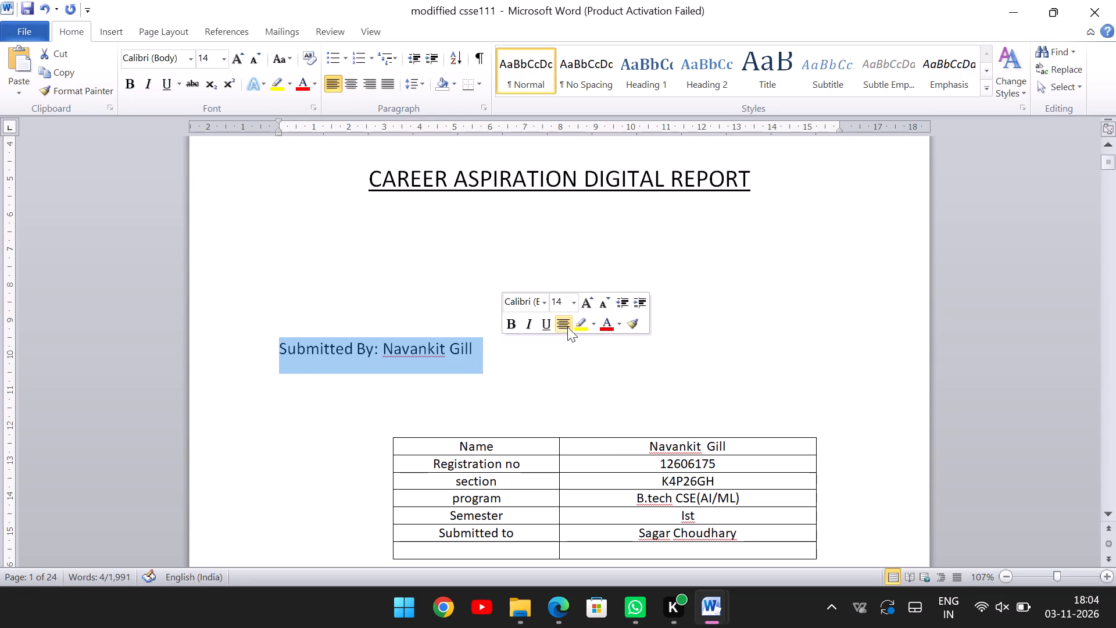
Delete an empty line between the "Submitted By" line and the table.
left_click(525, 369)
left_click(394, 397)
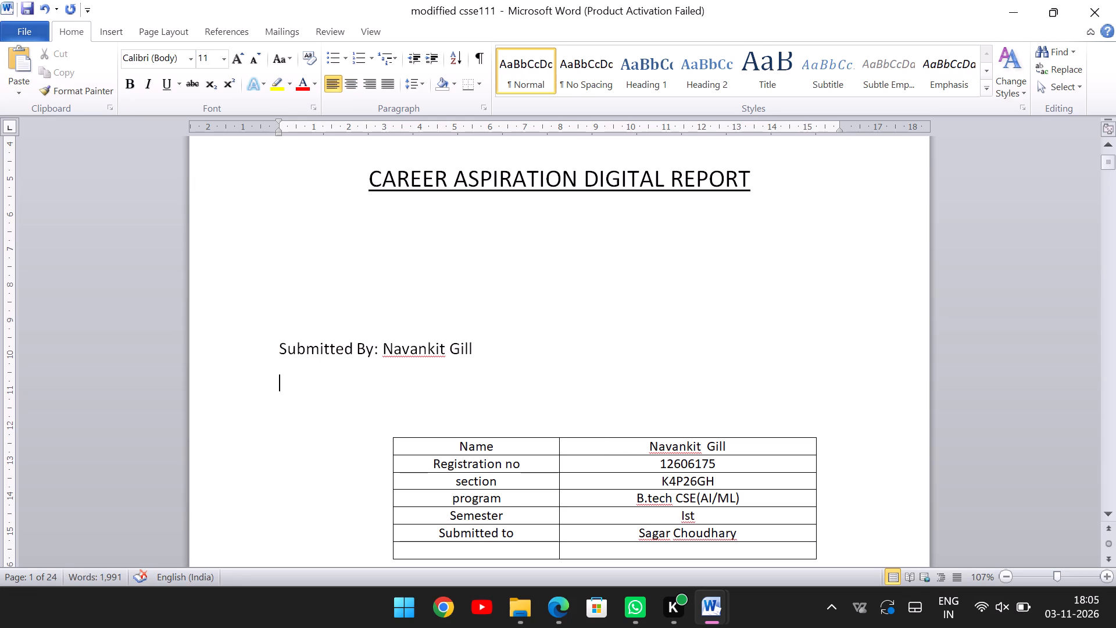
key("BackSpace")
Delete the empty last row of the cover table, removing its value cell with cells shifted left and its label cell.
scroll(394, 398, "down", 3)
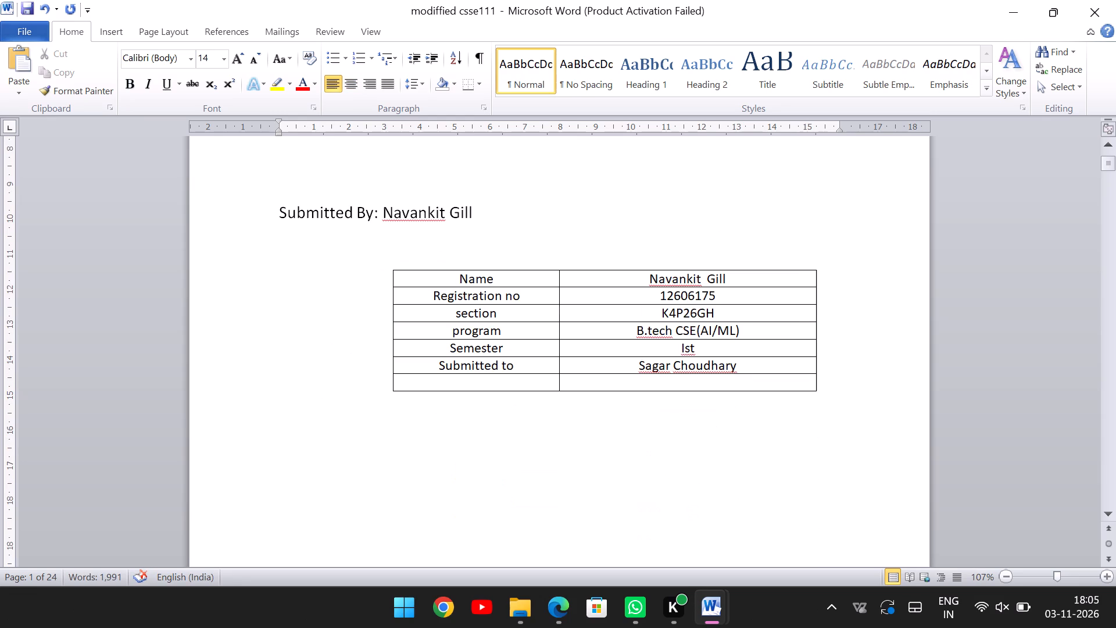
left_click_drag(559, 391, 559, 373)
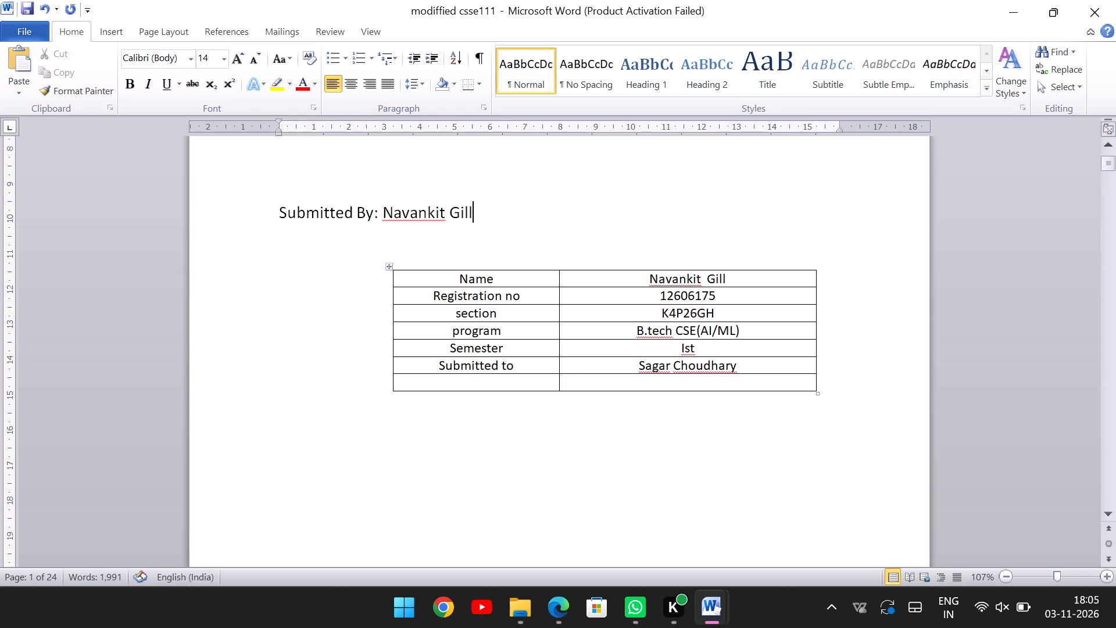
left_click_drag(561, 388, 561, 372)
left_click(565, 412)
left_click(561, 384)
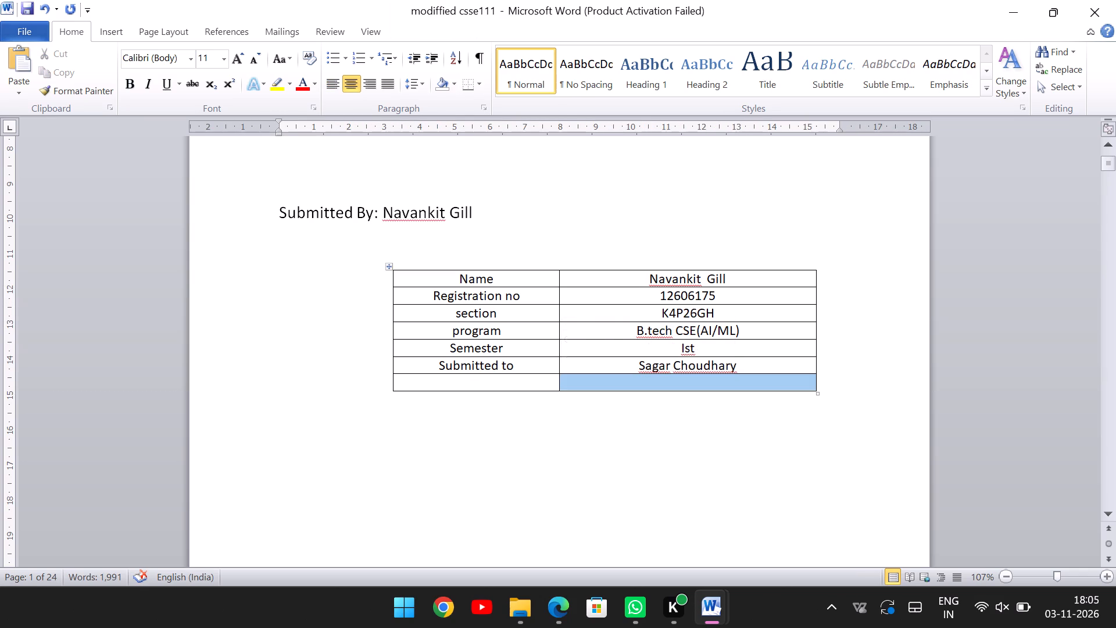
key("BackSpace")
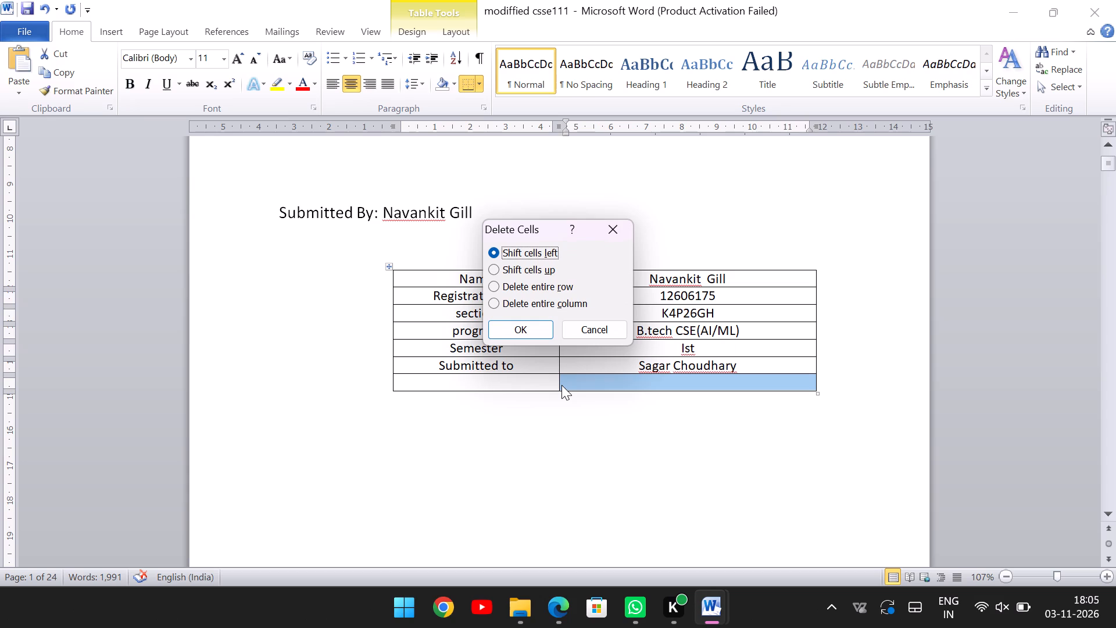
left_click(532, 326)
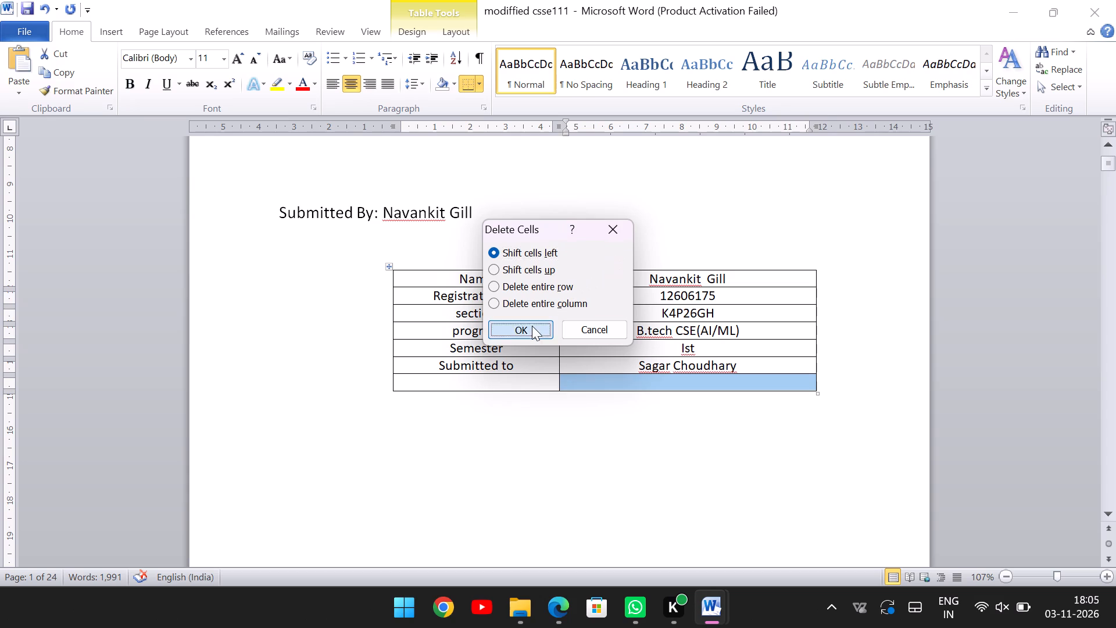
left_click_drag(456, 387, 417, 383)
left_click_drag(396, 383, 419, 385)
key("BackSpace")
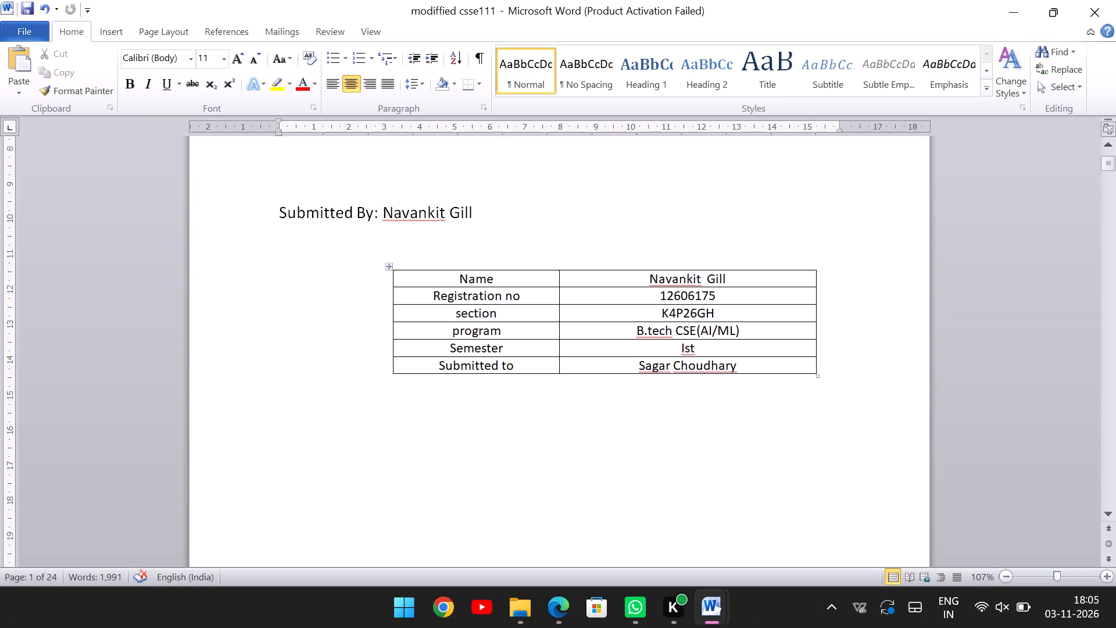
Narrow the cover table's label column to about 3.5 cm by moving its outer border inward.
left_click_drag(393, 319, 403, 319)
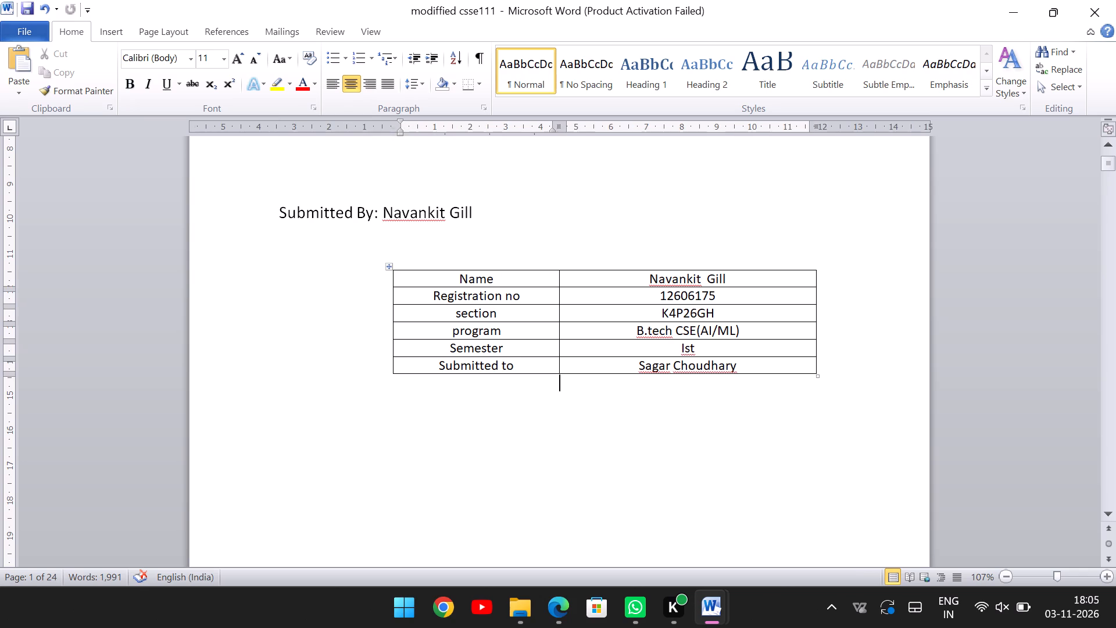
left_click_drag(403, 319, 418, 319)
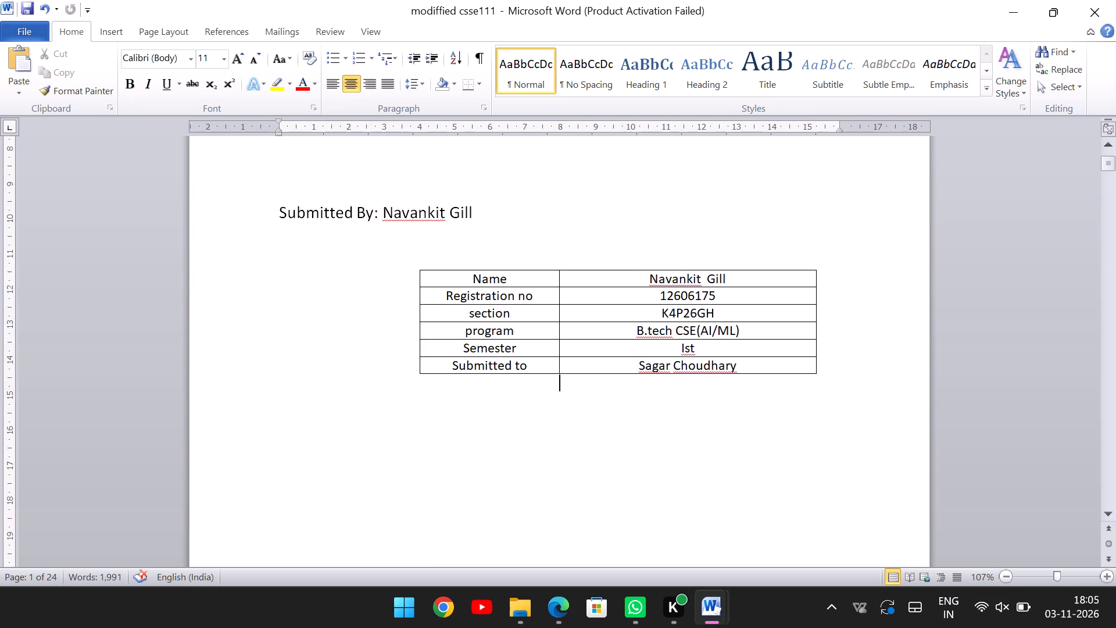
left_click_drag(420, 319, 434, 320)
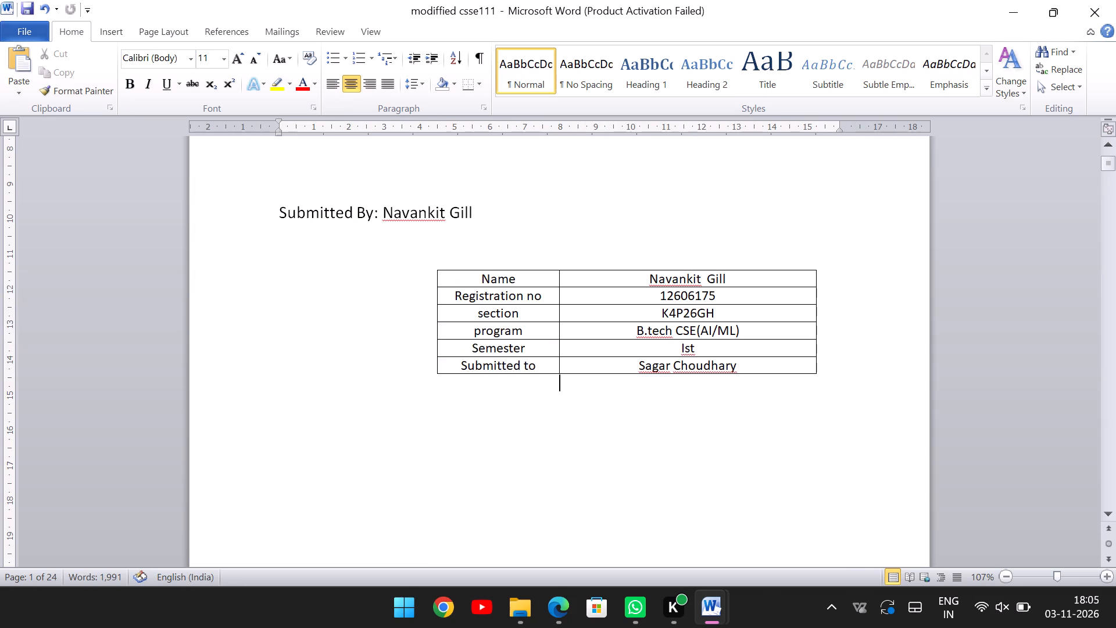
left_click(590, 447)
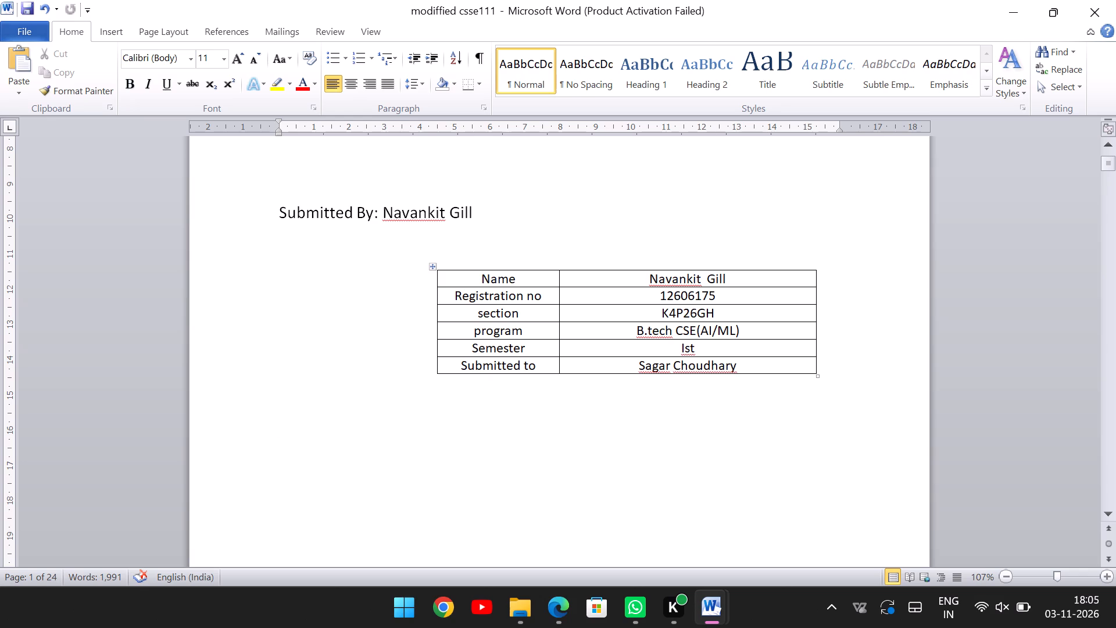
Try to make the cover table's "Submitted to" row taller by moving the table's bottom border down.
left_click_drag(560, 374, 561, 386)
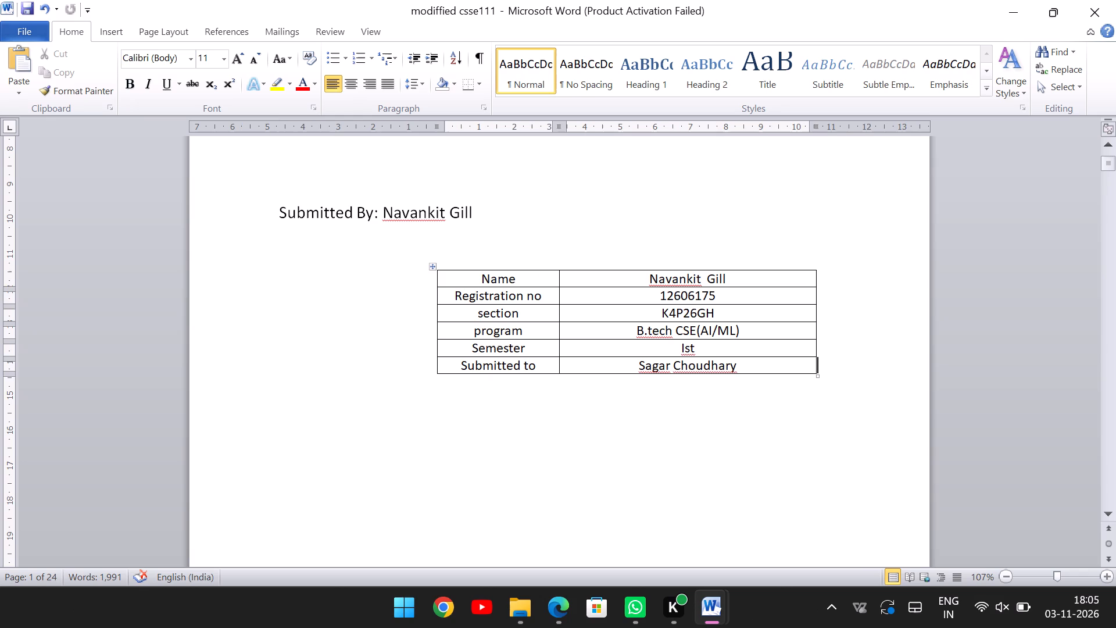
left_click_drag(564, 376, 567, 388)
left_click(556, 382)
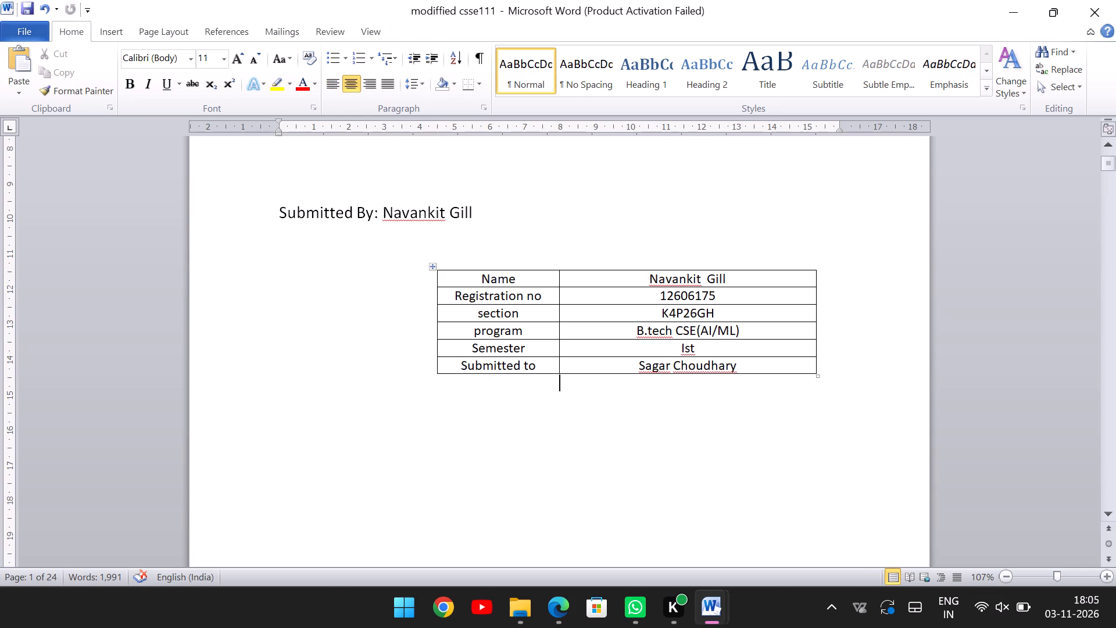
Change the font of the entire cover table to Amiri.
scroll(441, 412, "down", 3)
scroll(387, 435, "down", 1)
scroll(387, 435, "up", 1)
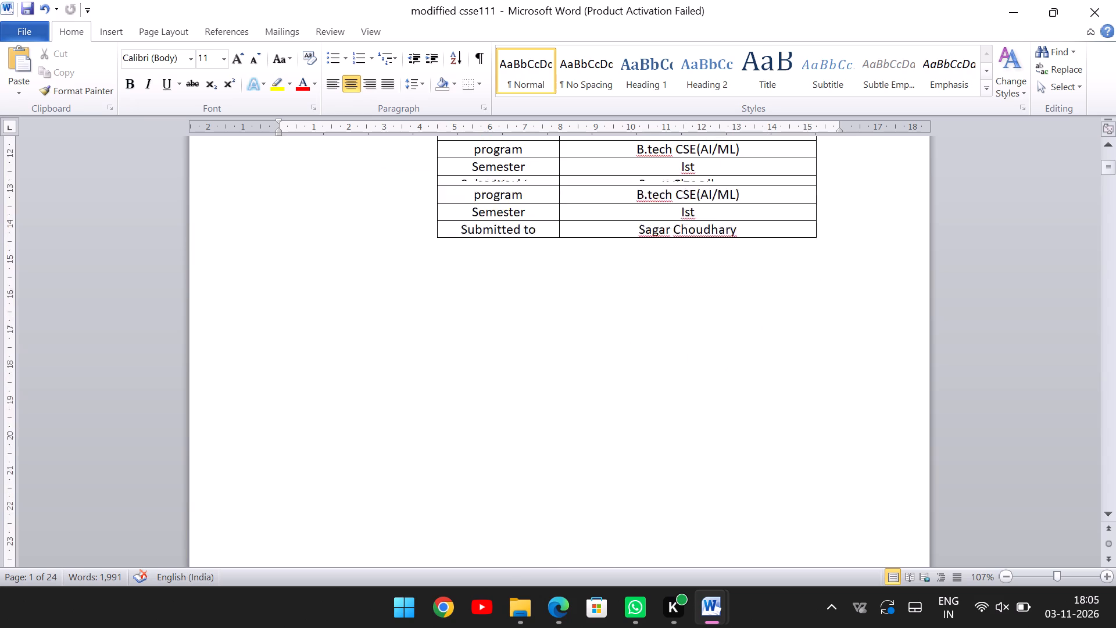
scroll(387, 435, "up", 1)
scroll(541, 381, "up", 5)
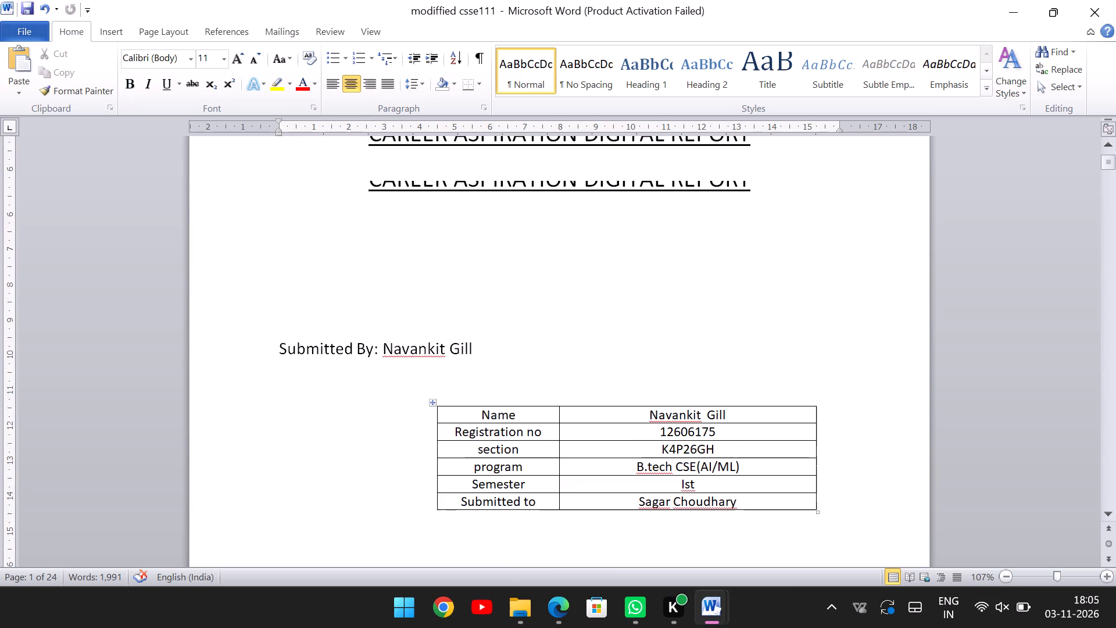
left_click(435, 406)
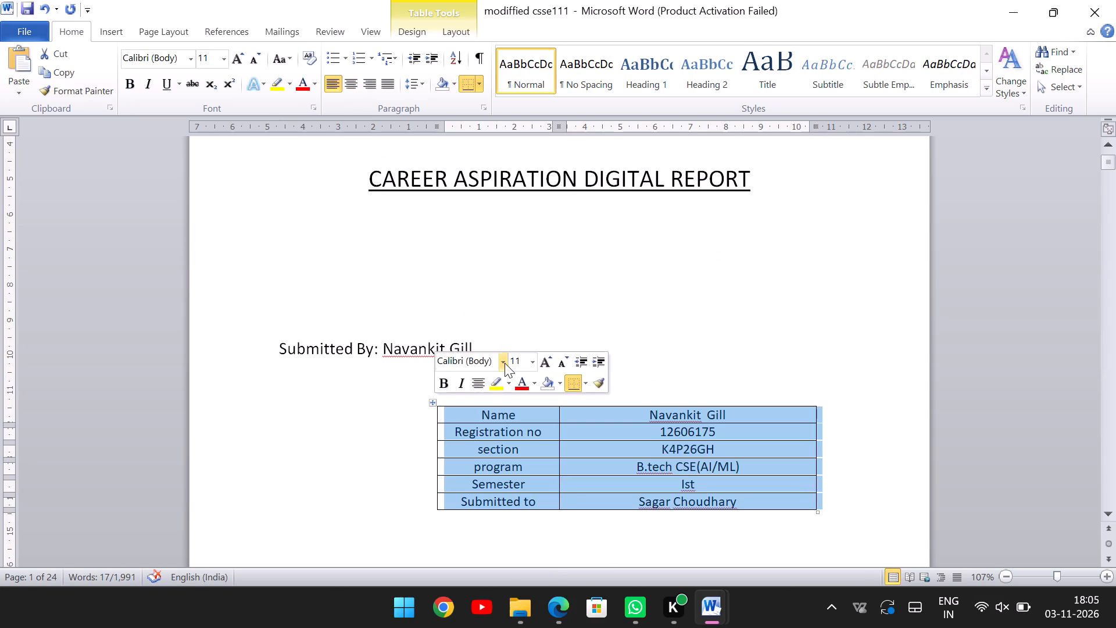
left_click(505, 363)
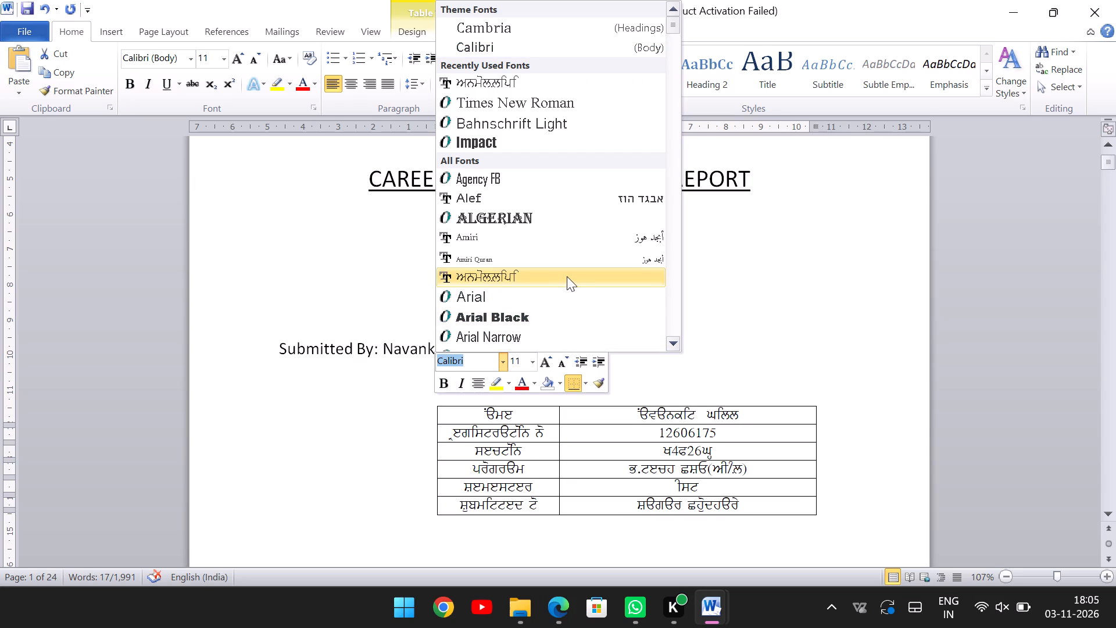
left_click(556, 242)
left_click(671, 267)
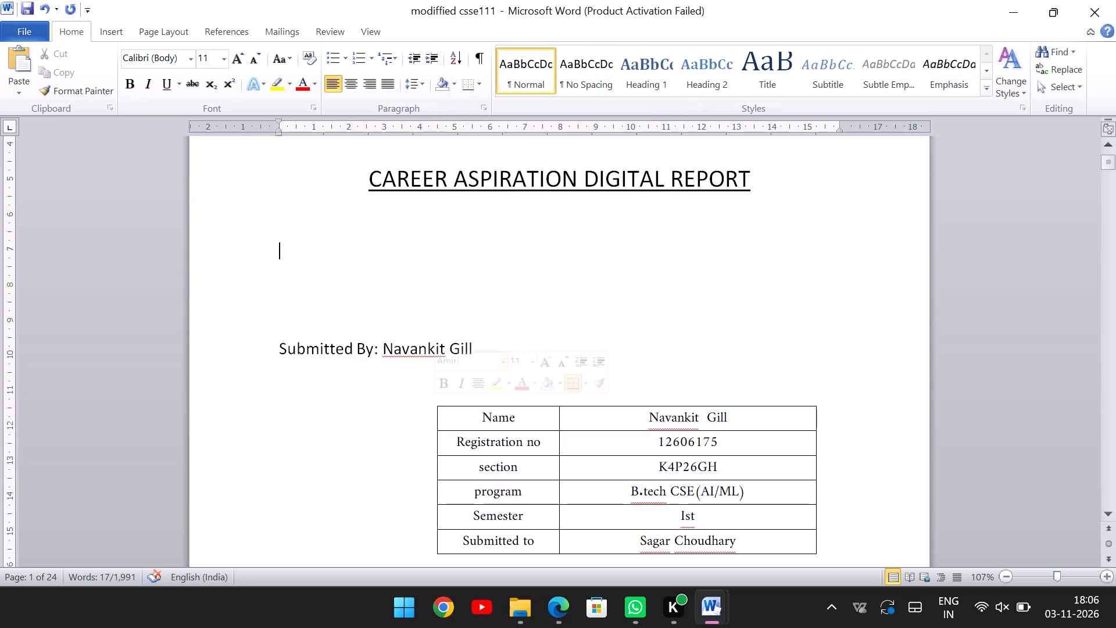
Widen the cover table's label column to about 3.7 cm by moving the border between the two columns.
scroll(671, 280, "down", 3)
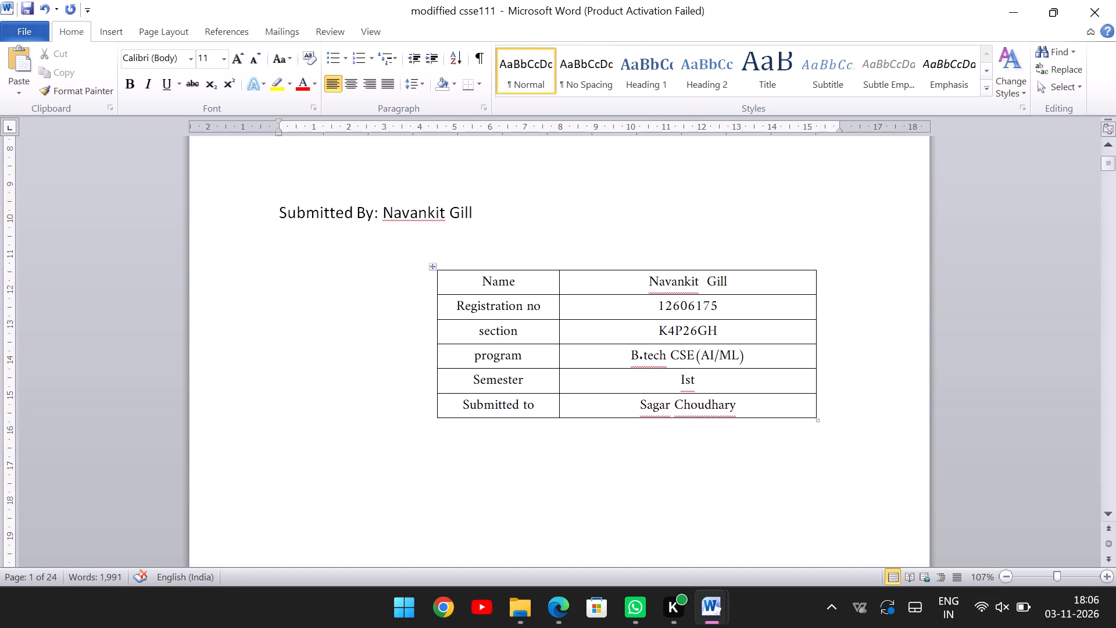
left_click(559, 420)
left_click_drag(559, 411, 568, 426)
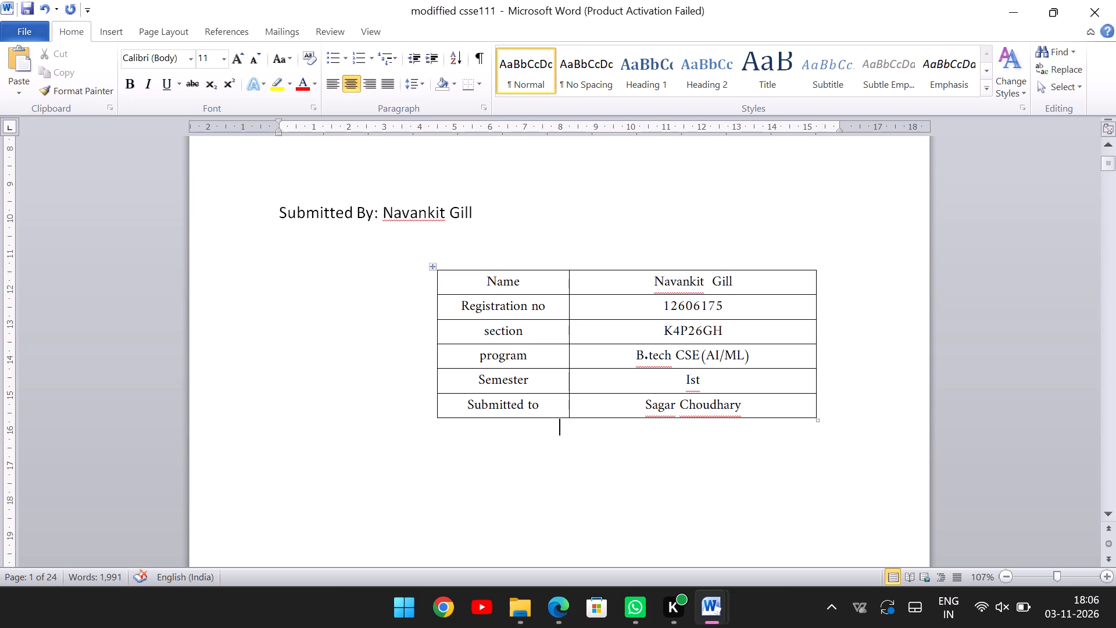
Increase the height of the table's "Submitted to" row to about 1 cm by moving its bottom border.
left_click_drag(448, 418, 450, 430)
left_click_drag(439, 419, 440, 430)
left_click_drag(586, 418, 589, 426)
left_click_drag(620, 418, 628, 441)
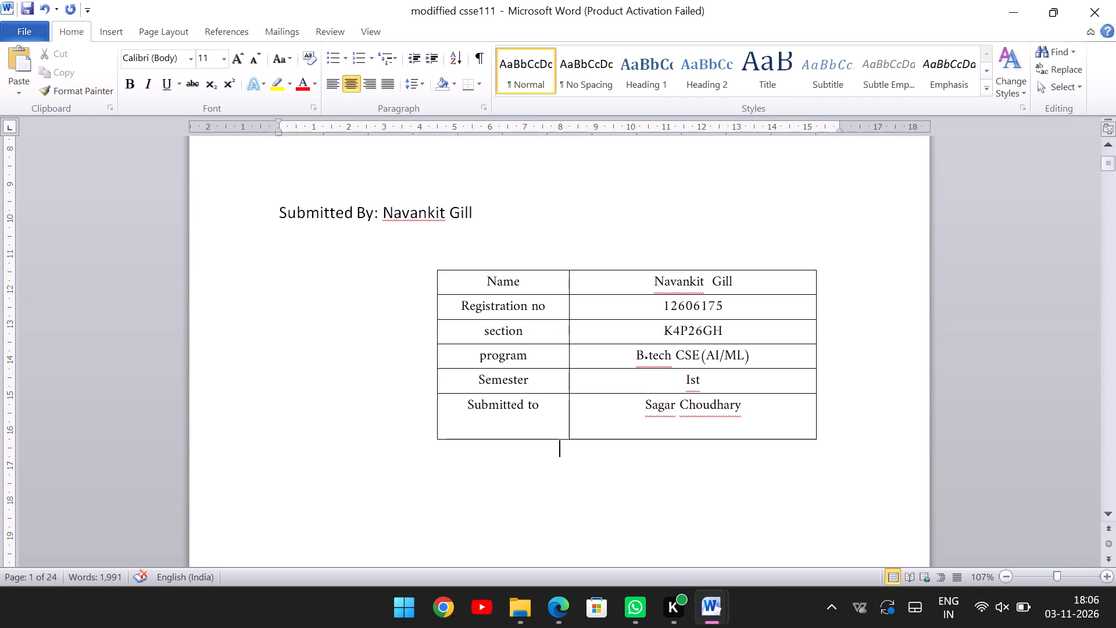
left_click(571, 440)
left_click_drag(570, 439, 567, 427)
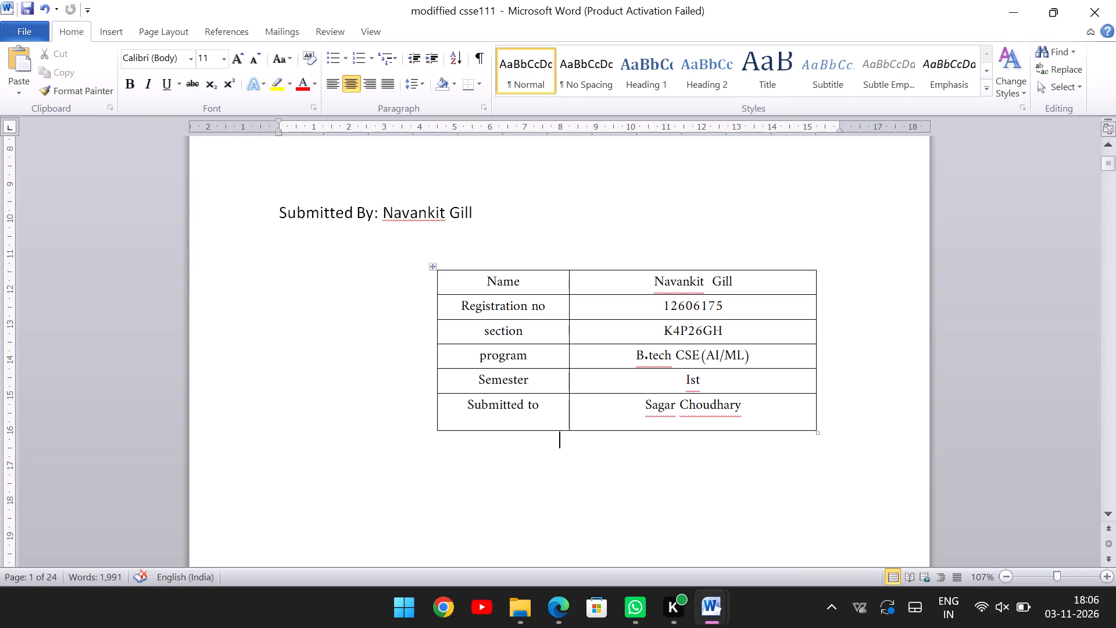
Select the value cell of the "Submitted to" row in the cover table.
scroll(675, 426, "down", 2)
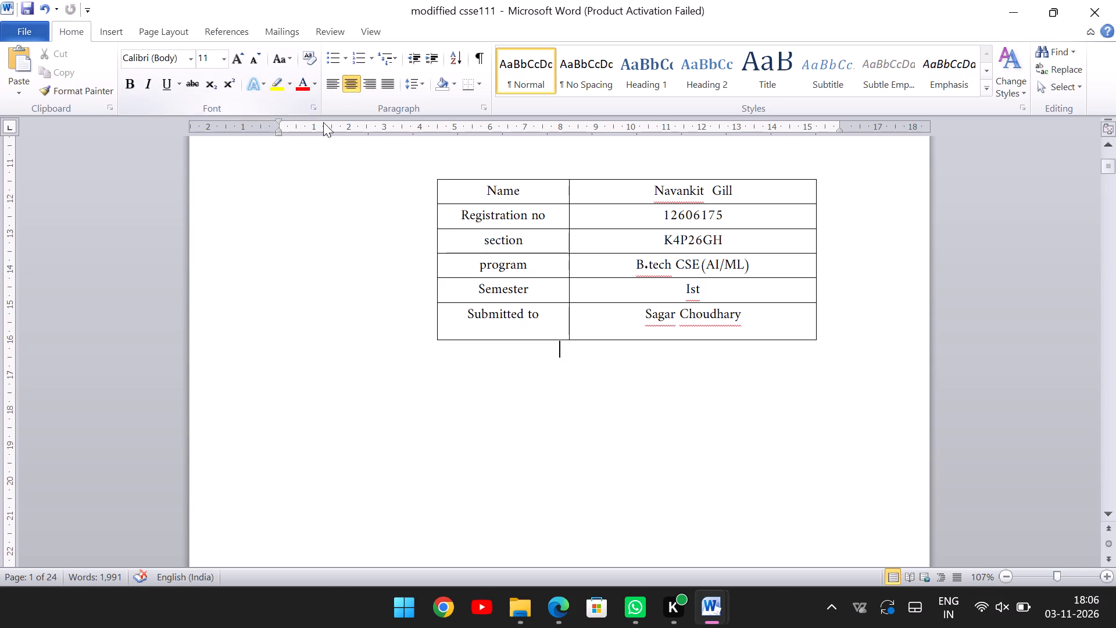
left_click(577, 341)
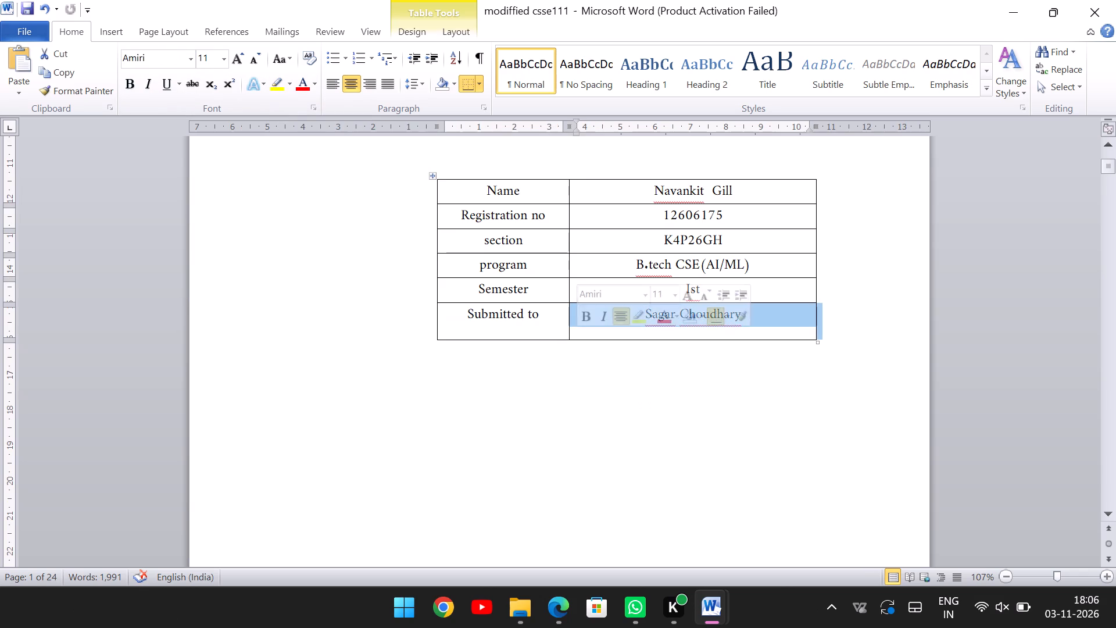
Reduce the height of the cover table's "Submitted to" row to about 0.8 cm by moving its bottom border up.
left_click_drag(568, 338, 568, 333)
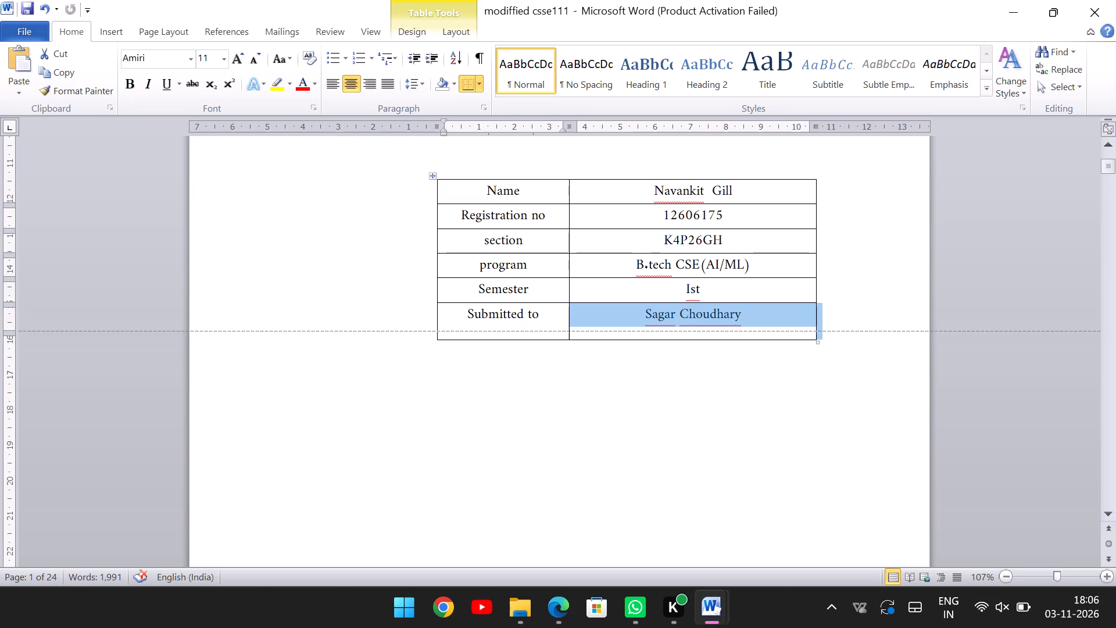
left_click_drag(568, 333, 568, 329)
left_click_drag(568, 329, 571, 326)
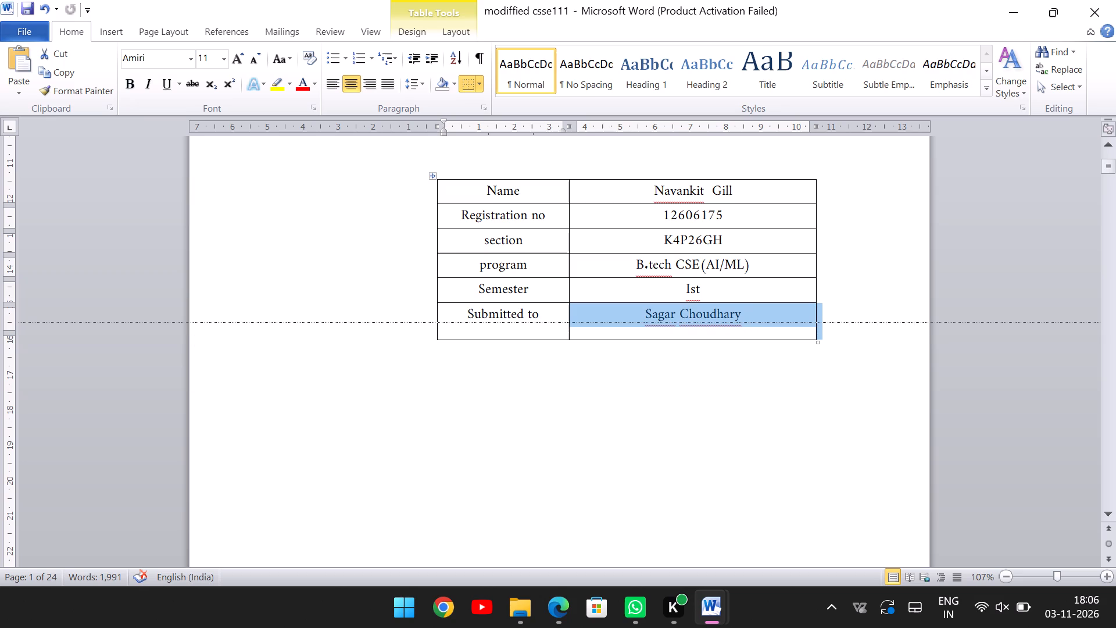
left_click_drag(571, 326, 574, 327)
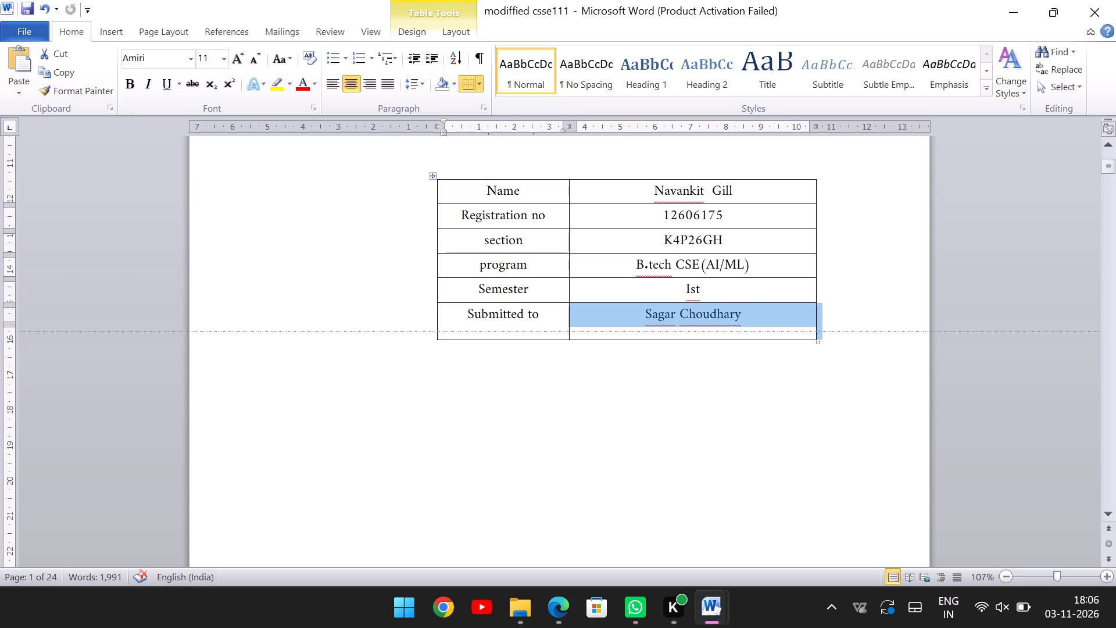
left_click_drag(574, 327, 575, 328)
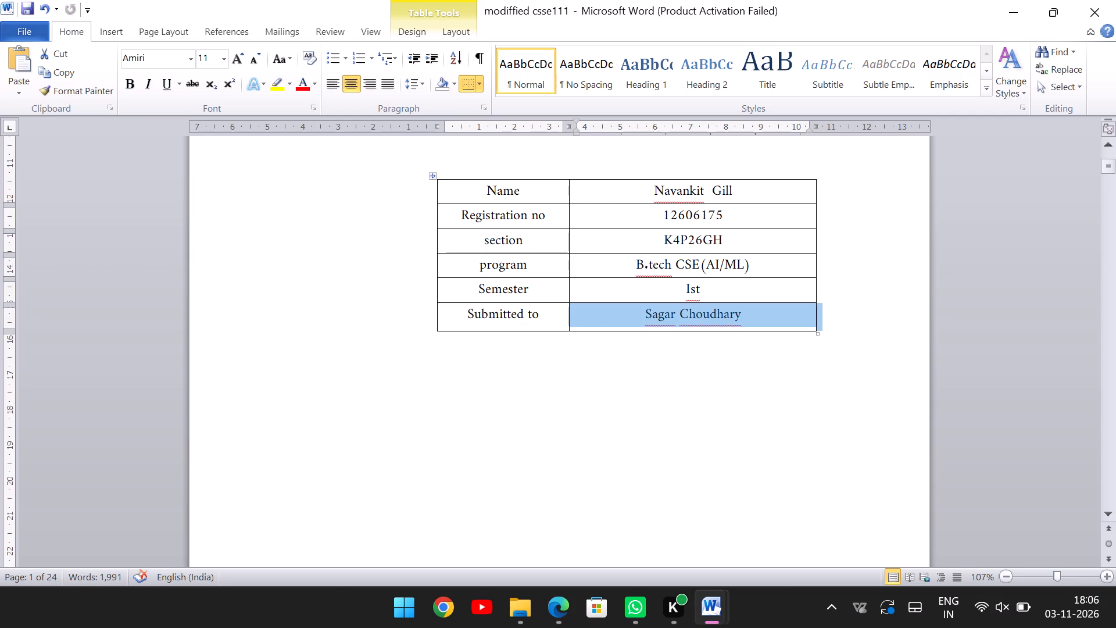
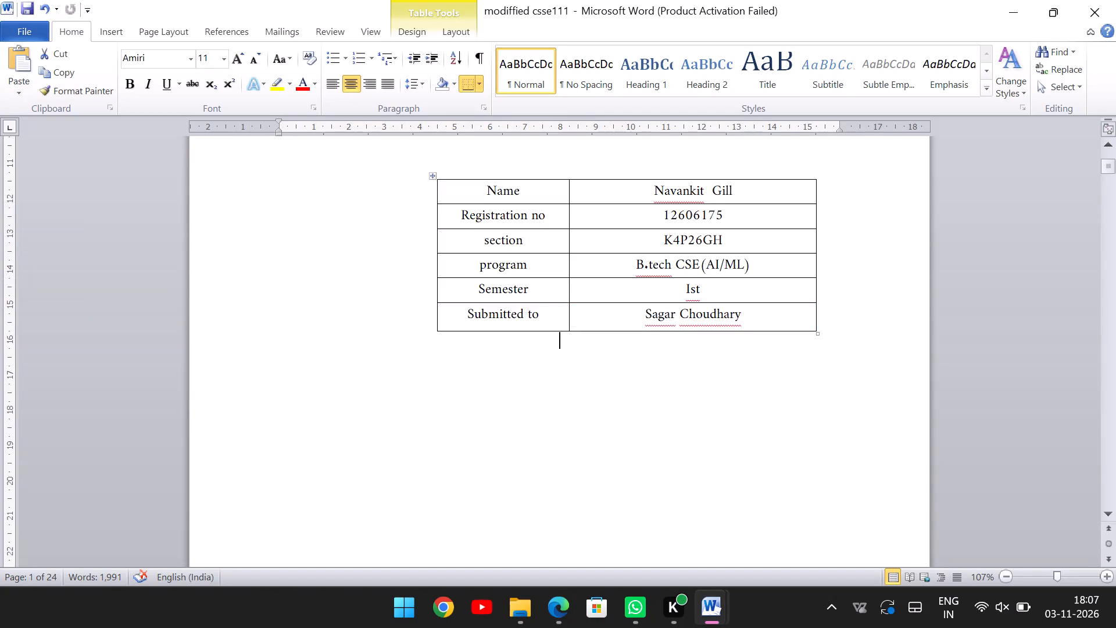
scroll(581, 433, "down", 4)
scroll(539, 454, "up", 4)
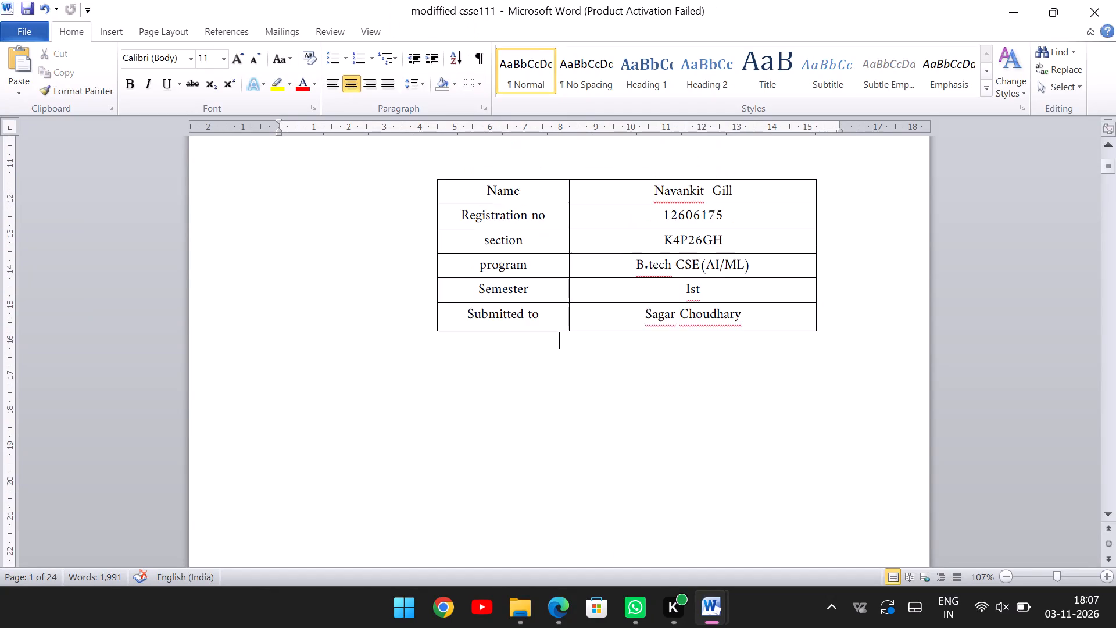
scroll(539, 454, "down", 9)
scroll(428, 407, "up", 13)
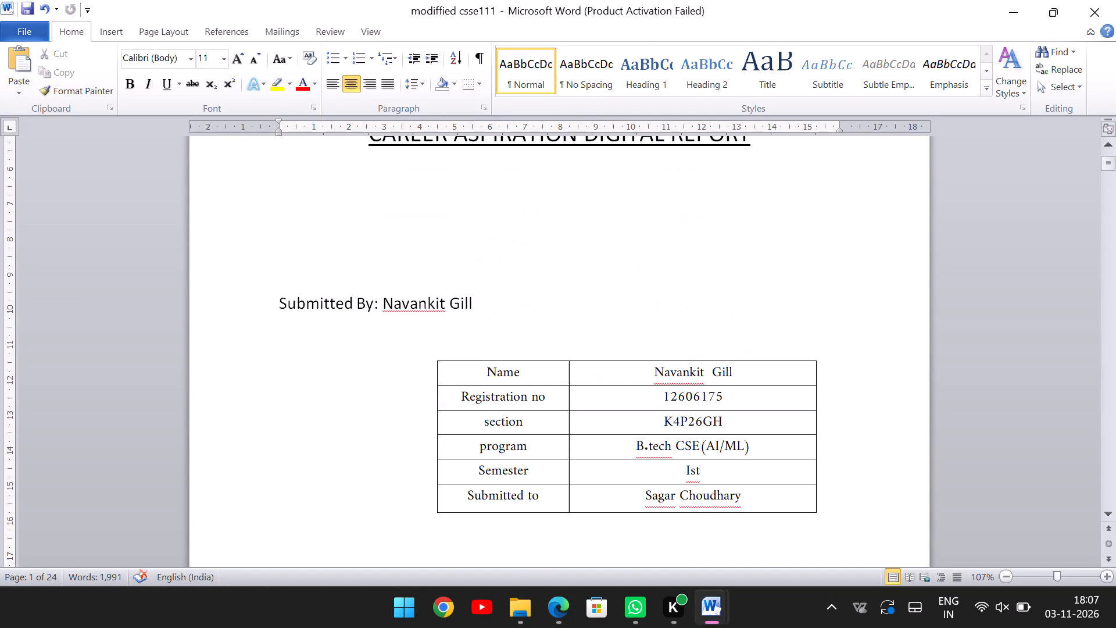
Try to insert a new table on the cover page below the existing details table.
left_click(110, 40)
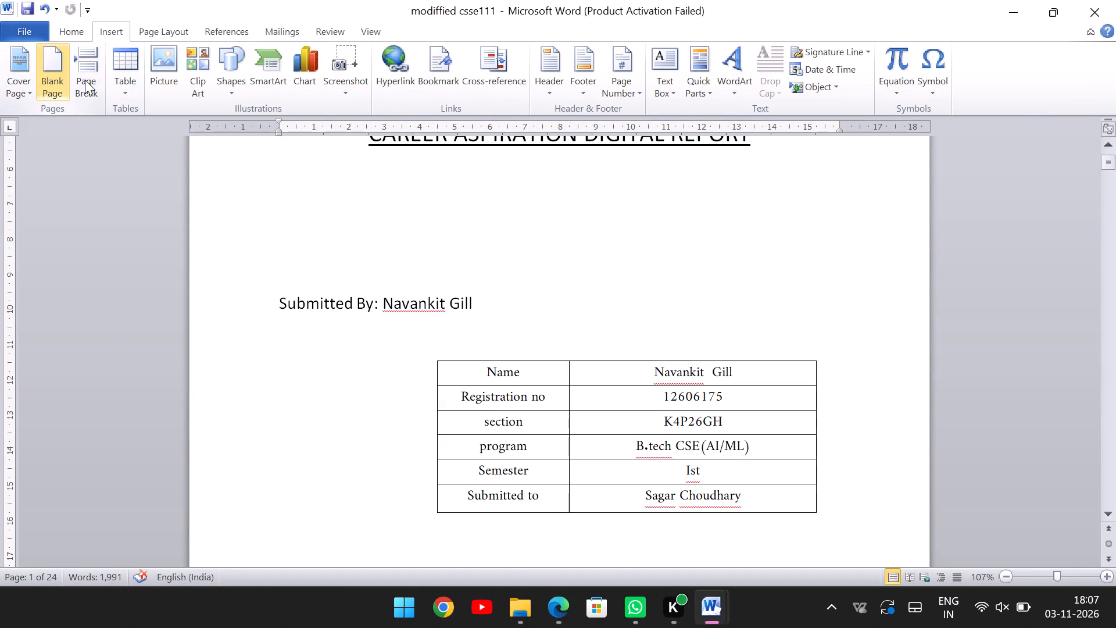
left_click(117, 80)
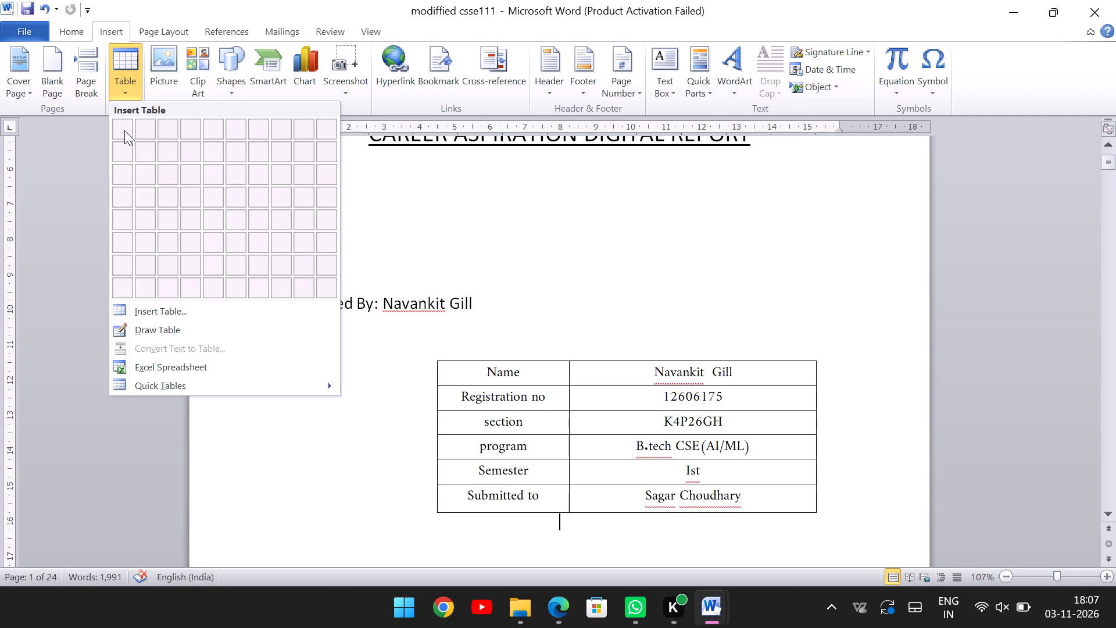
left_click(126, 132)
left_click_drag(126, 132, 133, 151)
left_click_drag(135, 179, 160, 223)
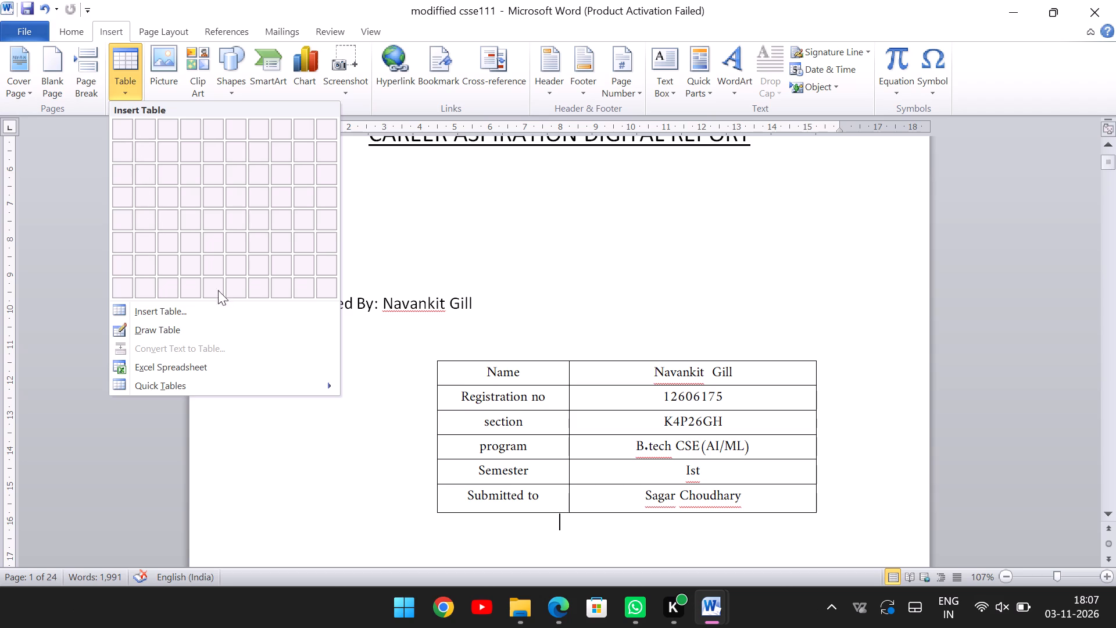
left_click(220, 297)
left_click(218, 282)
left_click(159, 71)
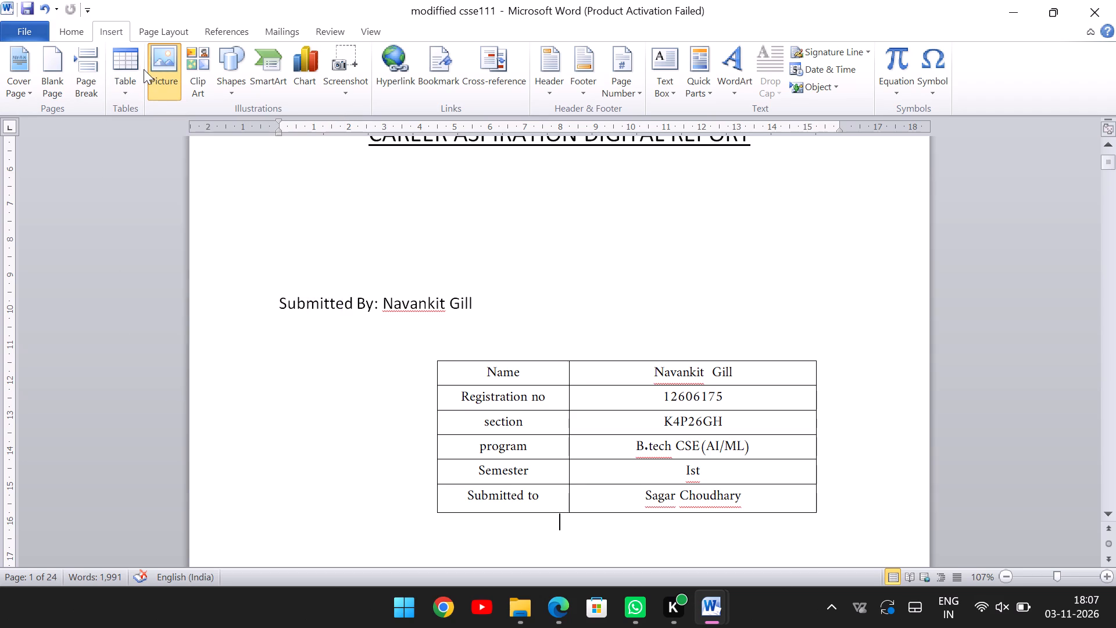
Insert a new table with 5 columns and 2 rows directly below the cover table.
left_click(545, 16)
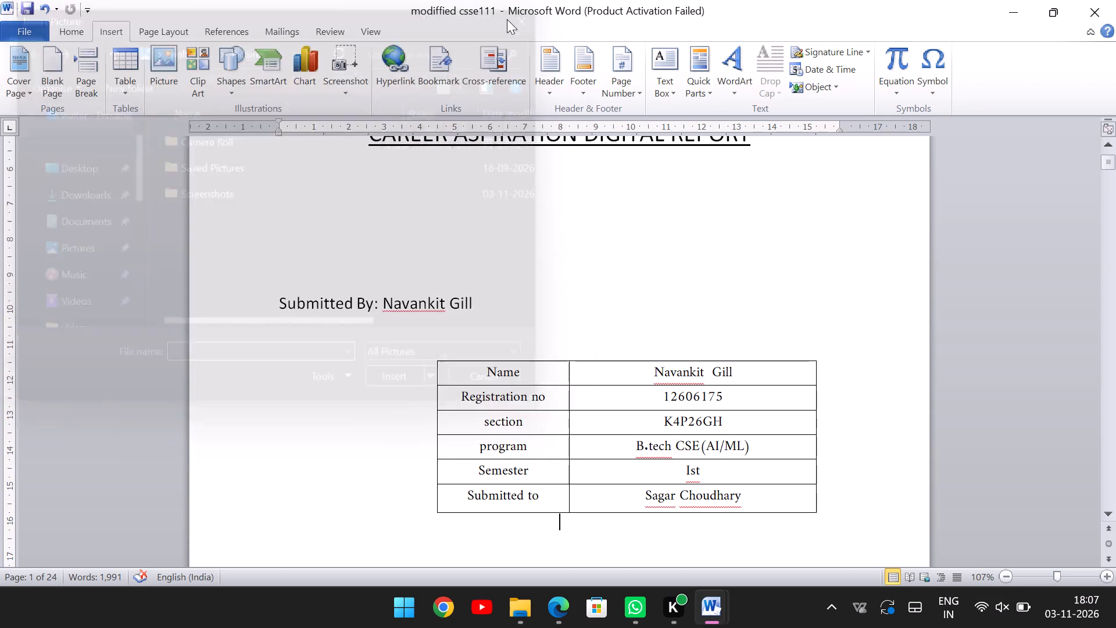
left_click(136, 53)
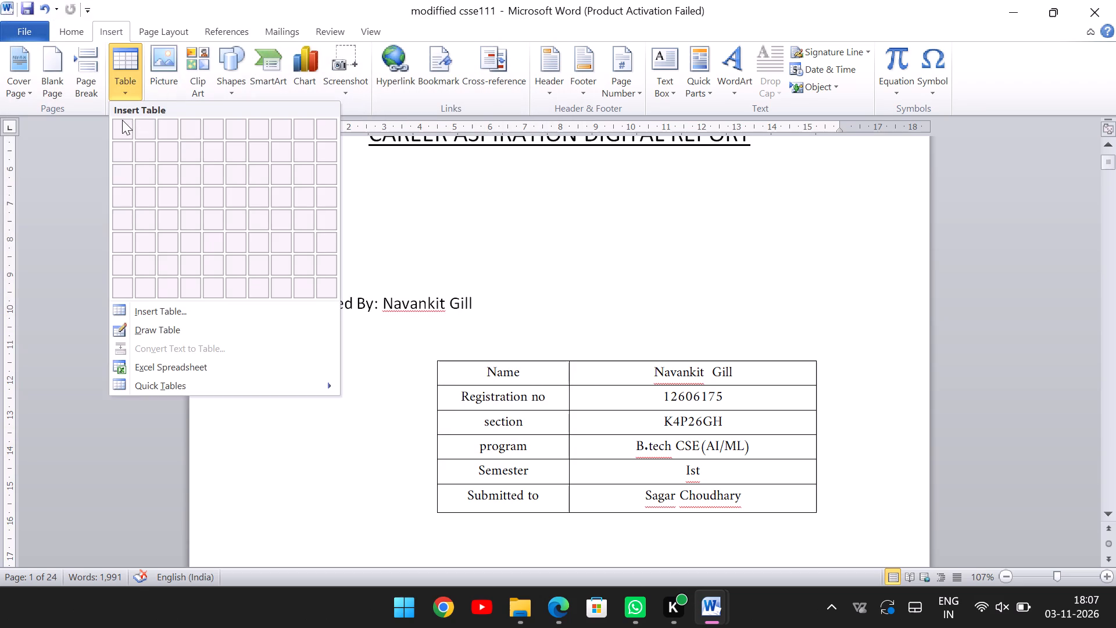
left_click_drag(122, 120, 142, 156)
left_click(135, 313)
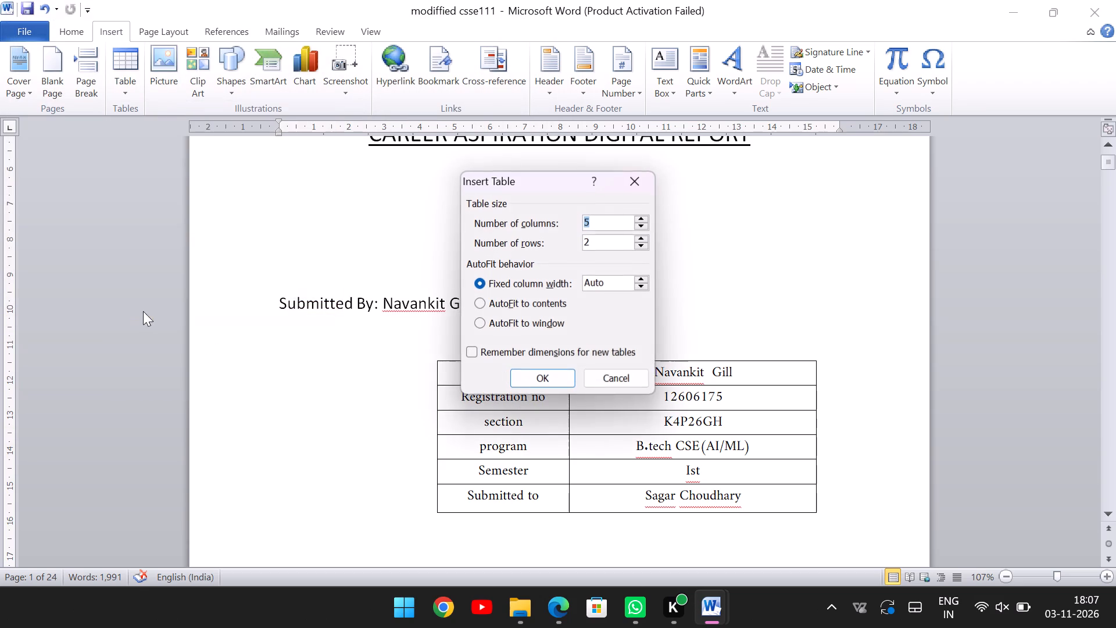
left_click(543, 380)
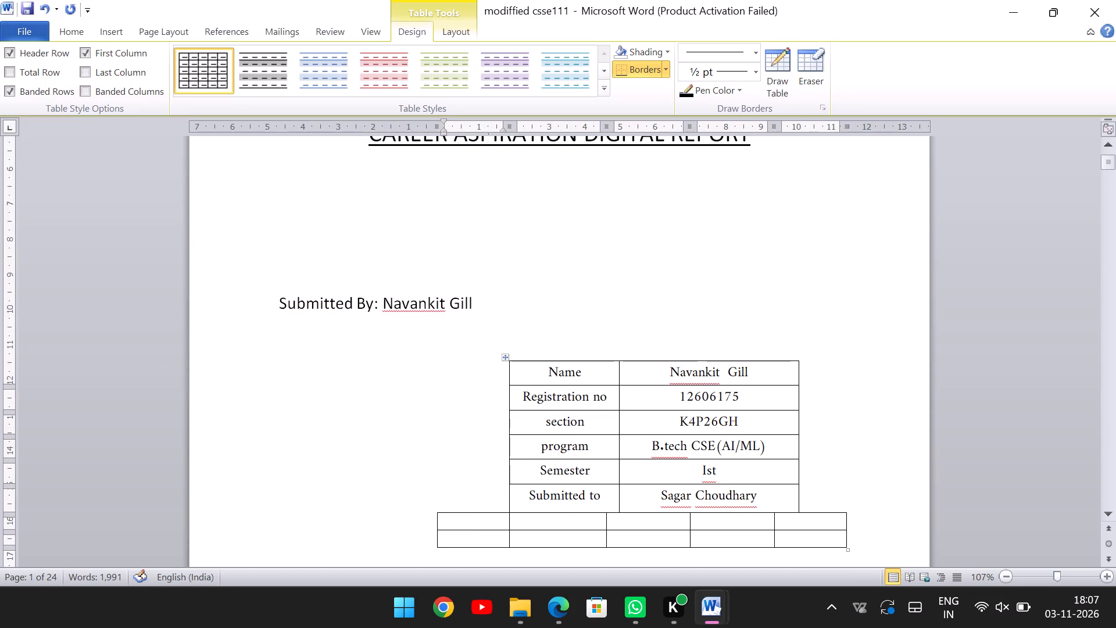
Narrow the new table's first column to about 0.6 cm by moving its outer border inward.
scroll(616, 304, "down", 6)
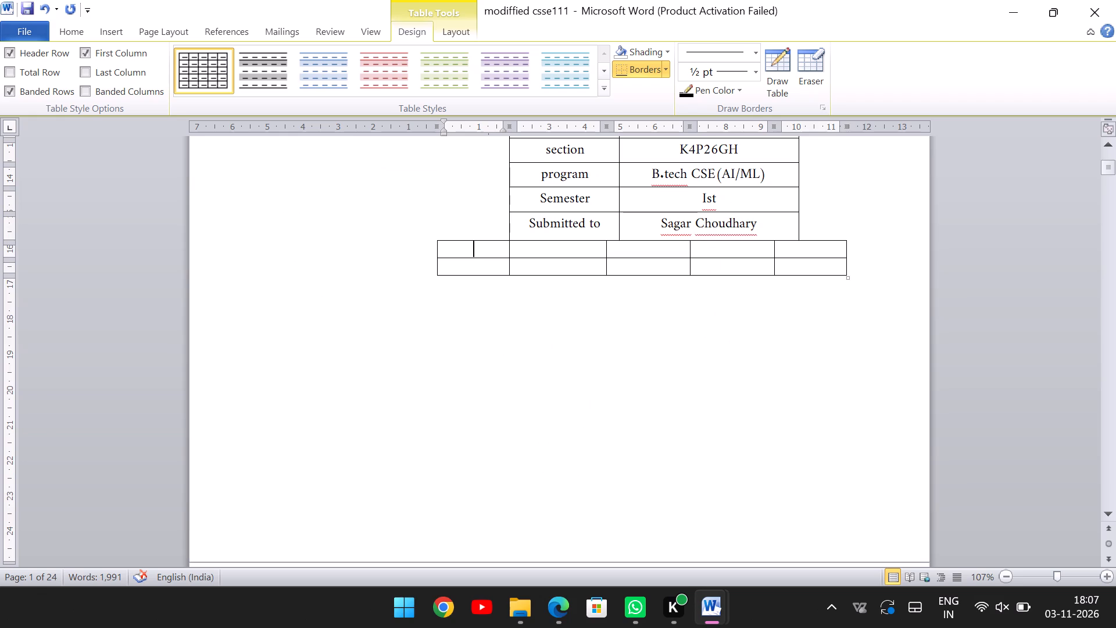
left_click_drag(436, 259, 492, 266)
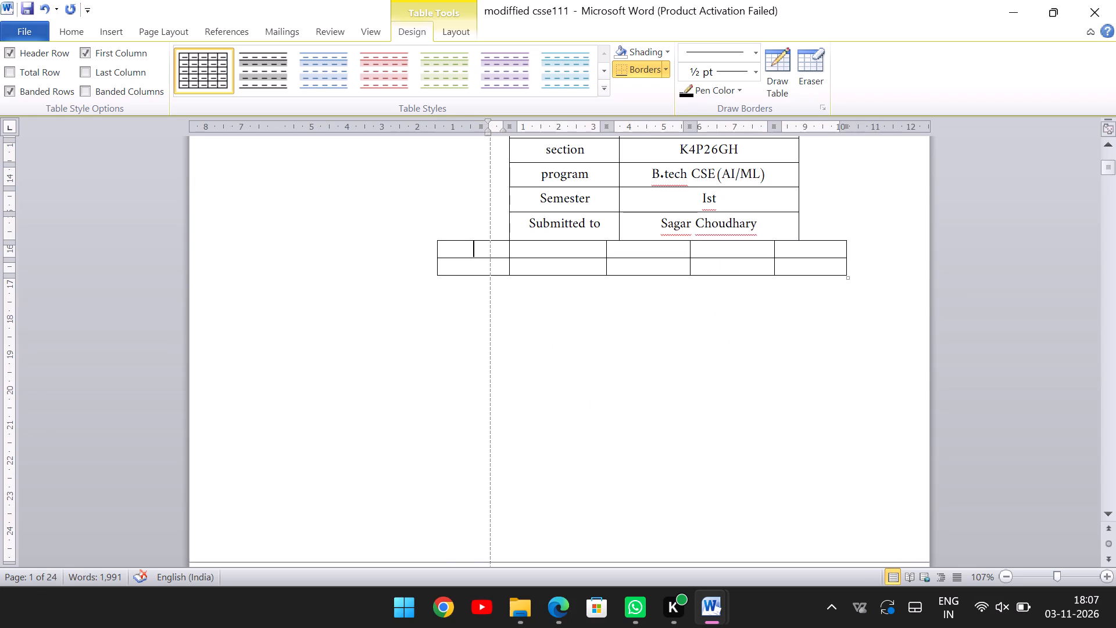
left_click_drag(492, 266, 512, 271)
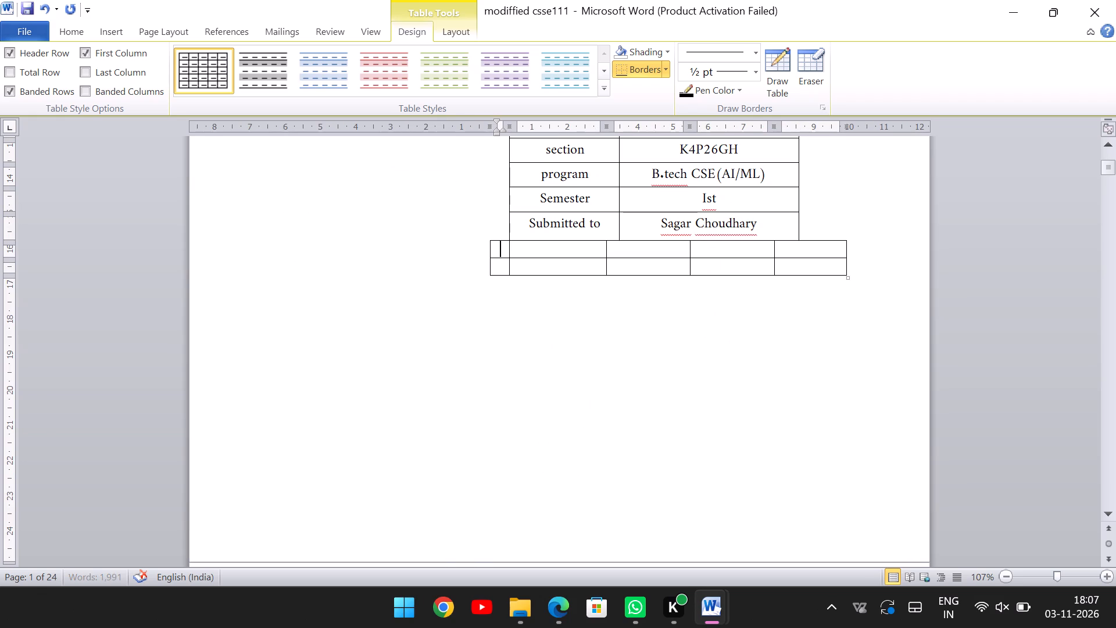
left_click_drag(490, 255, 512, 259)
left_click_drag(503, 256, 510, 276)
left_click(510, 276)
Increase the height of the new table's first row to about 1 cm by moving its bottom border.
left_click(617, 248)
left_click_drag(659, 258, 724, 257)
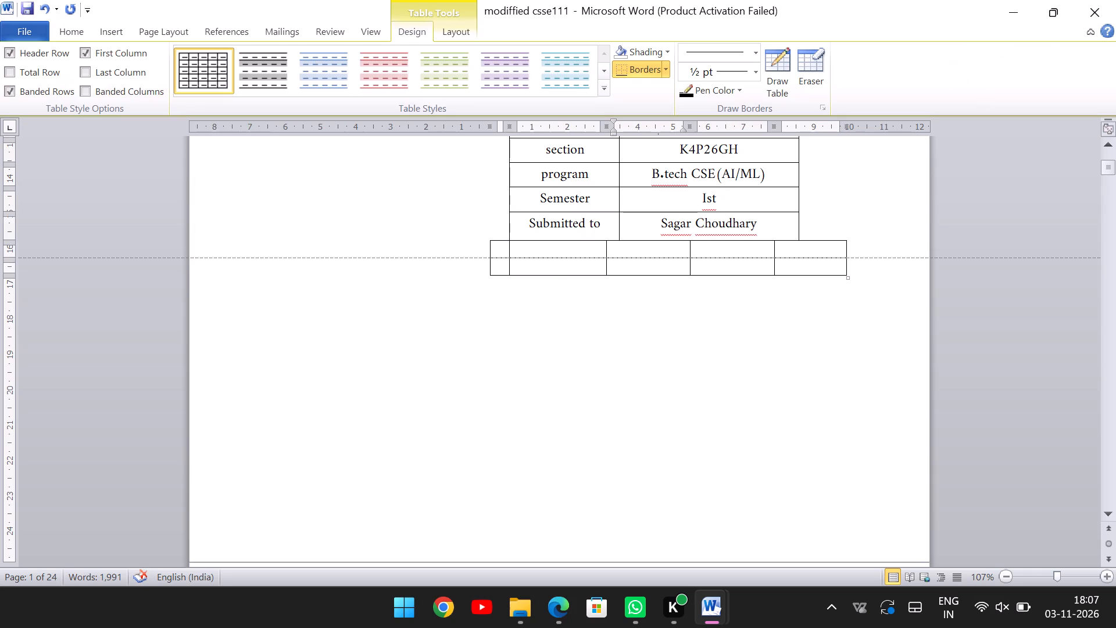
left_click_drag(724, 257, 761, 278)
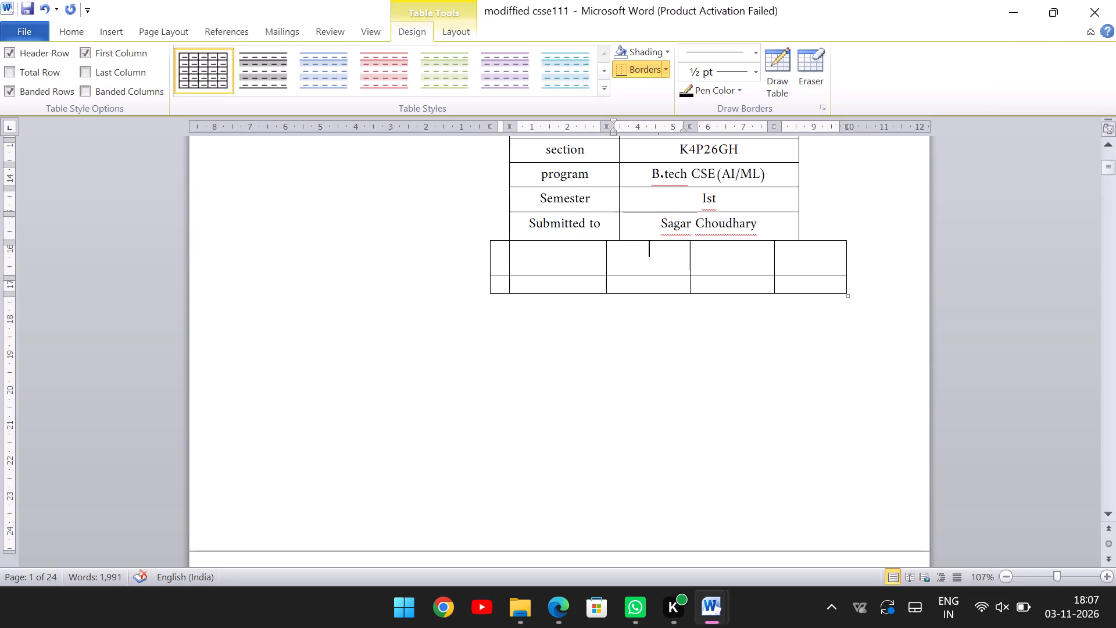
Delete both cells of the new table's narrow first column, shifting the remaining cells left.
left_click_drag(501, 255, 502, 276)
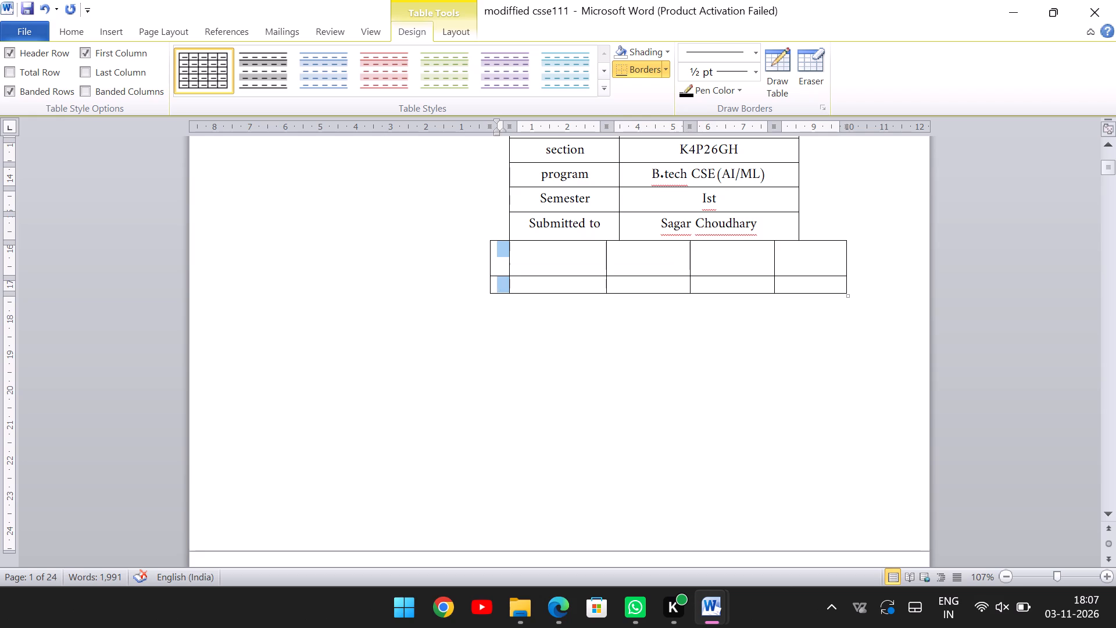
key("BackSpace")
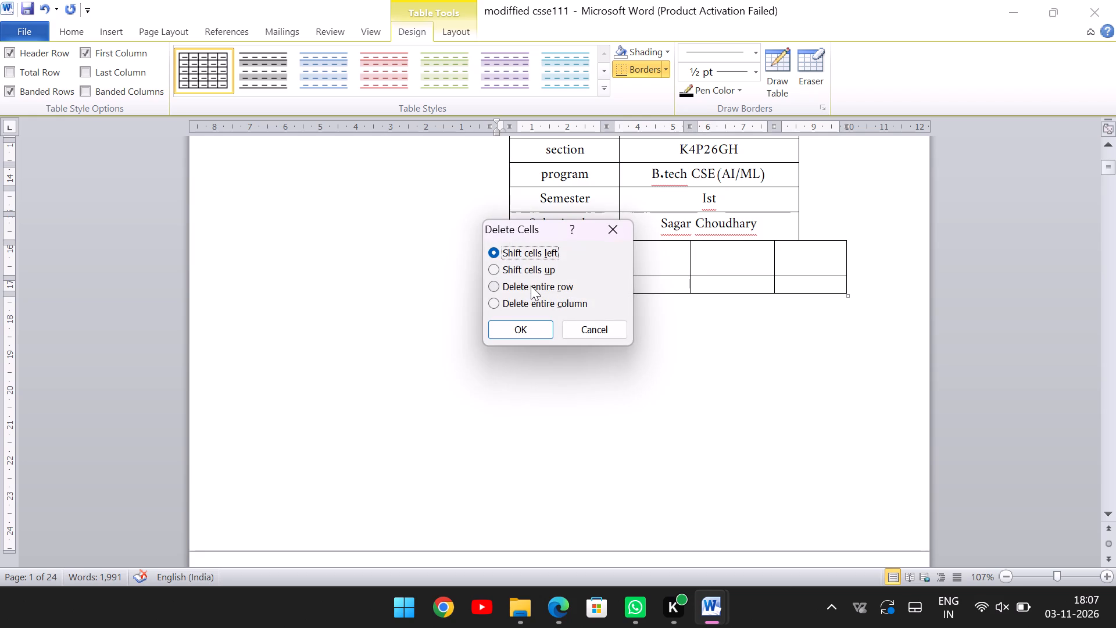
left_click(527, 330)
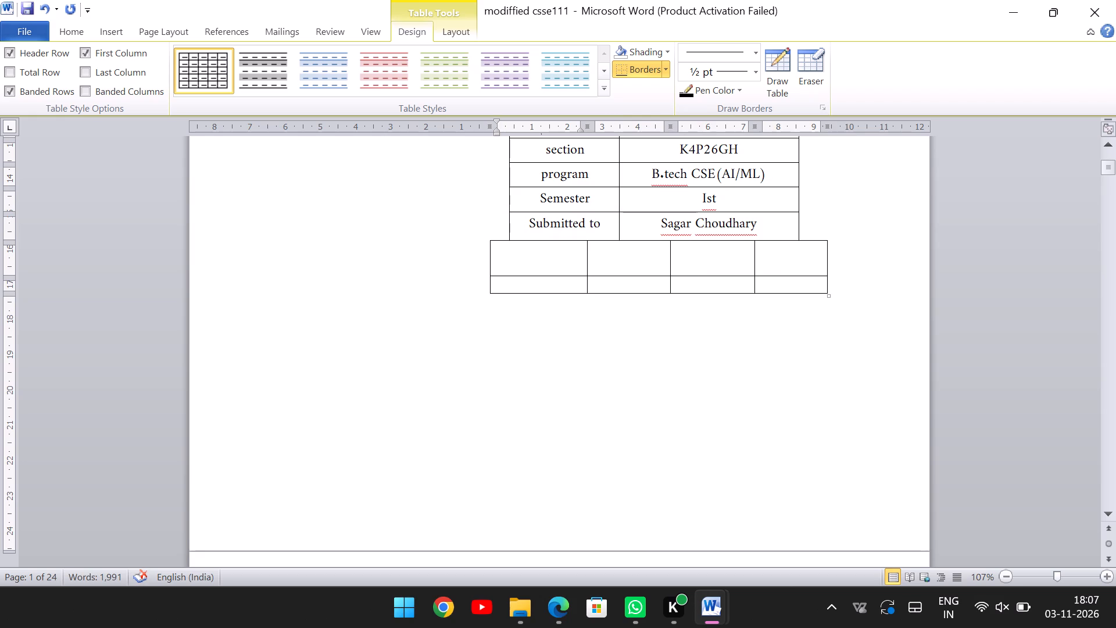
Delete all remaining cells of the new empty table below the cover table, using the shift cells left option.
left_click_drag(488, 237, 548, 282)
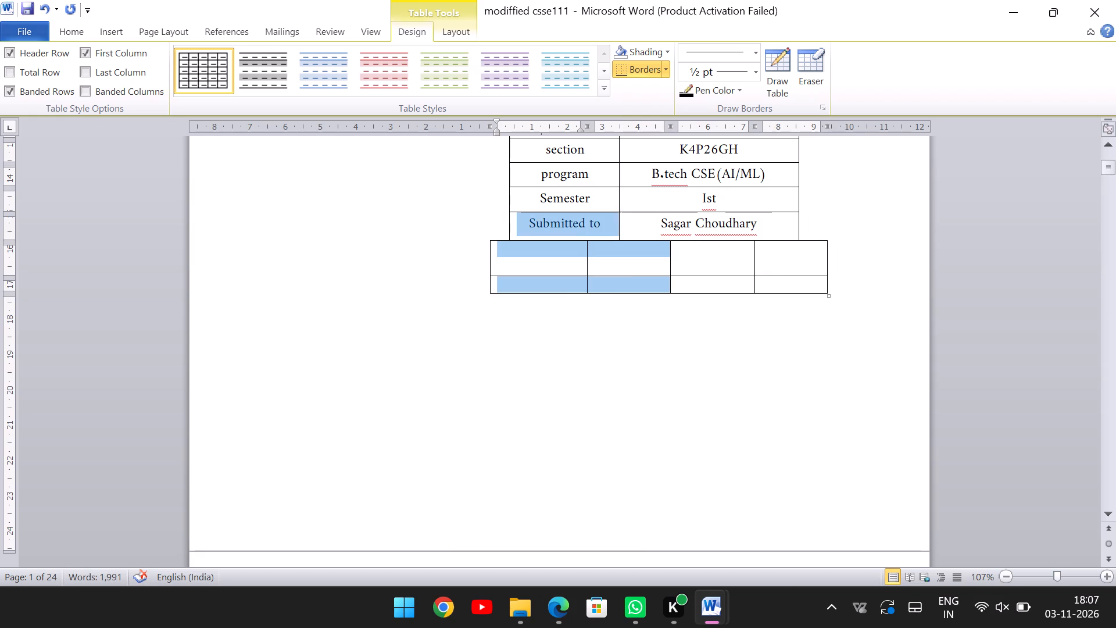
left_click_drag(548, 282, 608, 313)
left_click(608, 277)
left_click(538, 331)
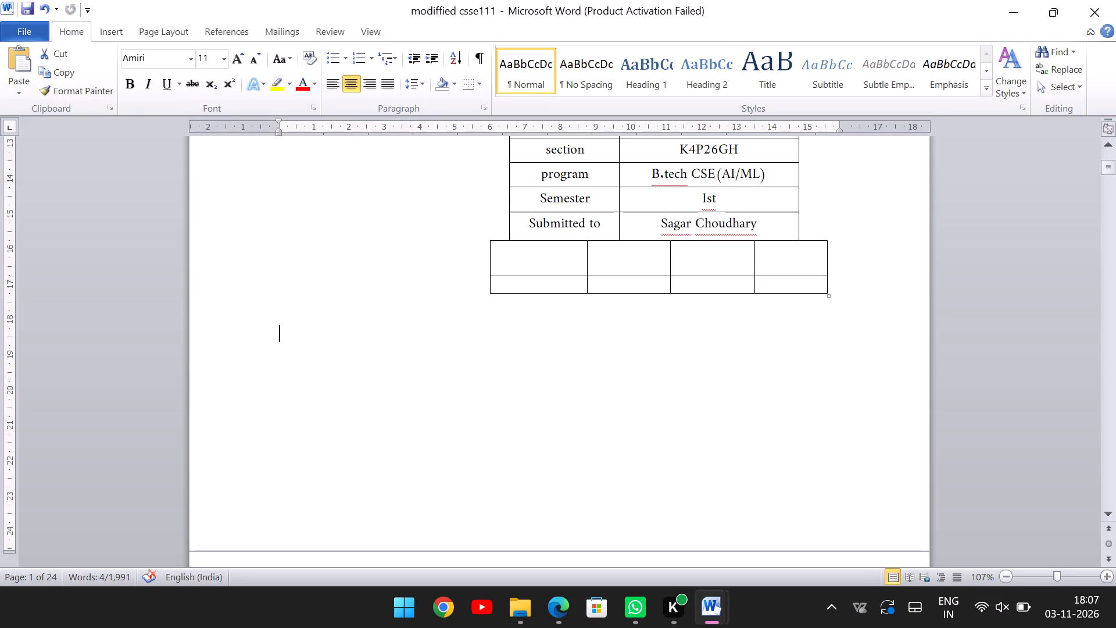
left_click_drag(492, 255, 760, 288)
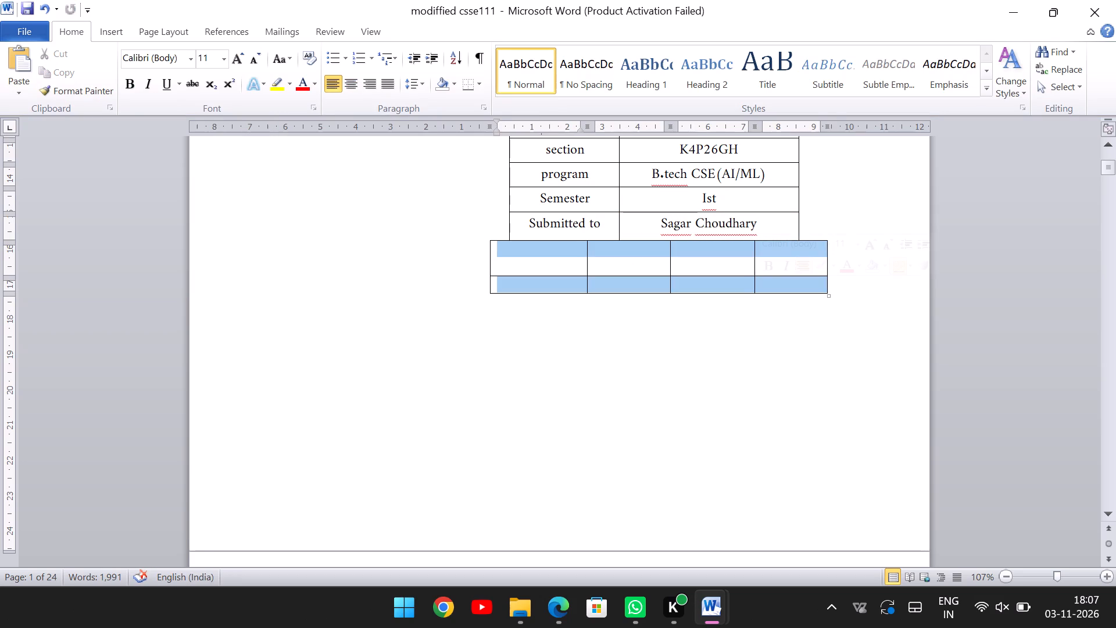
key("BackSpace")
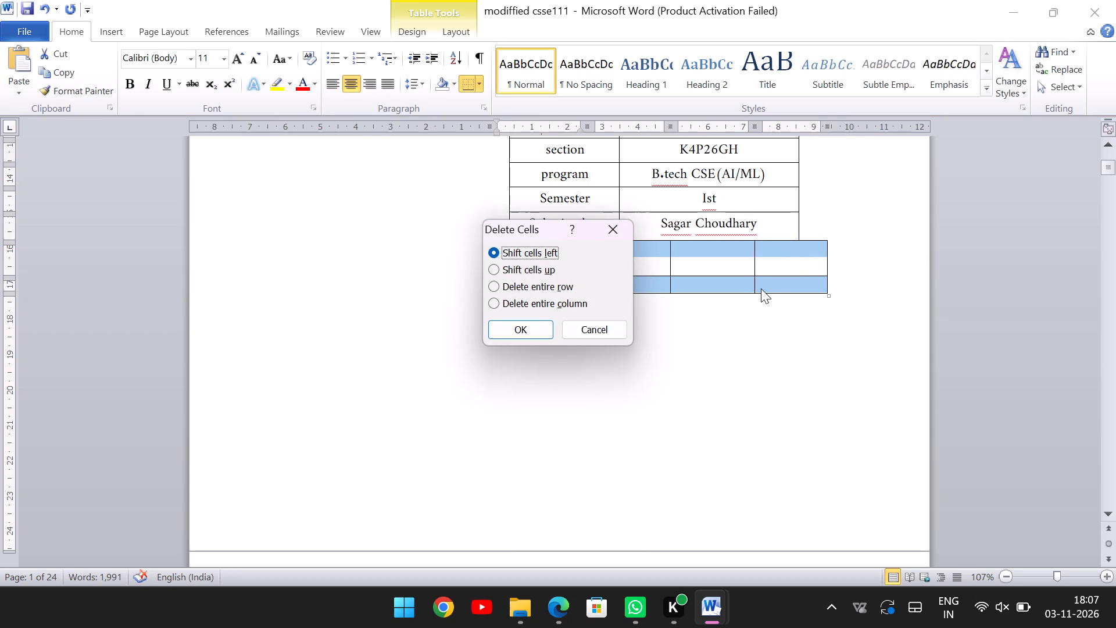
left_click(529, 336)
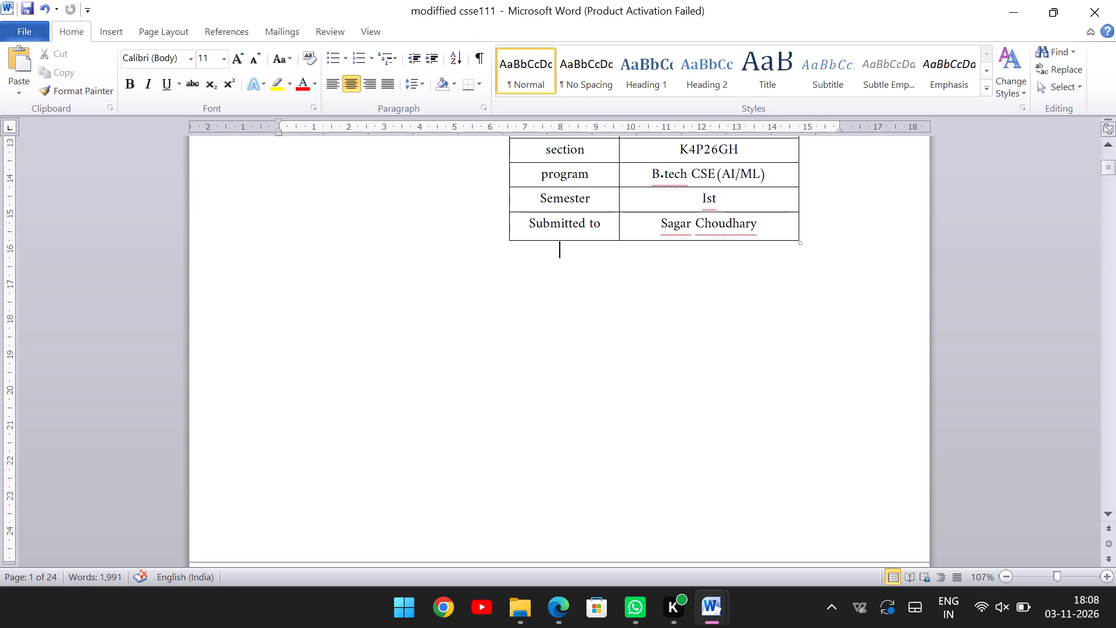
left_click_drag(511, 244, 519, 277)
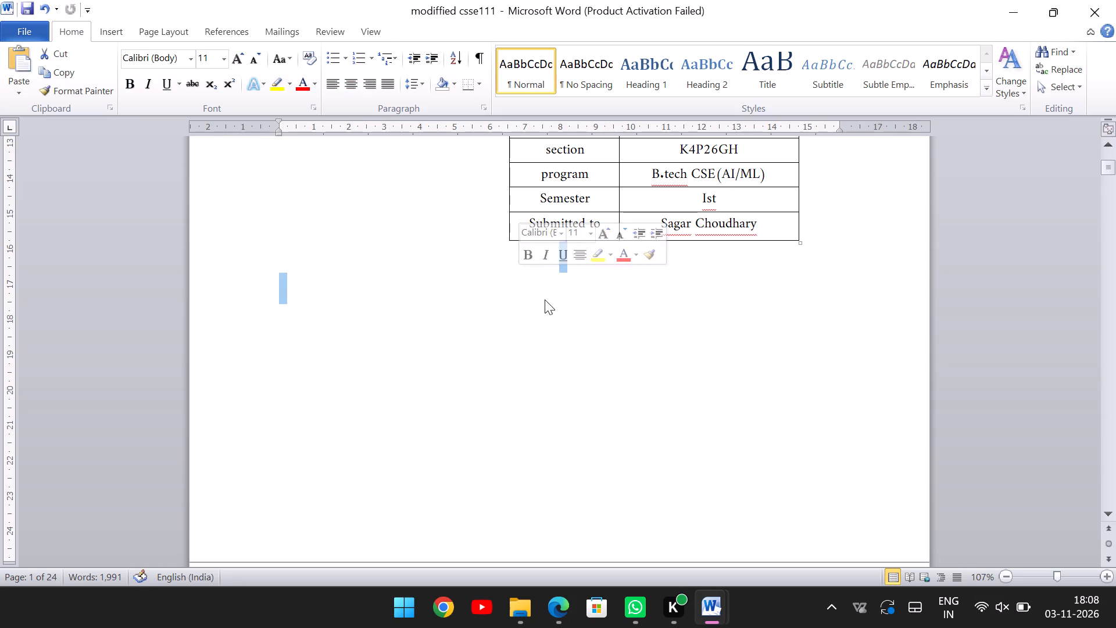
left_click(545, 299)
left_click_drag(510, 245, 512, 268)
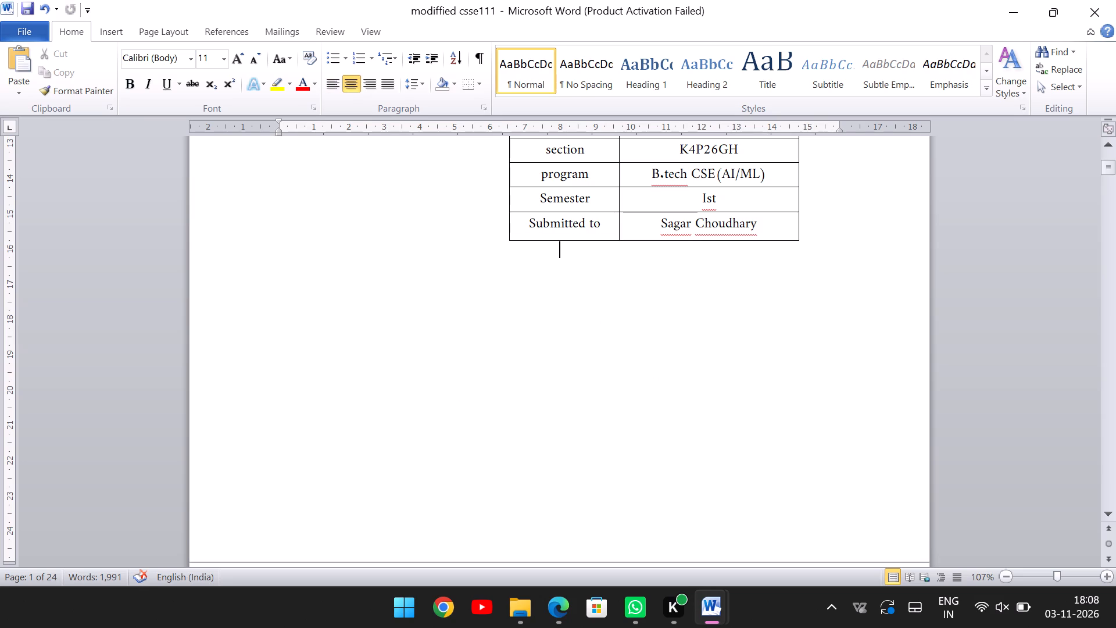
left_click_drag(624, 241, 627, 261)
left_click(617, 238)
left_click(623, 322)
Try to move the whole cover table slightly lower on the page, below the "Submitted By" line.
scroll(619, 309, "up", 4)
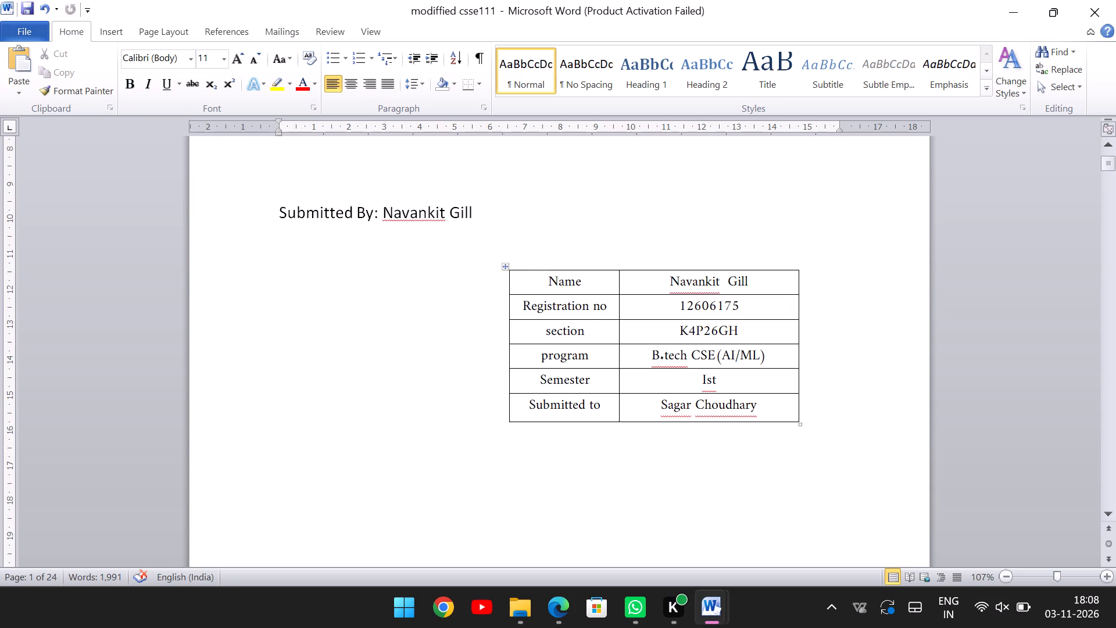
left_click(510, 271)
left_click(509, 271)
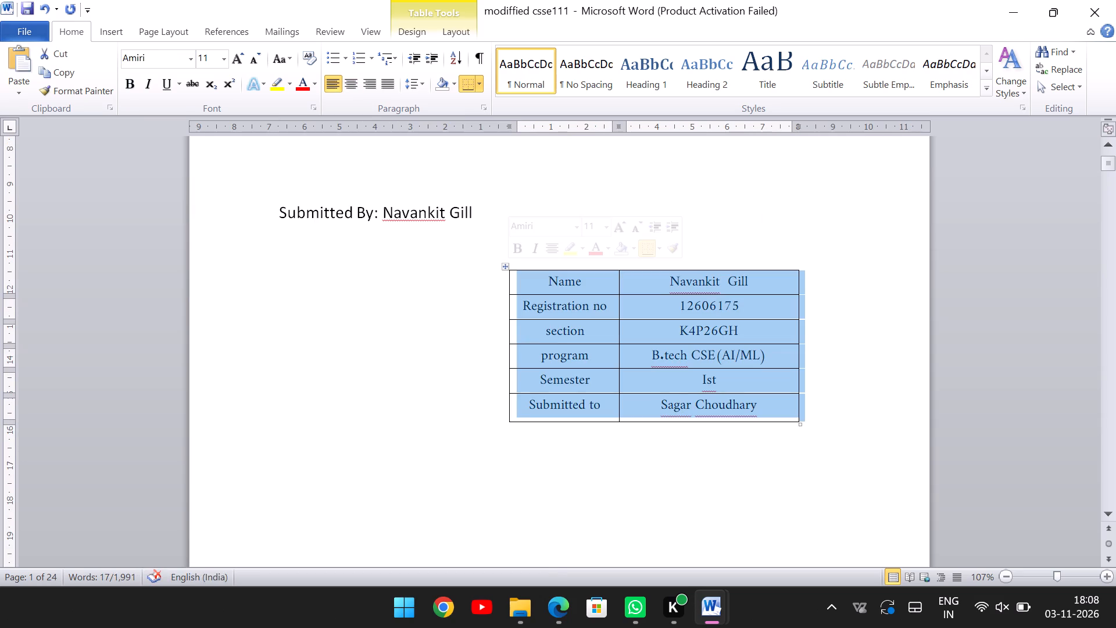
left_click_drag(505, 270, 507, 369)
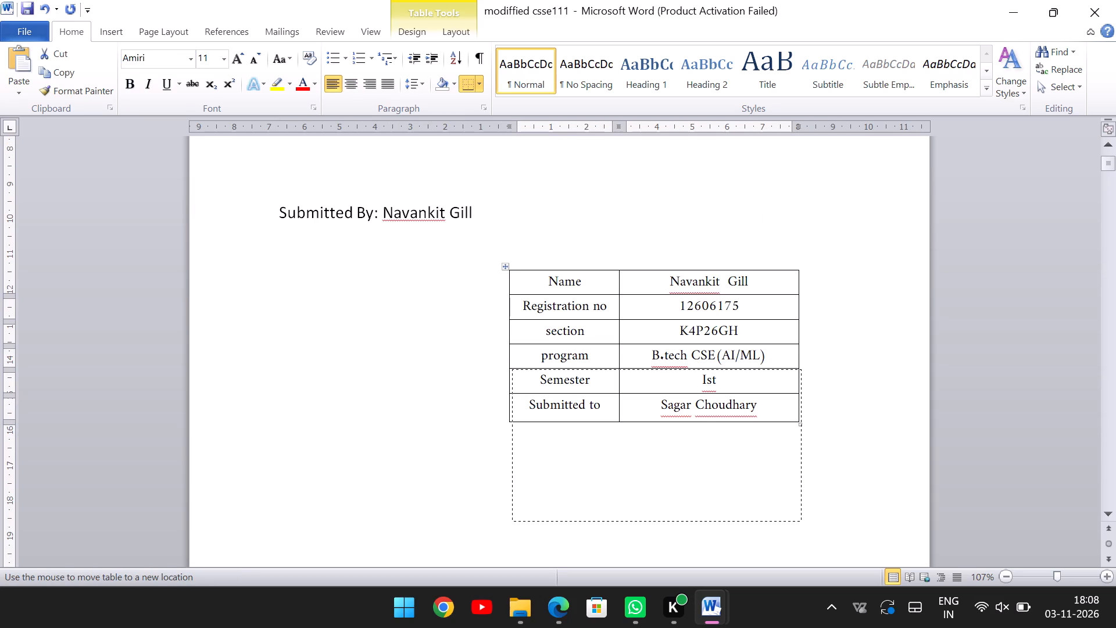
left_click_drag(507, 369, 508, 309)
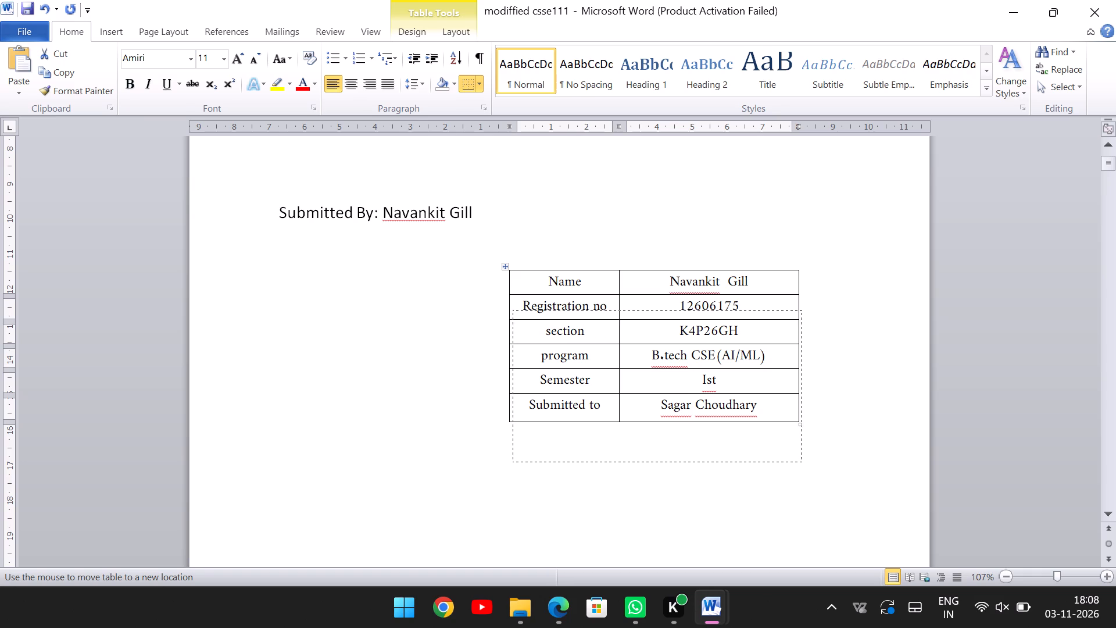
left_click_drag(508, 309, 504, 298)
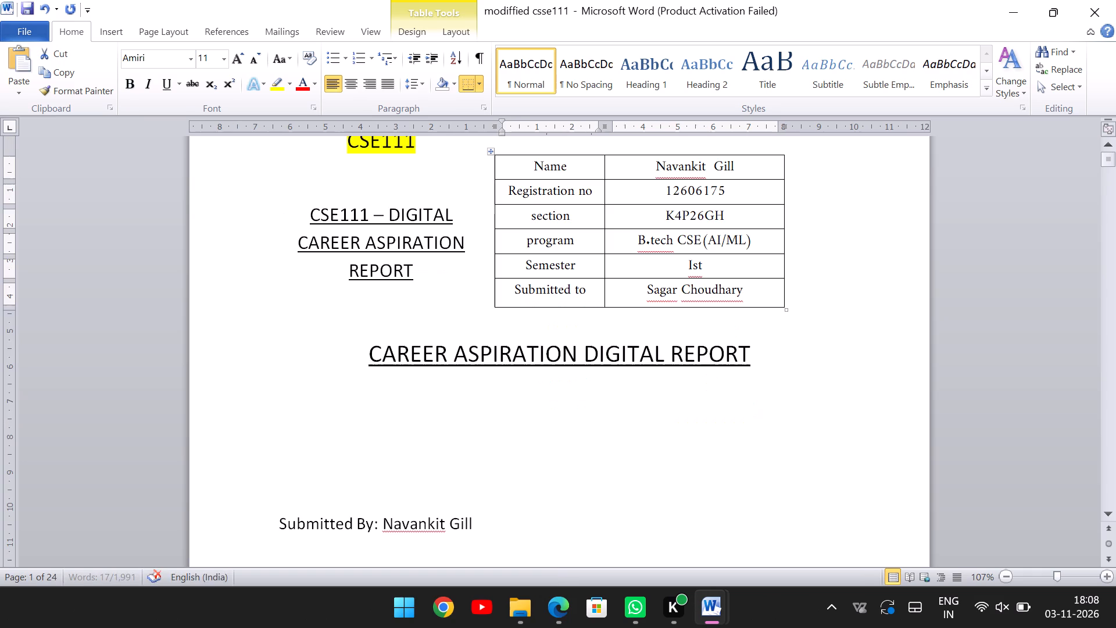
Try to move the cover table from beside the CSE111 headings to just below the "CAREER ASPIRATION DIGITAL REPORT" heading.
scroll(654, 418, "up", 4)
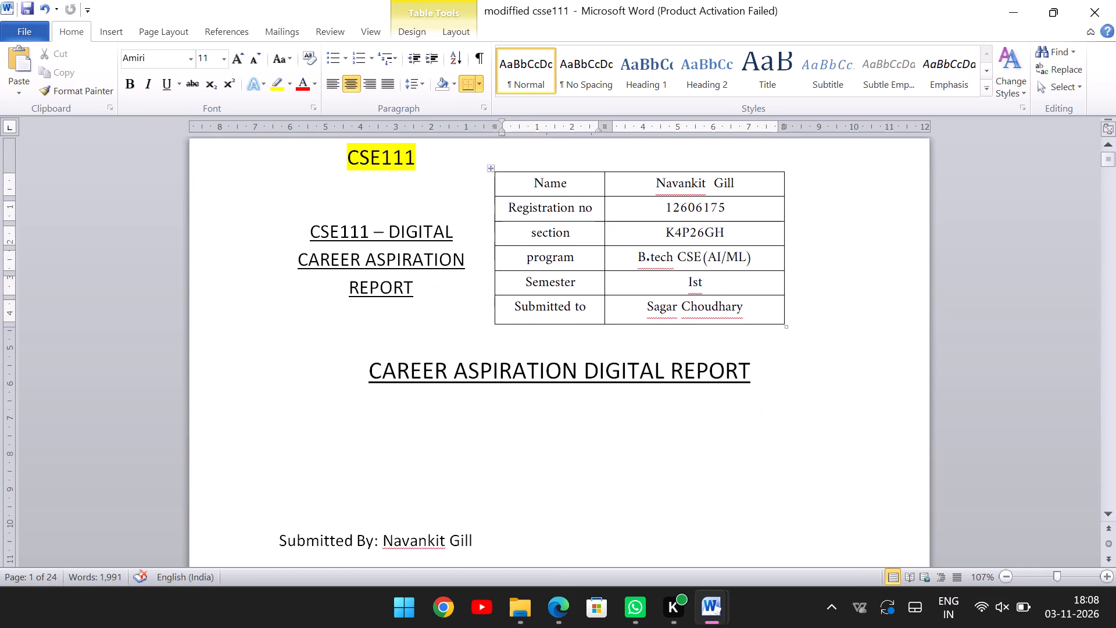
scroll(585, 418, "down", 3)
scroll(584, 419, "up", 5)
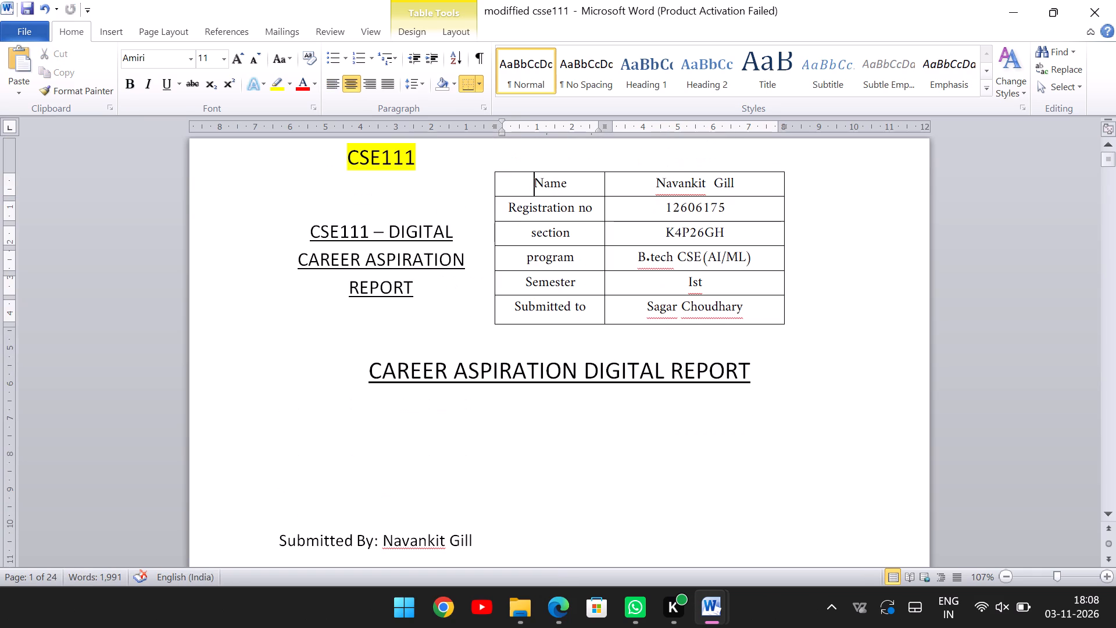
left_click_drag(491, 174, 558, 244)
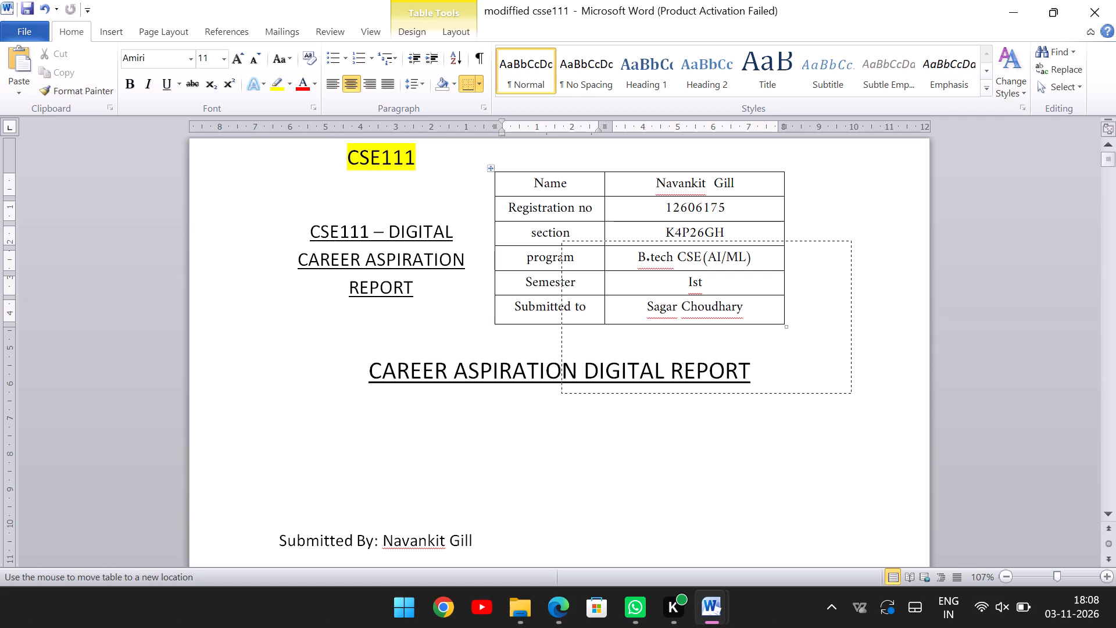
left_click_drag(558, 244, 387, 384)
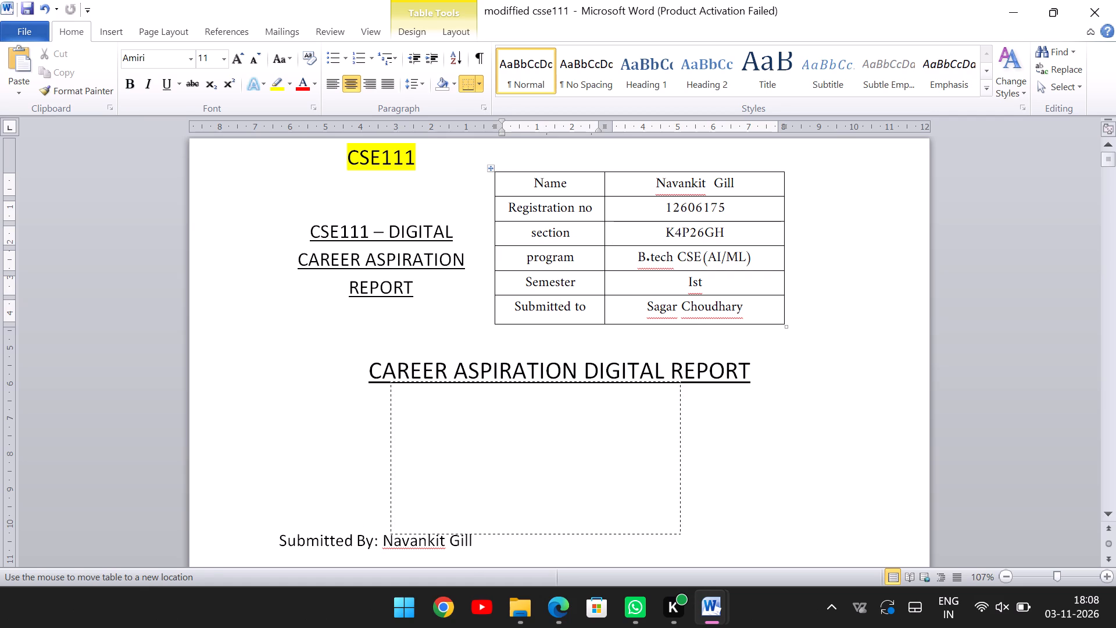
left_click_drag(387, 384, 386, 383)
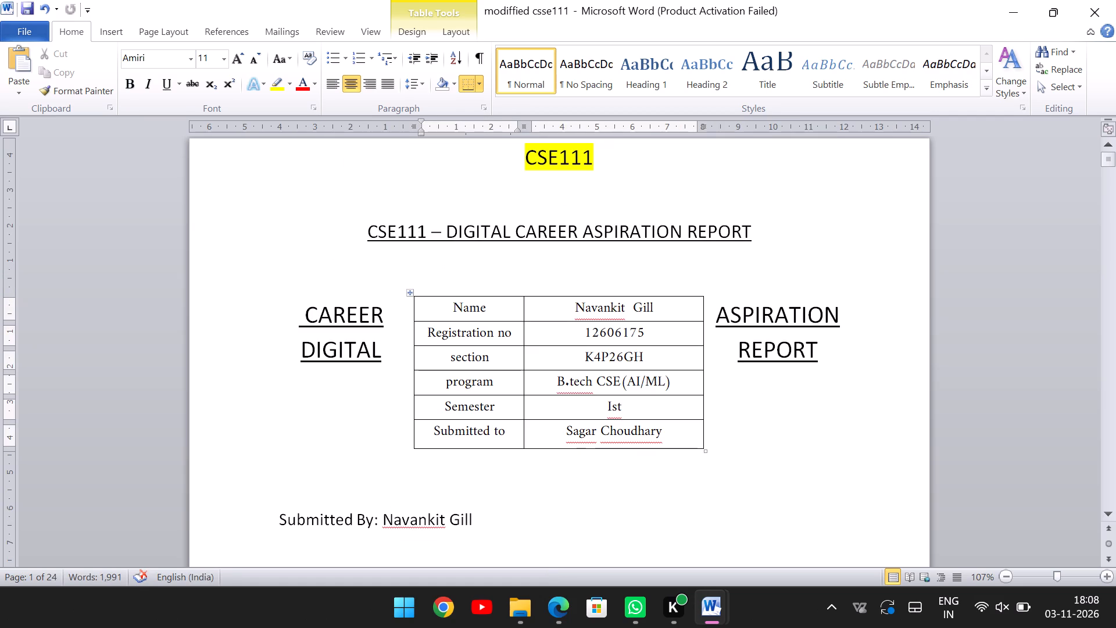
Move the cover table down out of the "CAREER ASPIRATION DIGITAL REPORT" heading to the "Submitted By" line.
left_click_drag(412, 296, 480, 426)
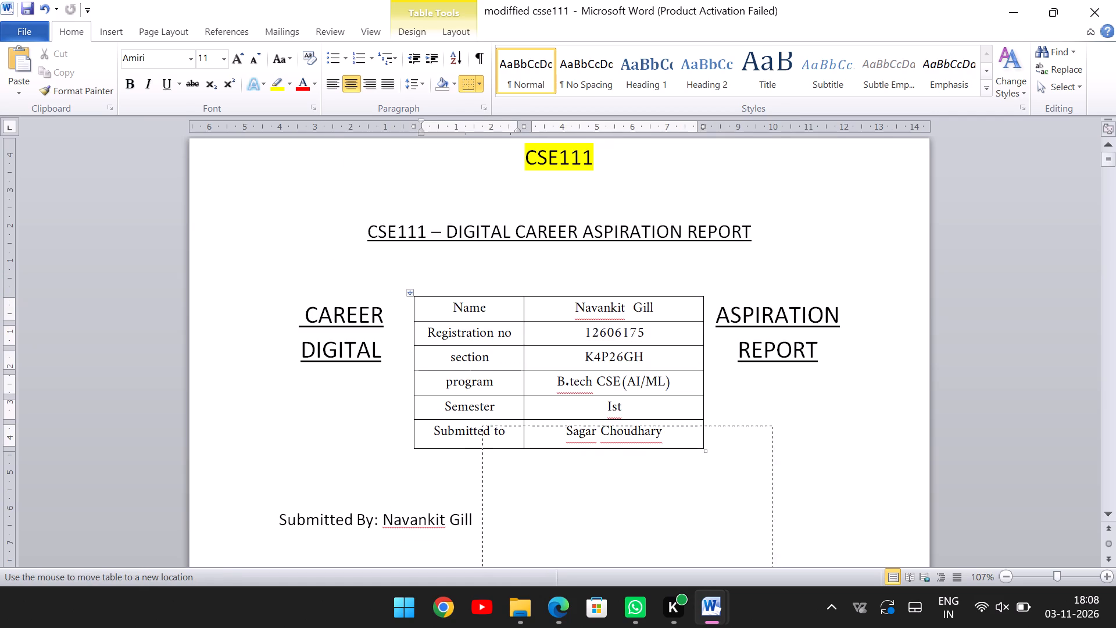
left_click_drag(480, 426, 424, 554)
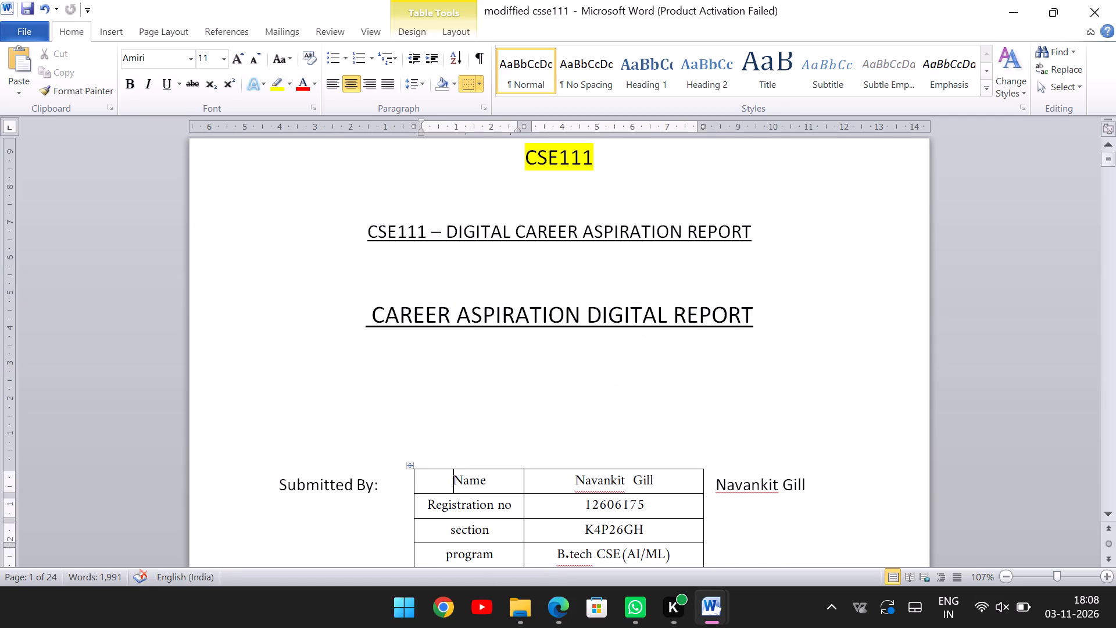
Narrow the first column of the cover table slightly by moving the table's outer edge inward.
scroll(484, 436, "down", 7)
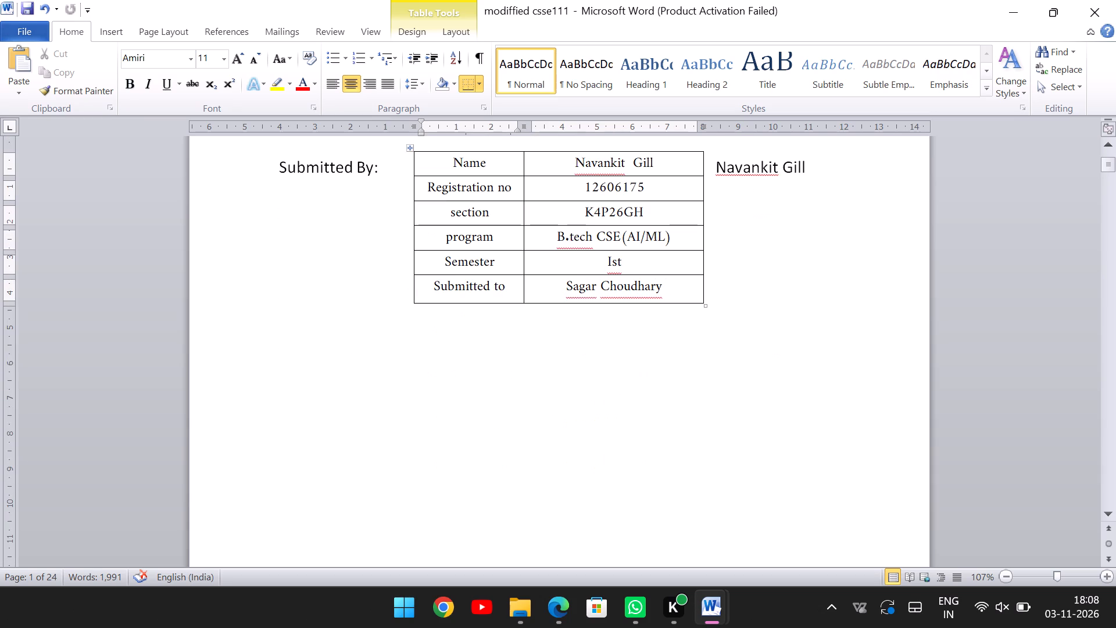
left_click_drag(413, 156, 426, 343)
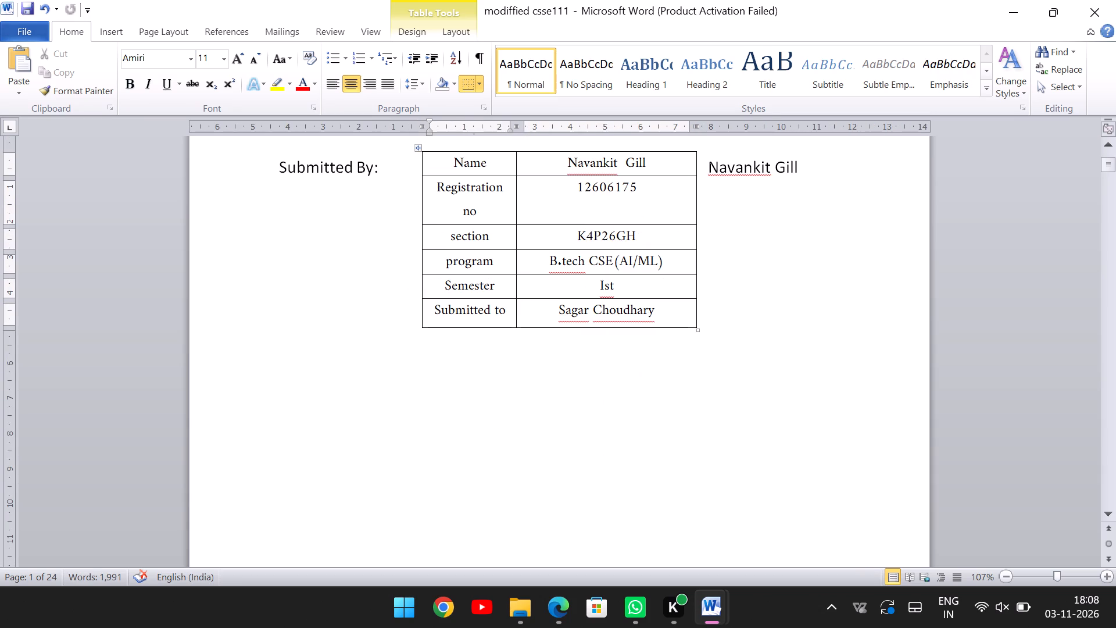
left_click_drag(423, 153, 441, 290)
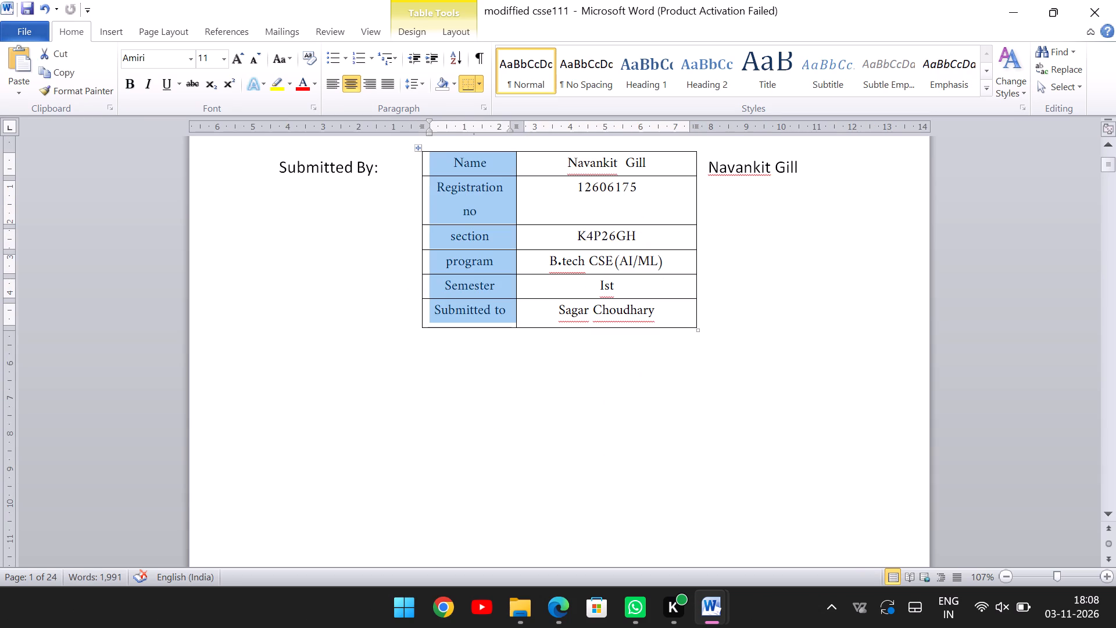
left_click(496, 415)
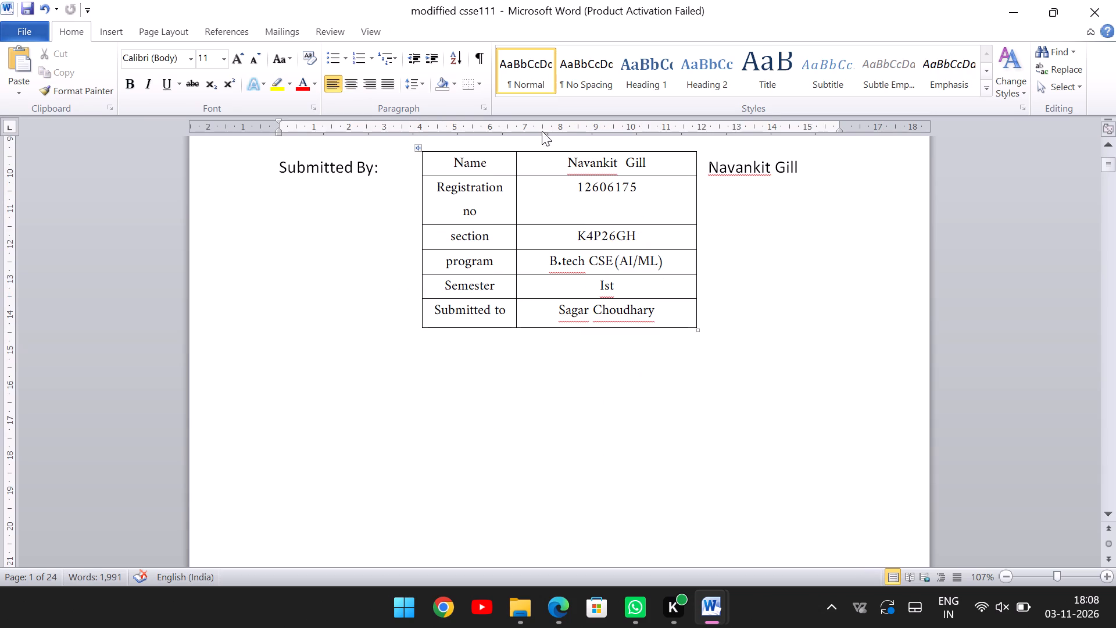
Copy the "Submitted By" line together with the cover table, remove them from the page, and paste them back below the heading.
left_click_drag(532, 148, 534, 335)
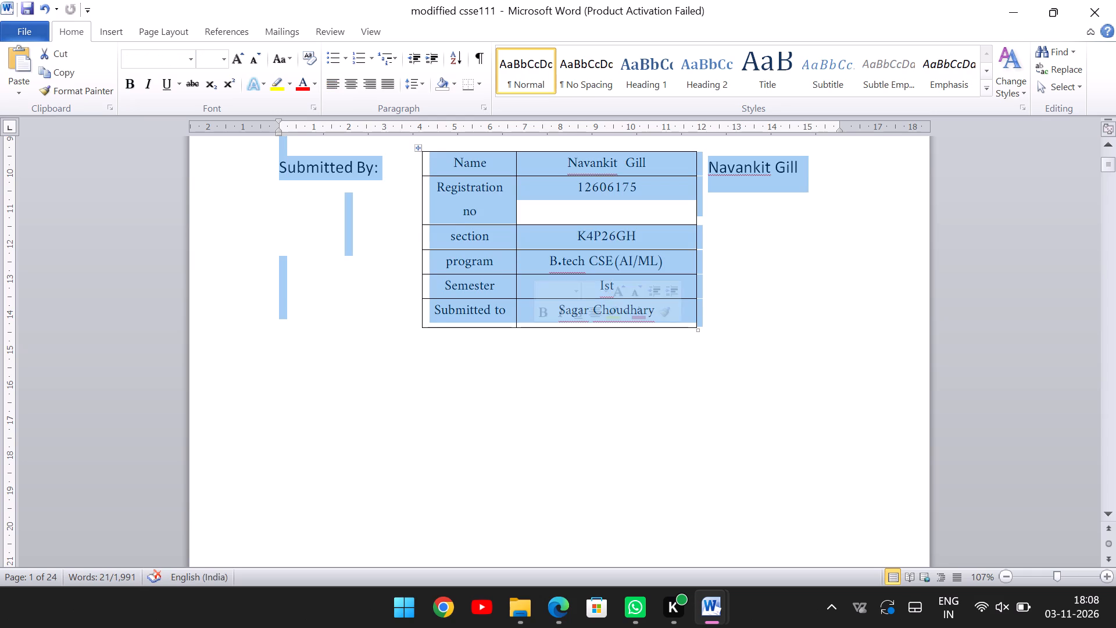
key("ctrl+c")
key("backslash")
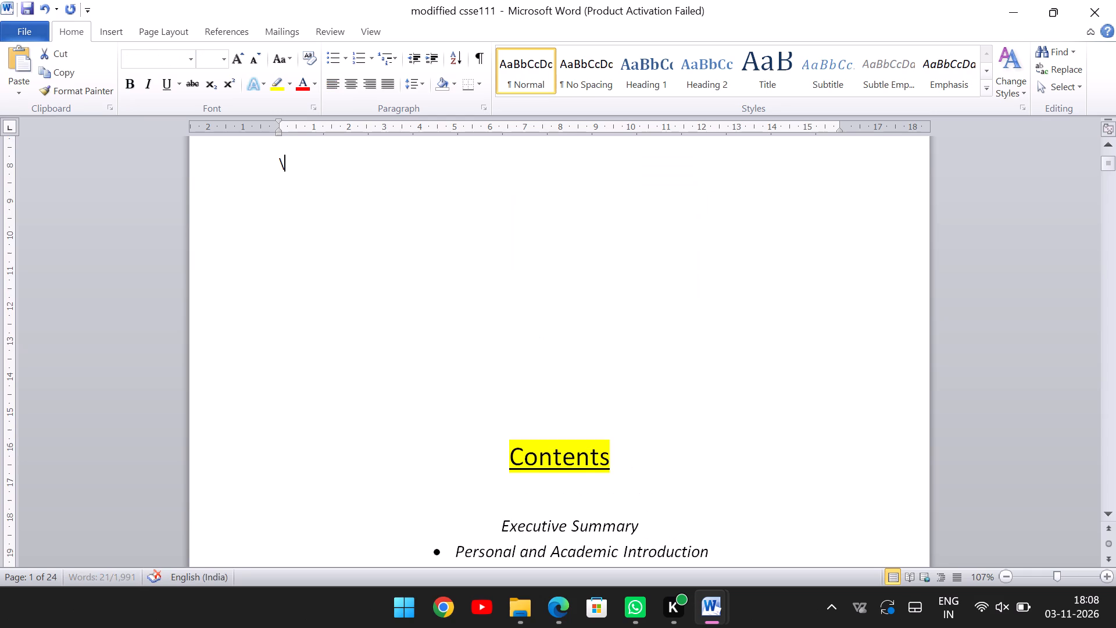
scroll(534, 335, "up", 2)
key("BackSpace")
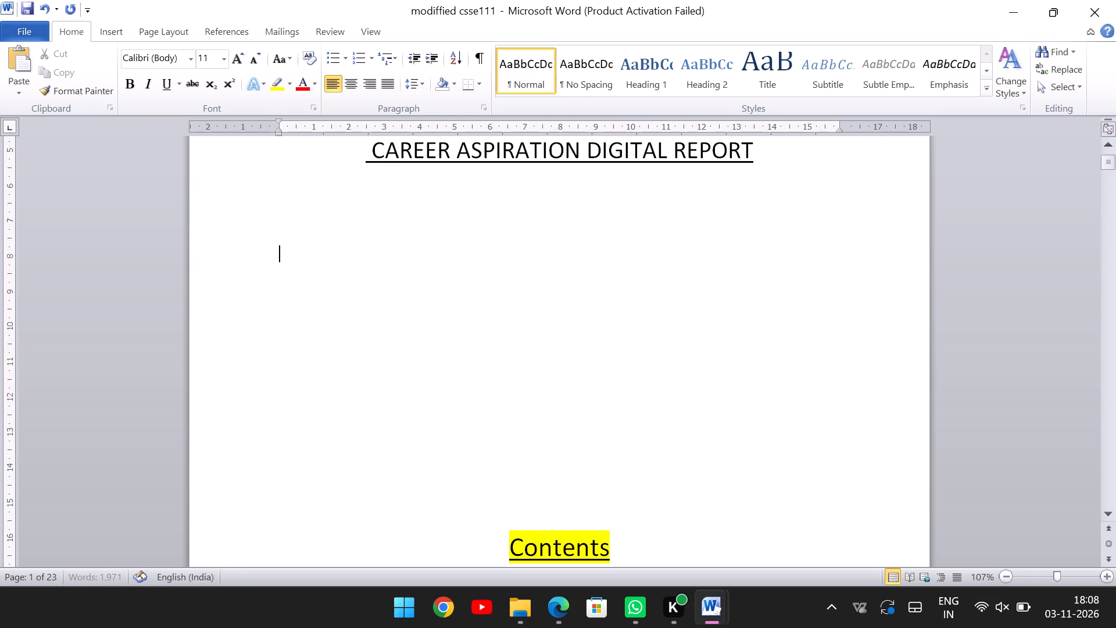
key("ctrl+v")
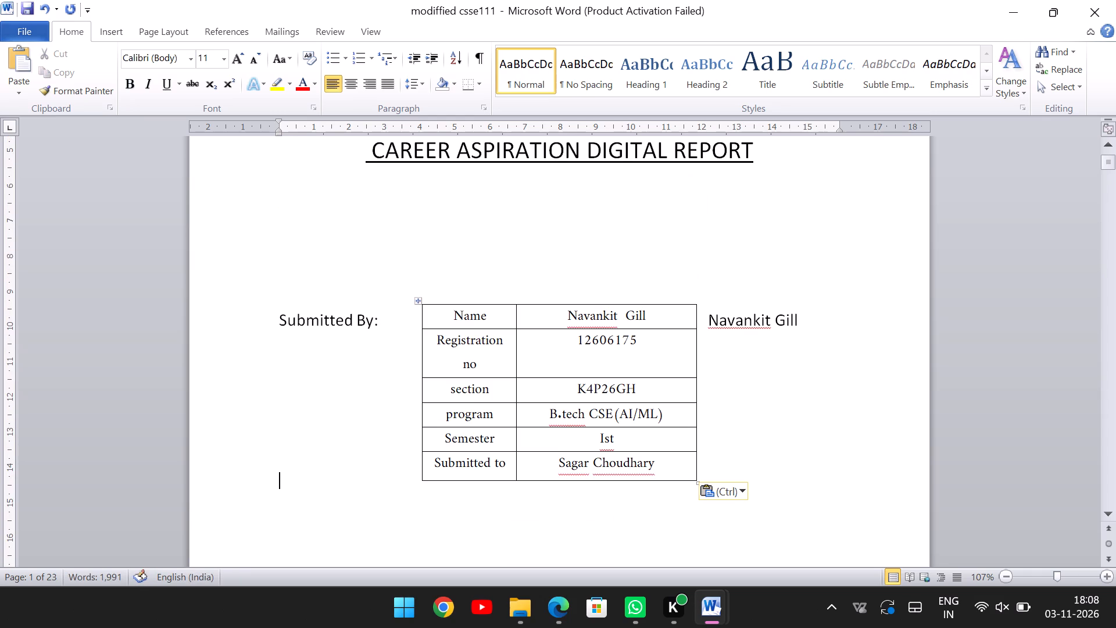
Delete the "Submitted By" line along with the name beside it and the whole cover table.
scroll(722, 347, "up", 3)
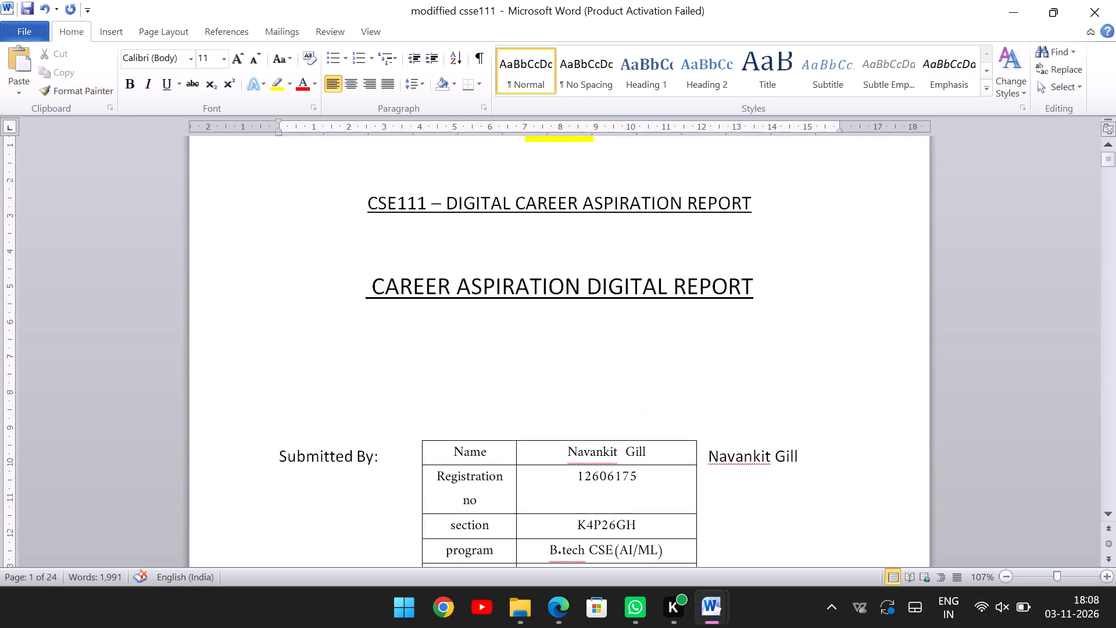
scroll(722, 347, "up", 5)
scroll(583, 447, "down", 2)
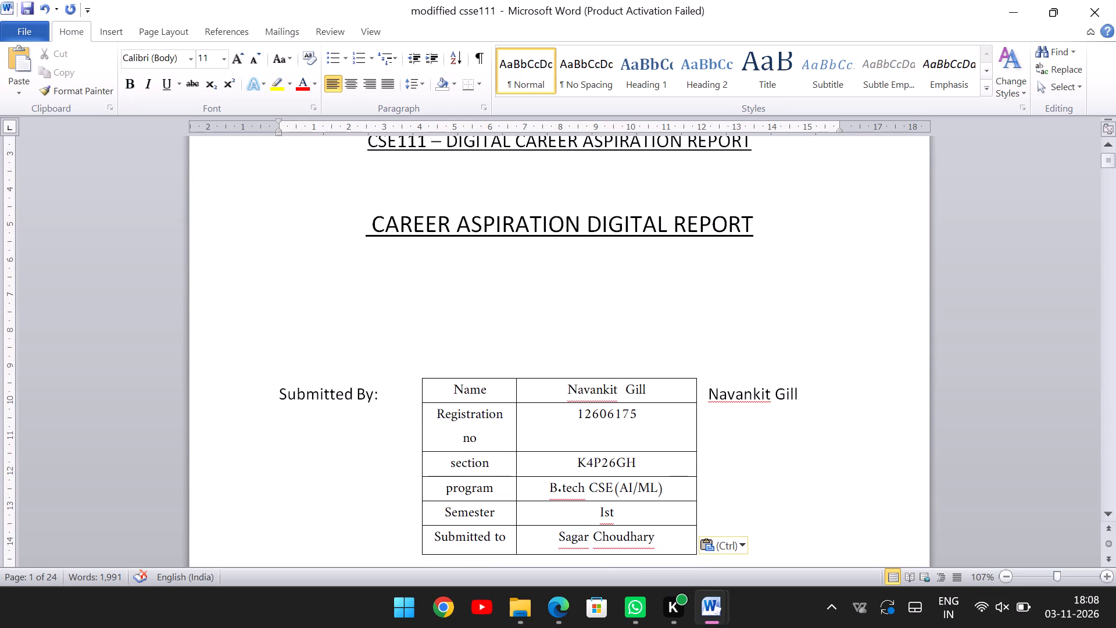
left_click_drag(711, 394, 832, 392)
left_click_drag(260, 392, 443, 455)
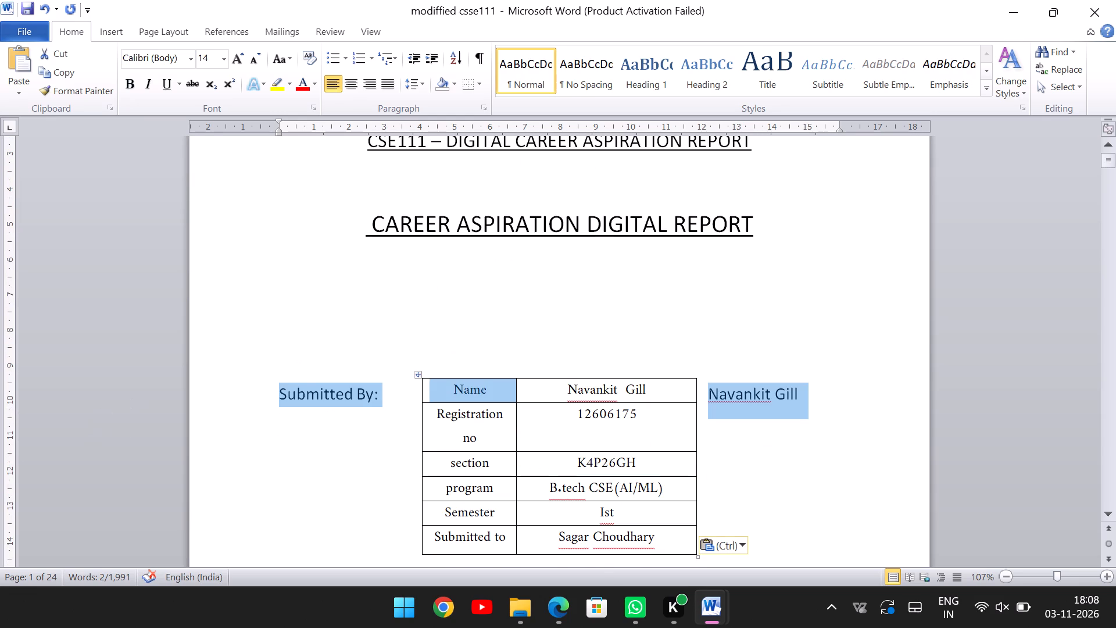
left_click_drag(443, 455, 575, 549)
left_click_drag(576, 477, 577, 469)
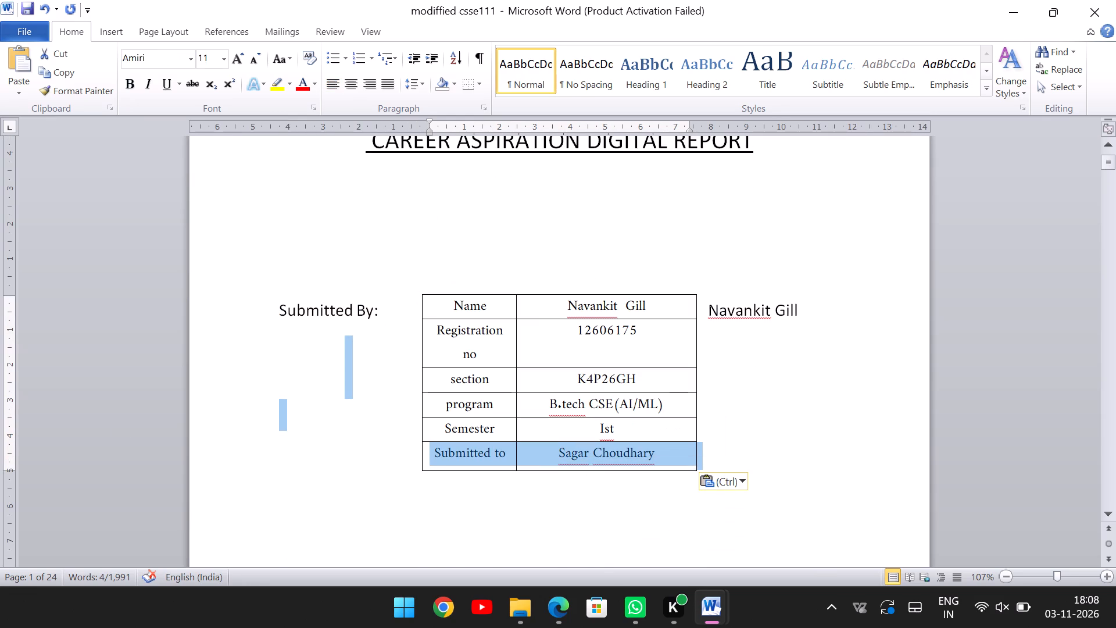
left_click_drag(270, 308, 613, 469)
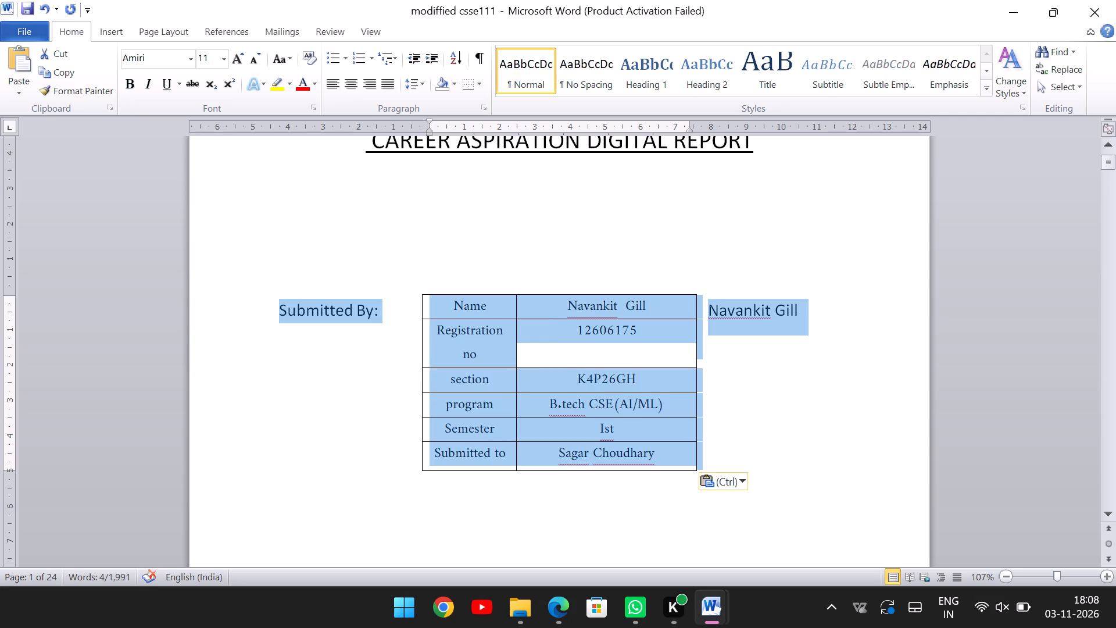
left_click_drag(613, 469, 633, 483)
key("BackSpace")
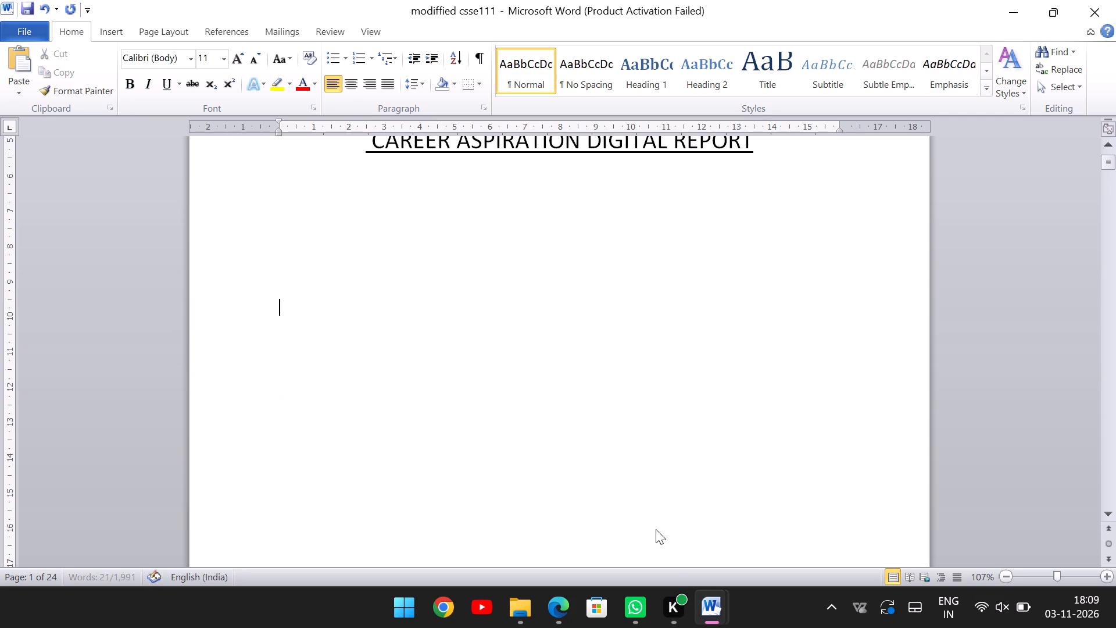
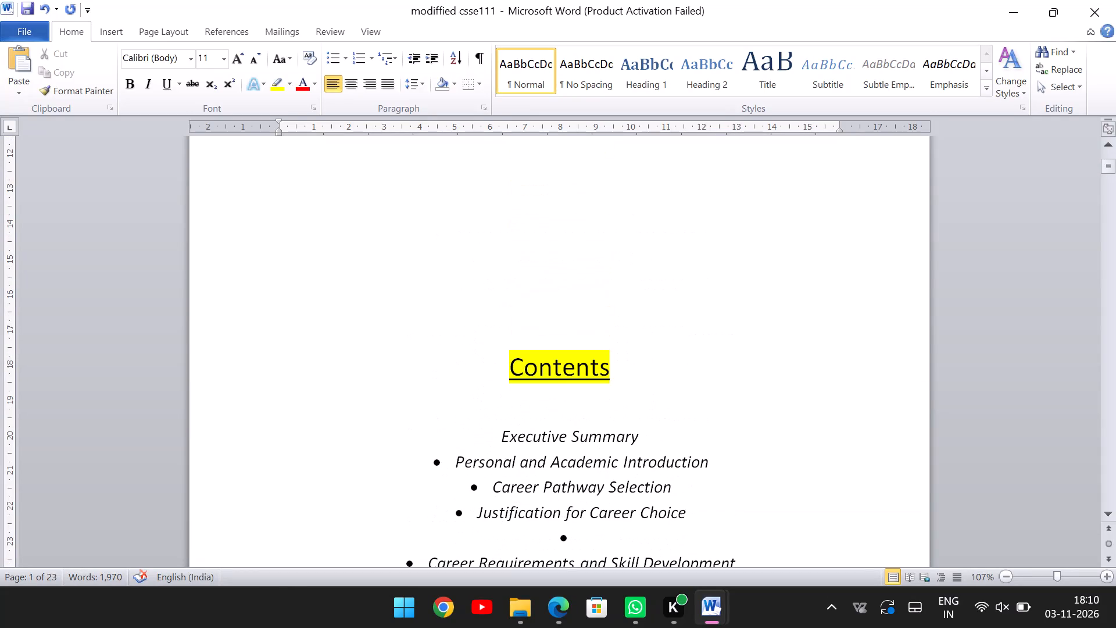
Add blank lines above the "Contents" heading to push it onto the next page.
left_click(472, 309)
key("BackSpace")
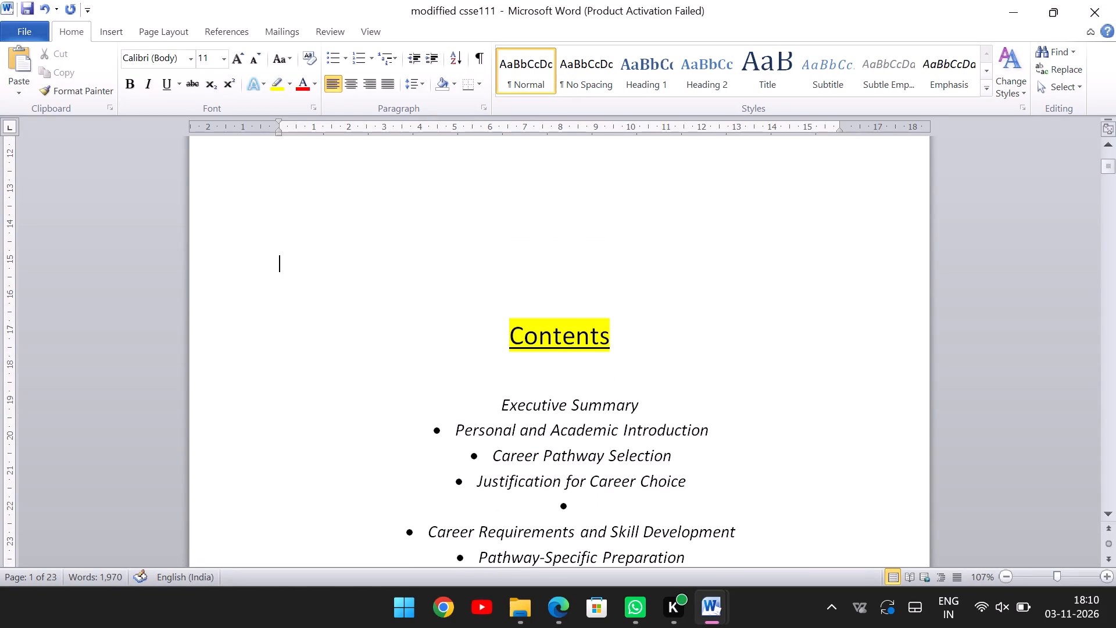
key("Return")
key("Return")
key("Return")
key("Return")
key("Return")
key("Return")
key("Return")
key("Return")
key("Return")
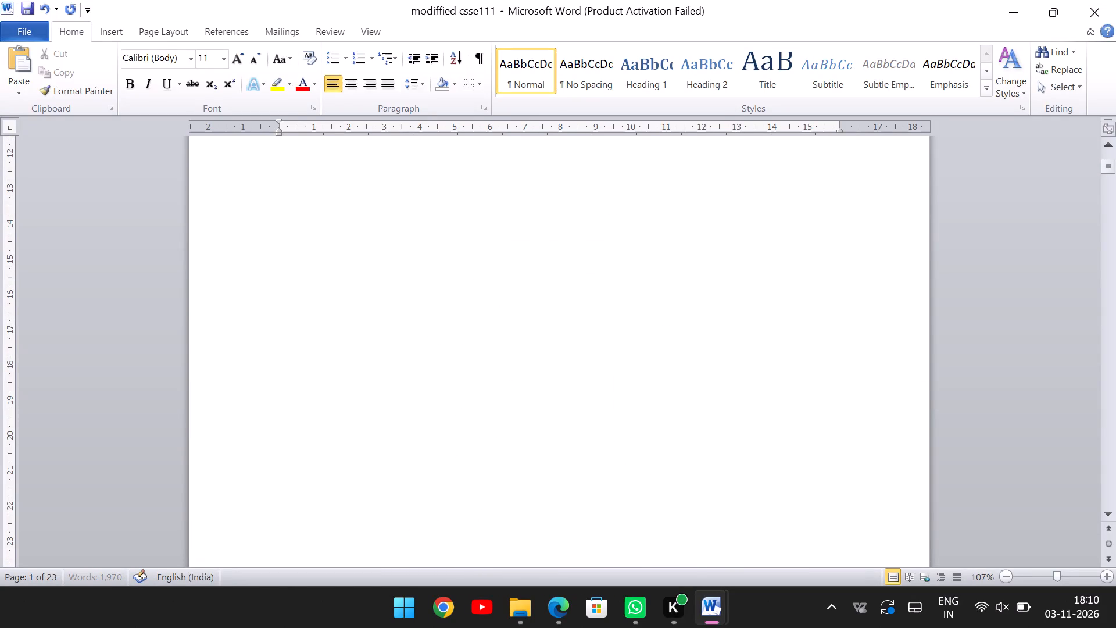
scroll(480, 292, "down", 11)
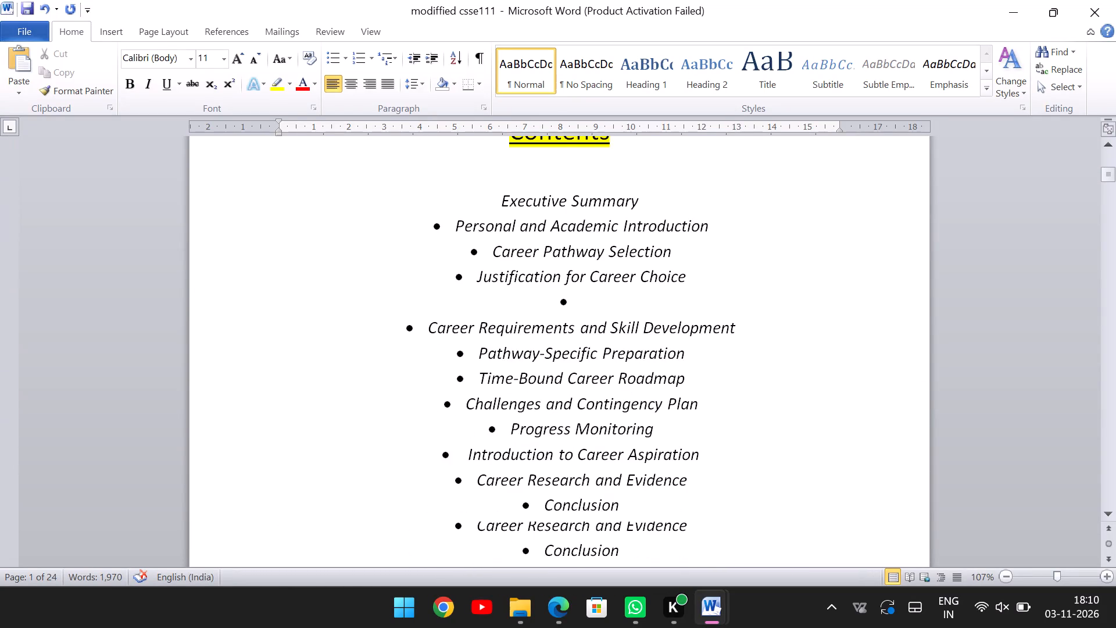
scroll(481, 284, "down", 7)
Insert a table of 2 columns and 7 rows in the blank space between the cover heading and "Contents".
scroll(481, 284, "up", 15)
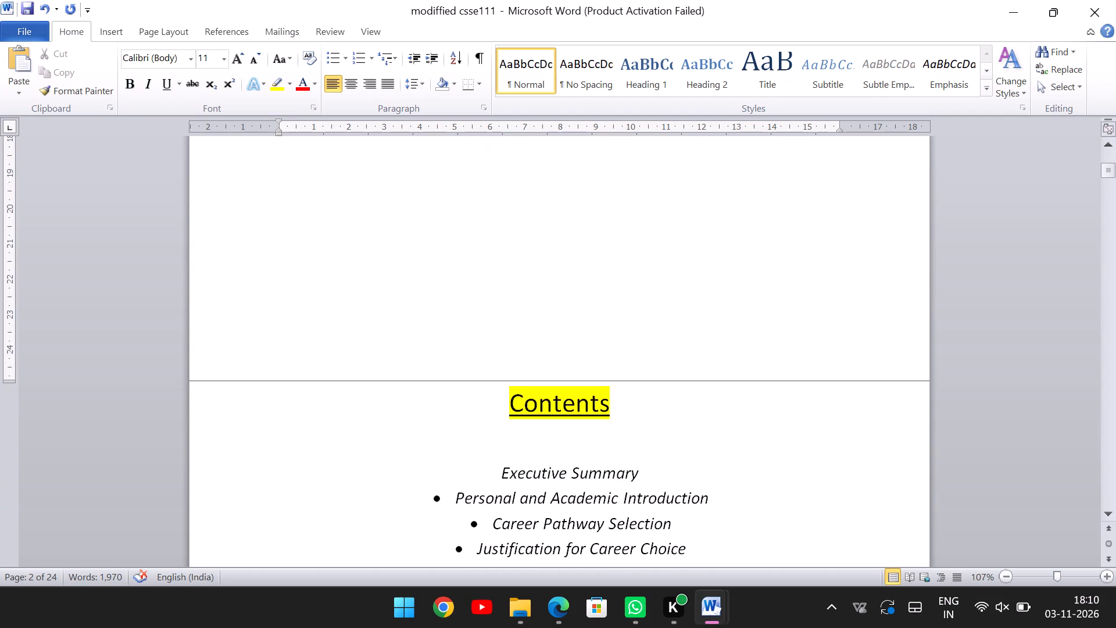
scroll(481, 284, "up", 12)
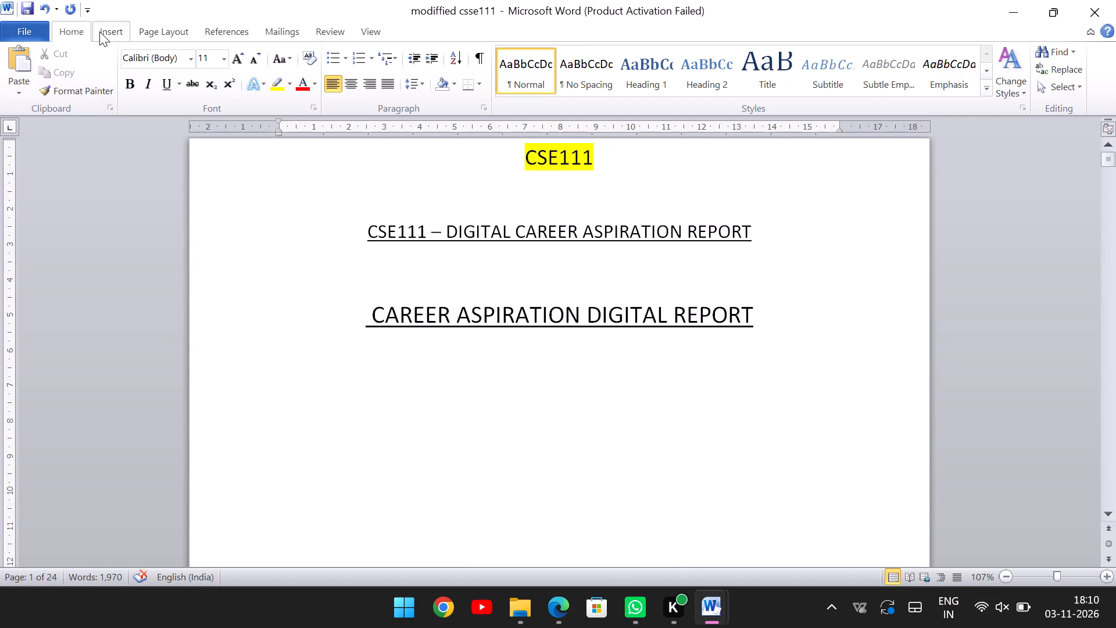
left_click(108, 38)
left_click(123, 76)
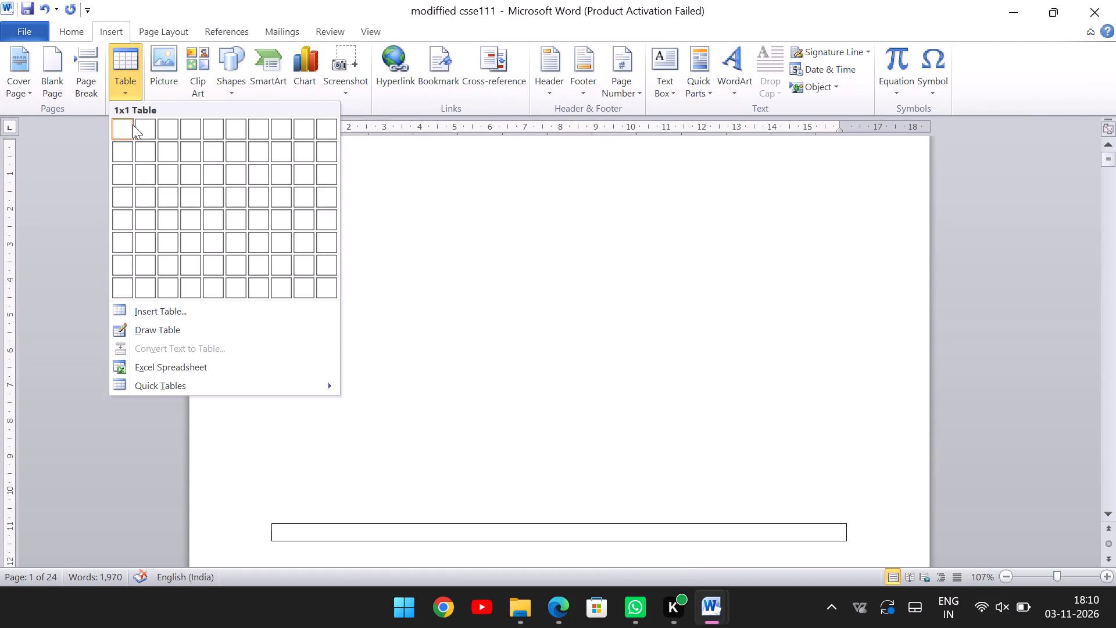
left_click(151, 269)
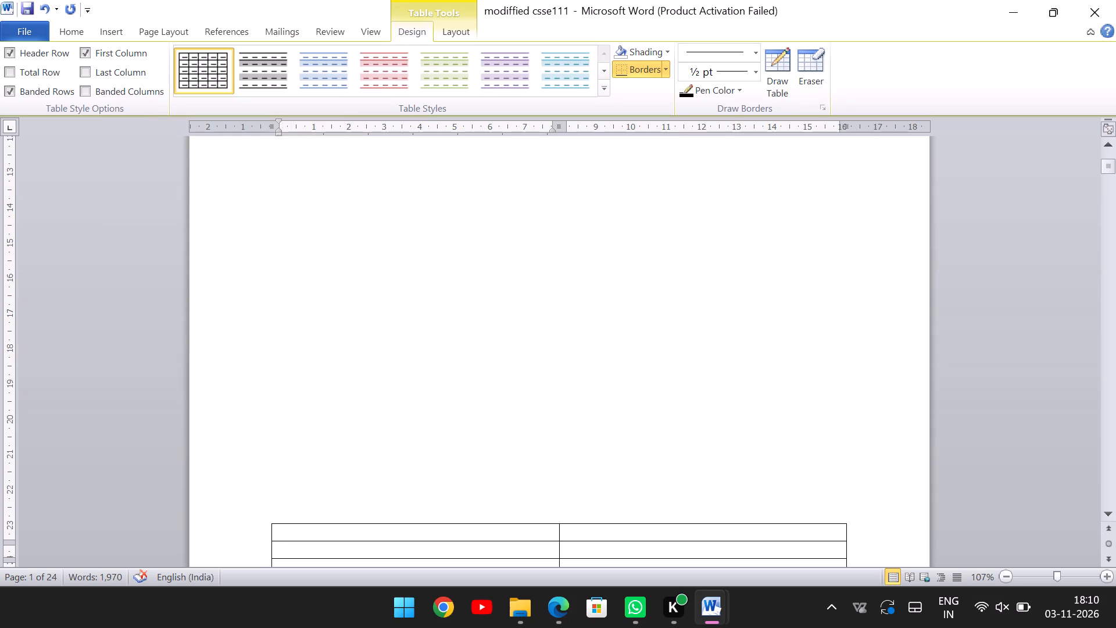
Delete the blank lines above the new table so it sits just below the "CAREER ASPIRATION DIGITAL REPORT" heading.
scroll(441, 254, "down", 5)
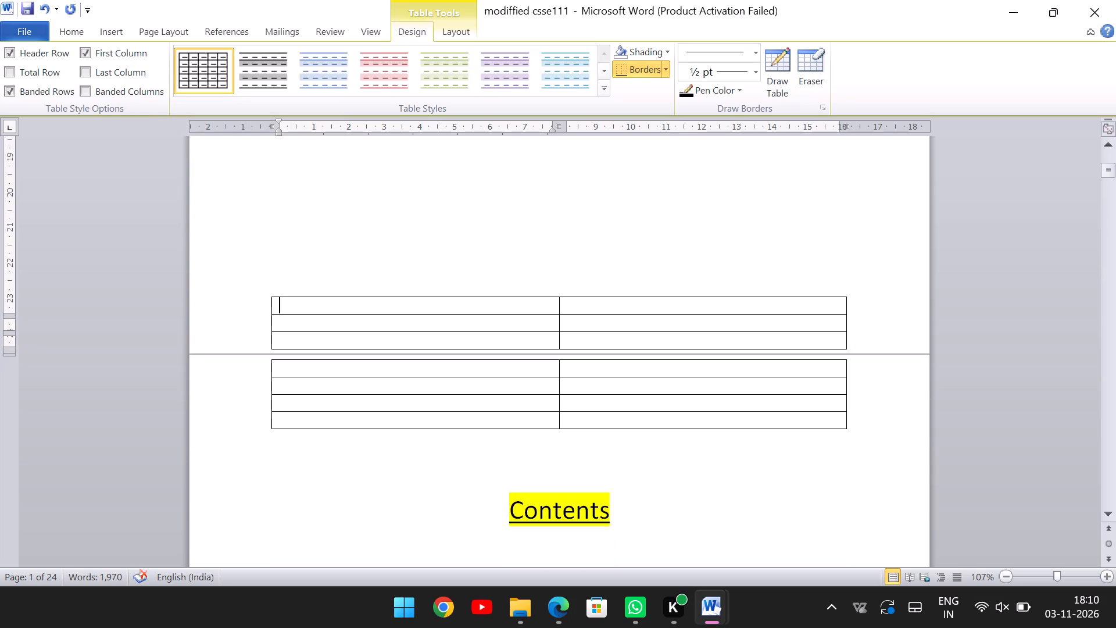
left_click(353, 230)
key("BackSpace")
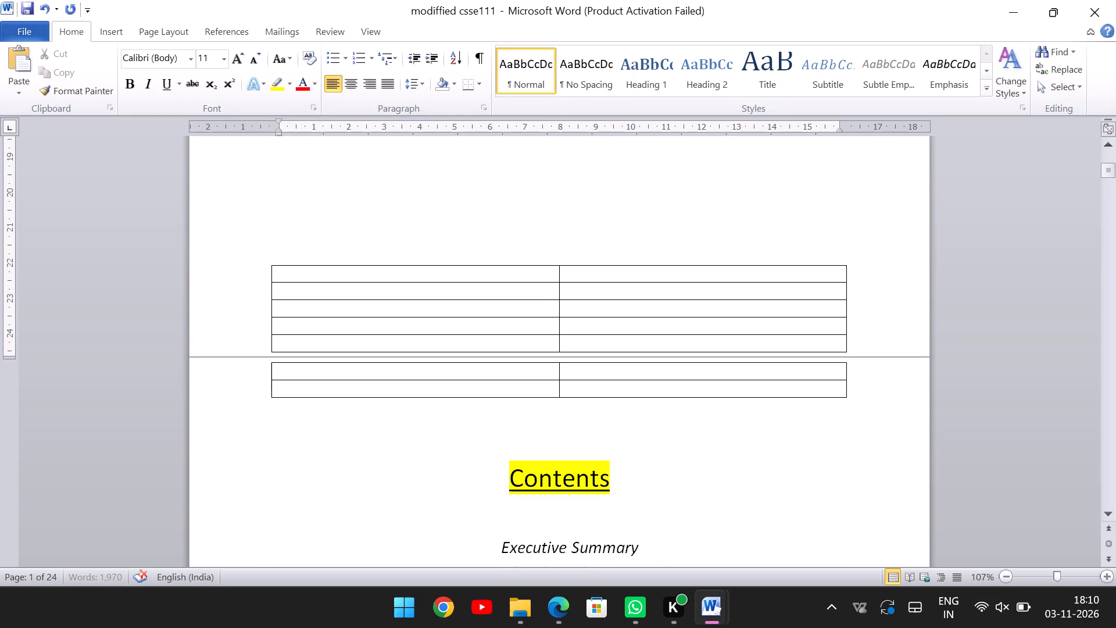
key("BackSpace")
key("BackSpace")
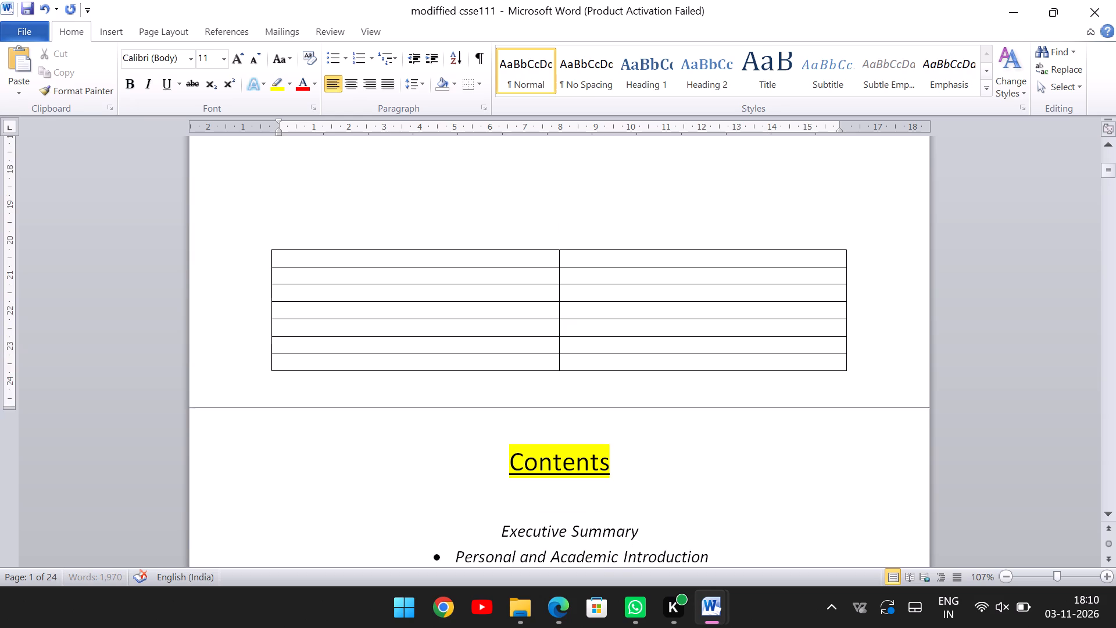
key("BackSpace")
key("BackSpace")
key("BackSpace")
key("BackSpace")
key("BackSpace")
key("BackSpace")
key("BackSpace")
key("BackSpace")
key("BackSpace")
key("BackSpace")
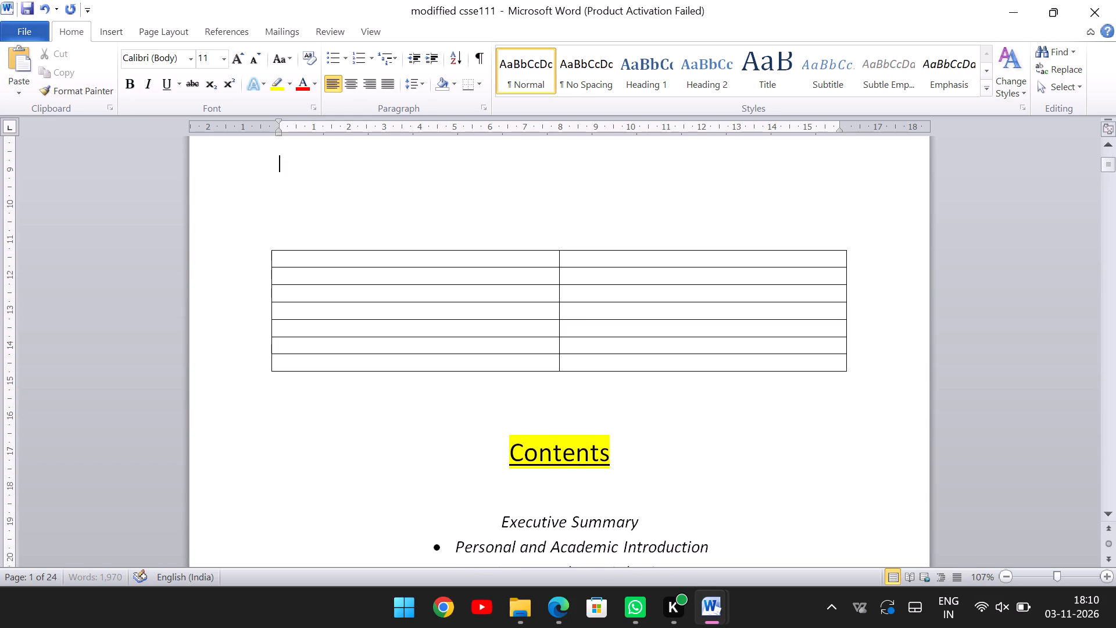
key("BackSpace")
key("BackSpace")
key("BackSpace")
key("BackSpace")
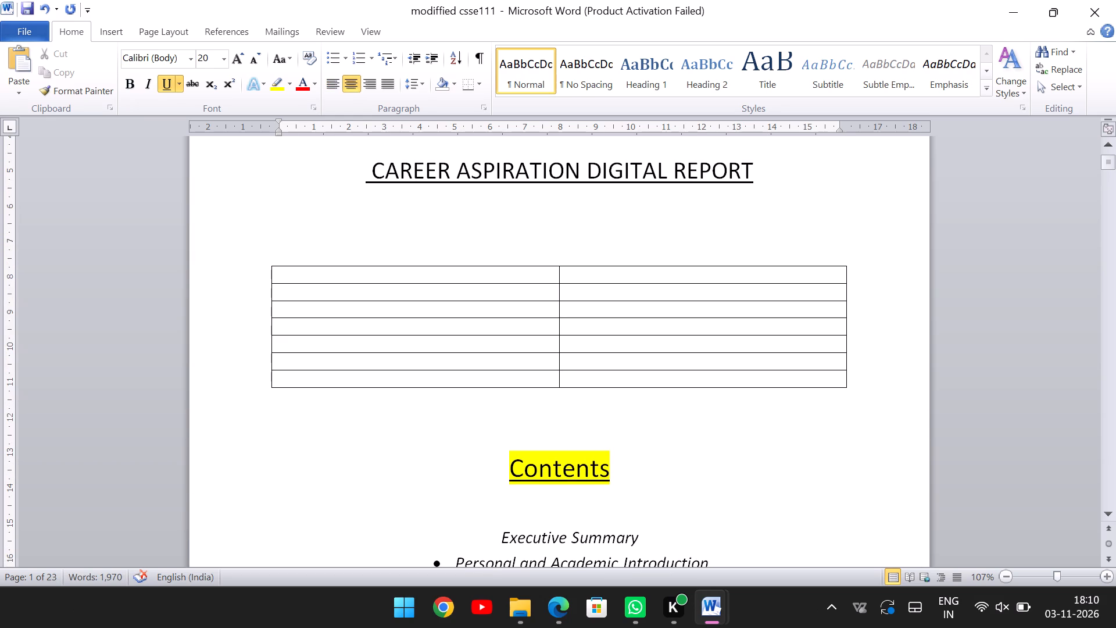
Add blank lines between the table and the "Contents" heading so that Contents starts on the second page.
left_click(443, 430)
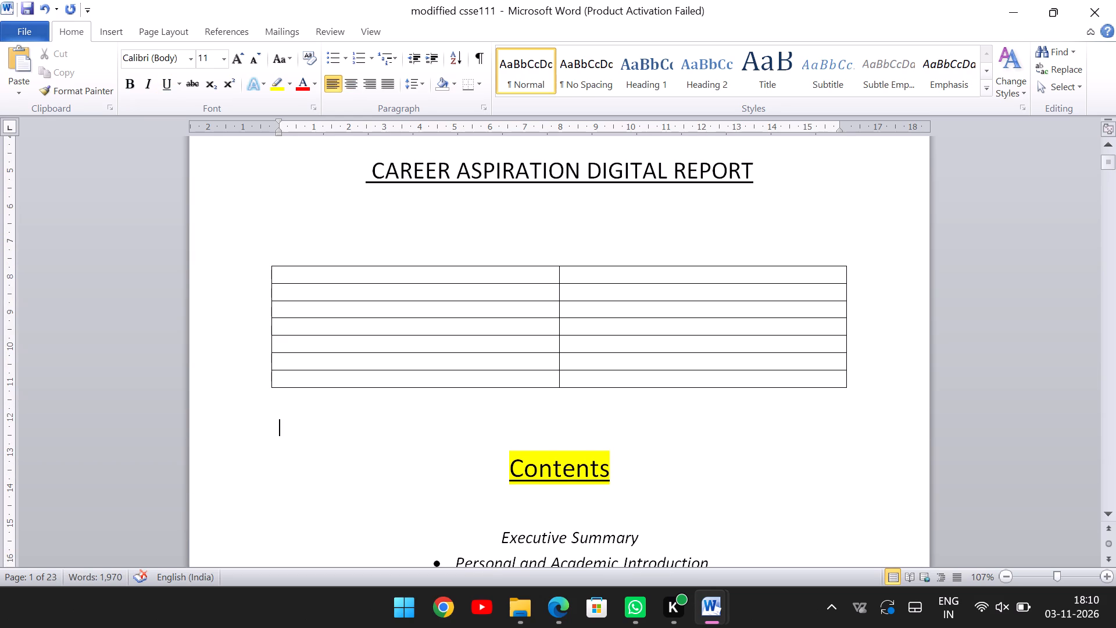
key("Return")
key("Return")
key("Return")
key("Return")
key("Return")
key("Return")
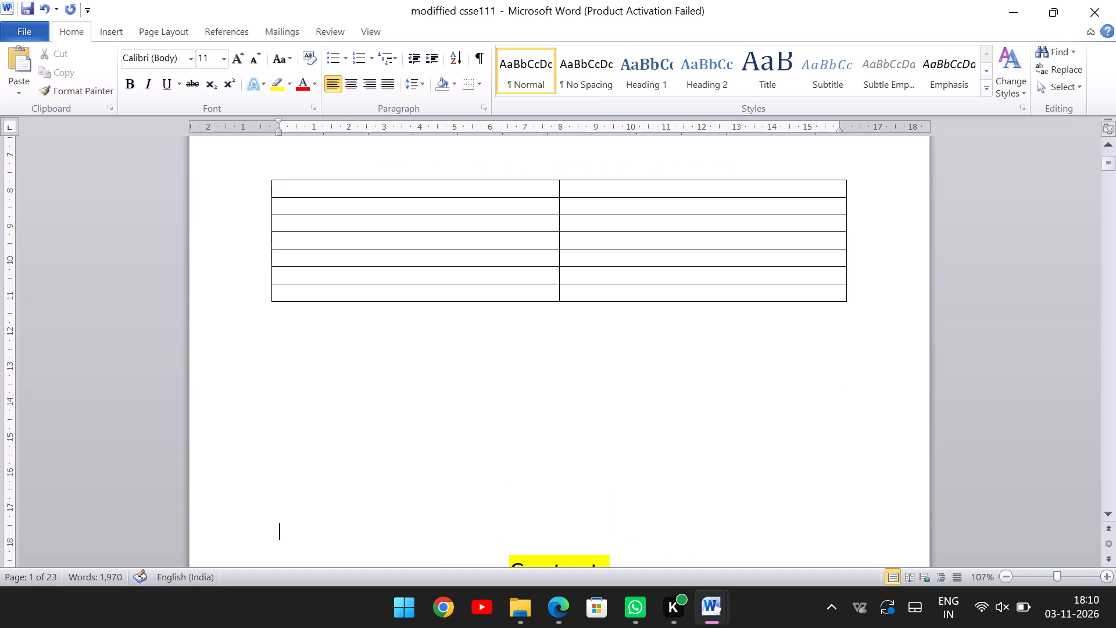
scroll(443, 430, "down", 6)
scroll(443, 430, "up", 4)
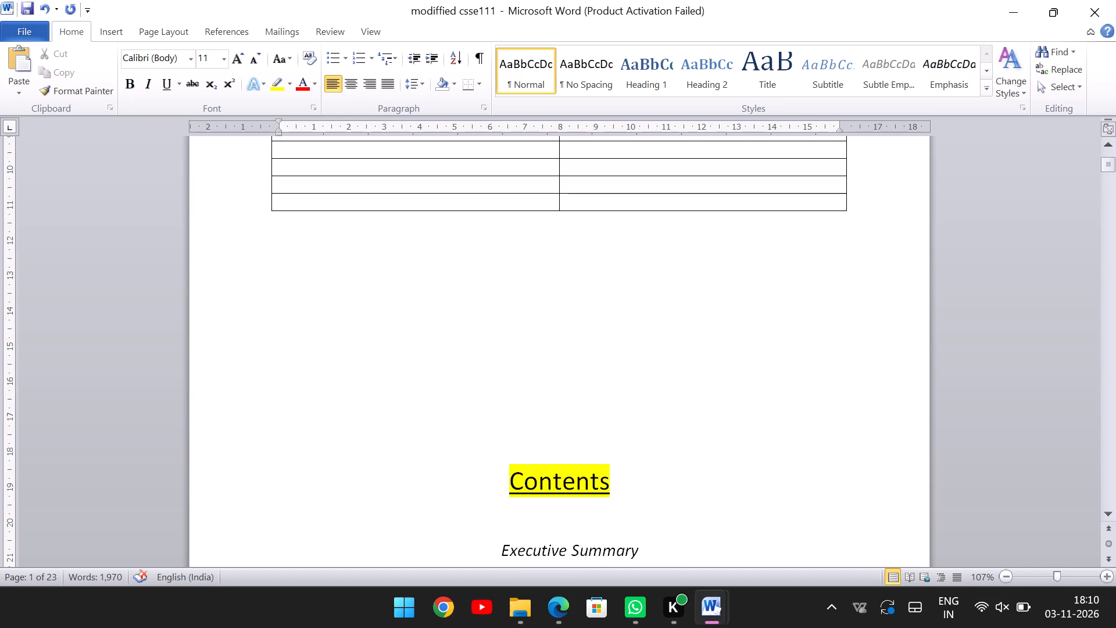
key("Return")
key("Return")
key("Return")
key("Return")
key("Return")
key("Return")
key("Return")
key("Return")
key("Return")
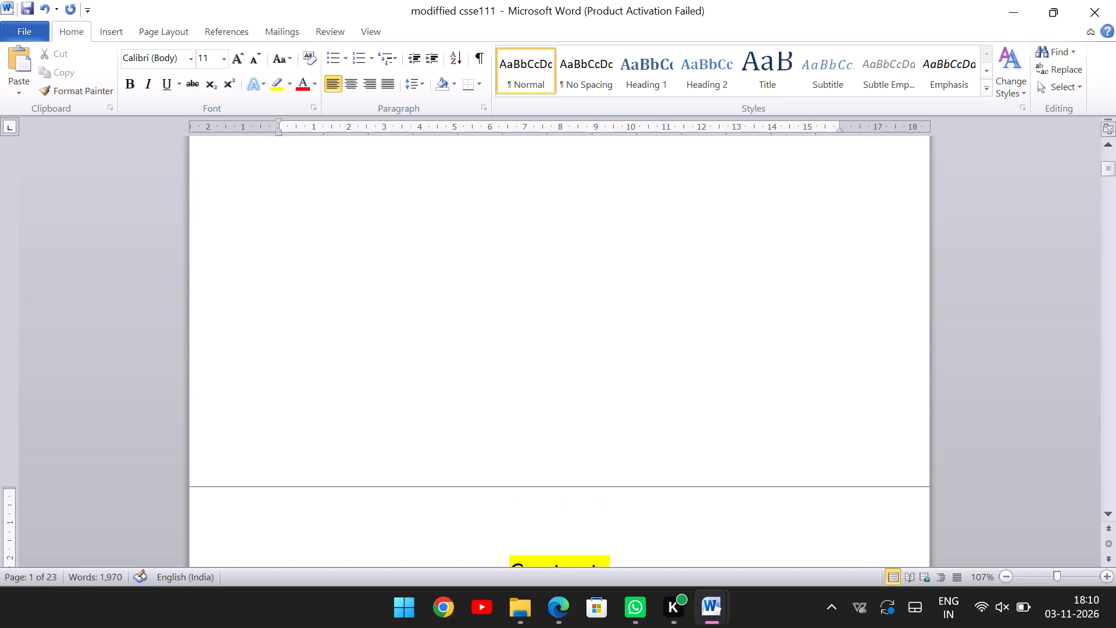
Label the first row of the cover table "Name" in its first column.
scroll(443, 430, "up", 9)
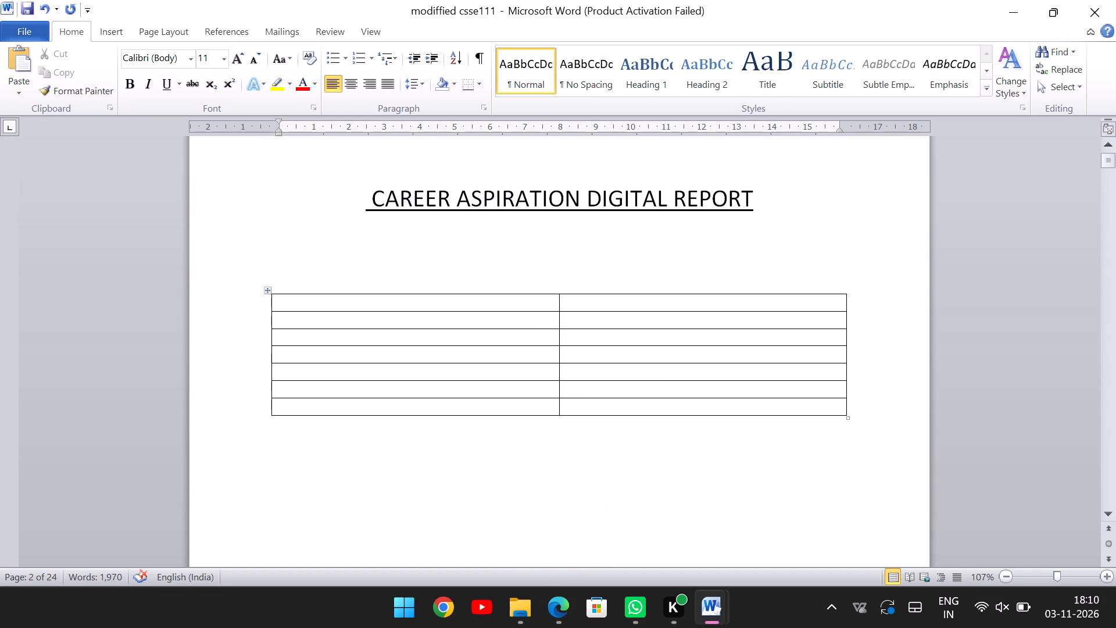
left_click(394, 305)
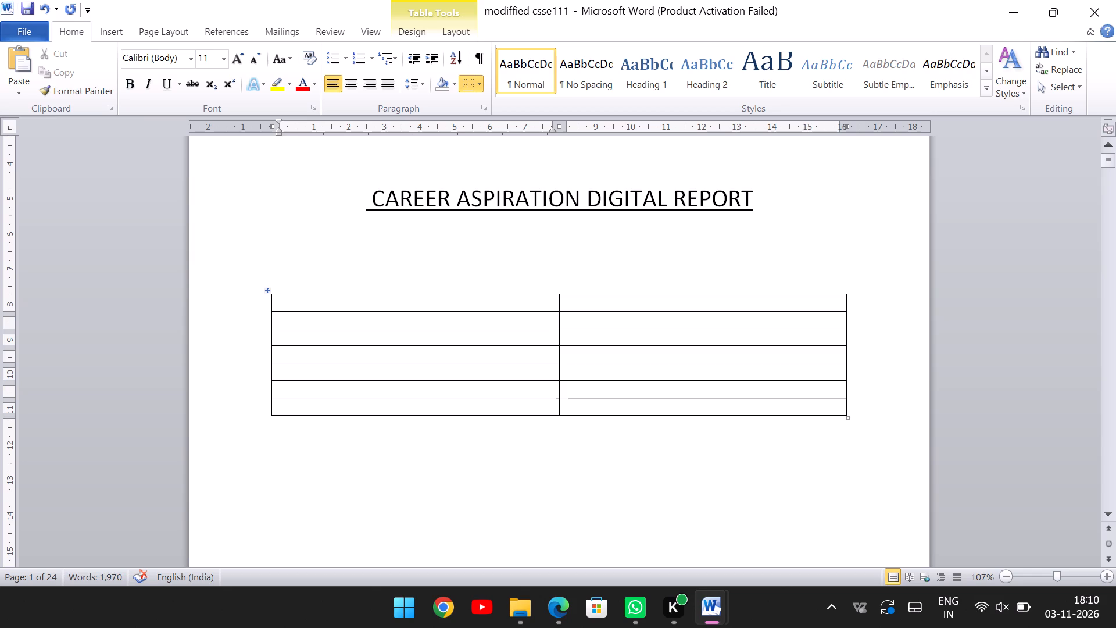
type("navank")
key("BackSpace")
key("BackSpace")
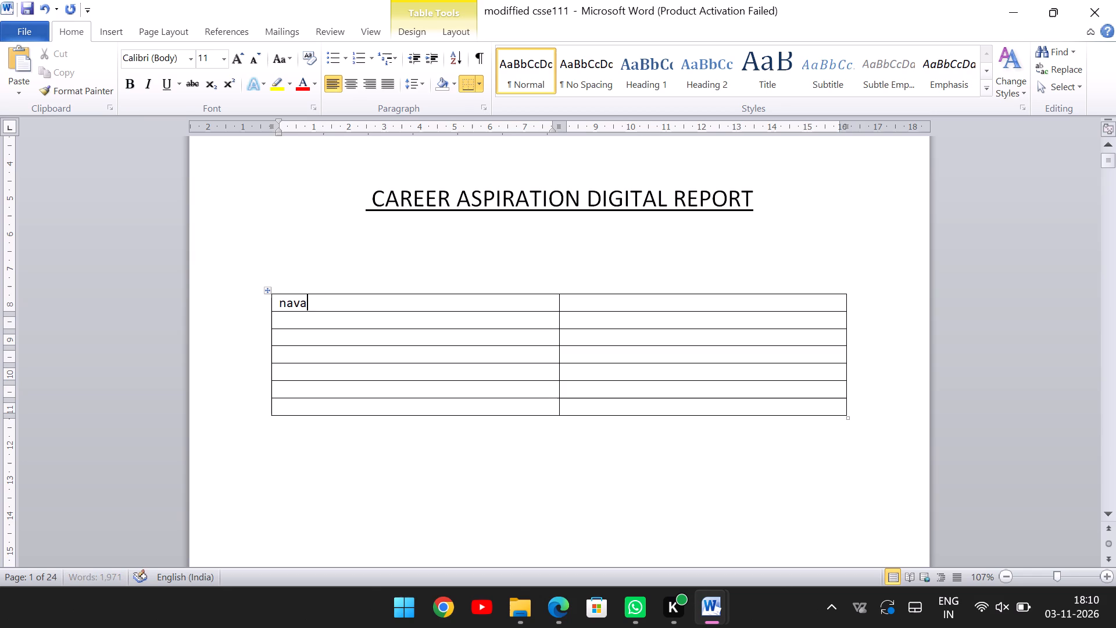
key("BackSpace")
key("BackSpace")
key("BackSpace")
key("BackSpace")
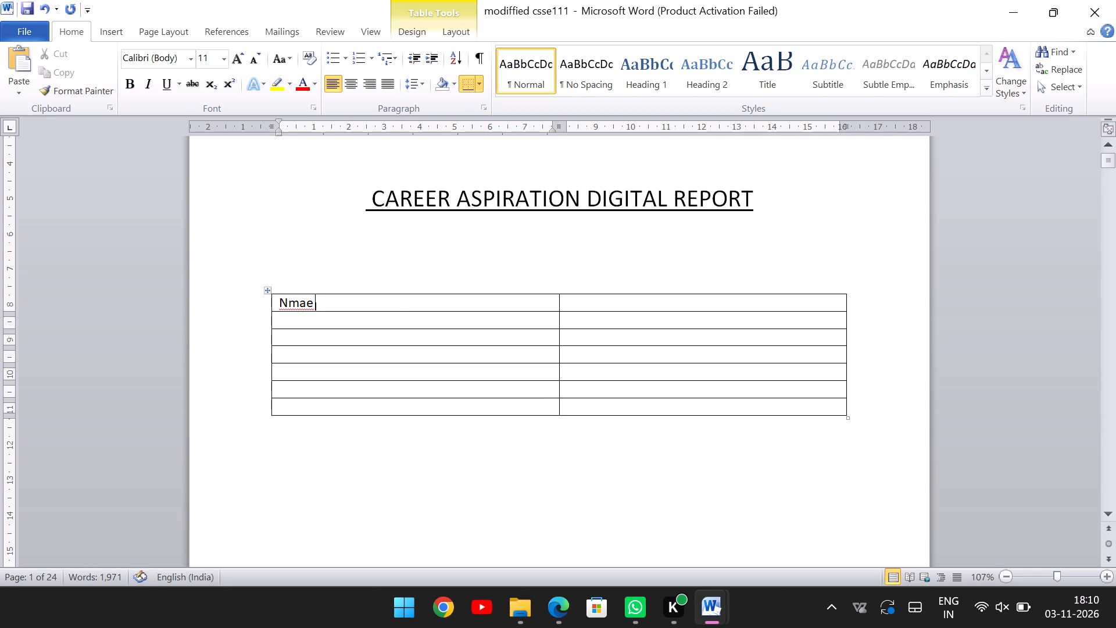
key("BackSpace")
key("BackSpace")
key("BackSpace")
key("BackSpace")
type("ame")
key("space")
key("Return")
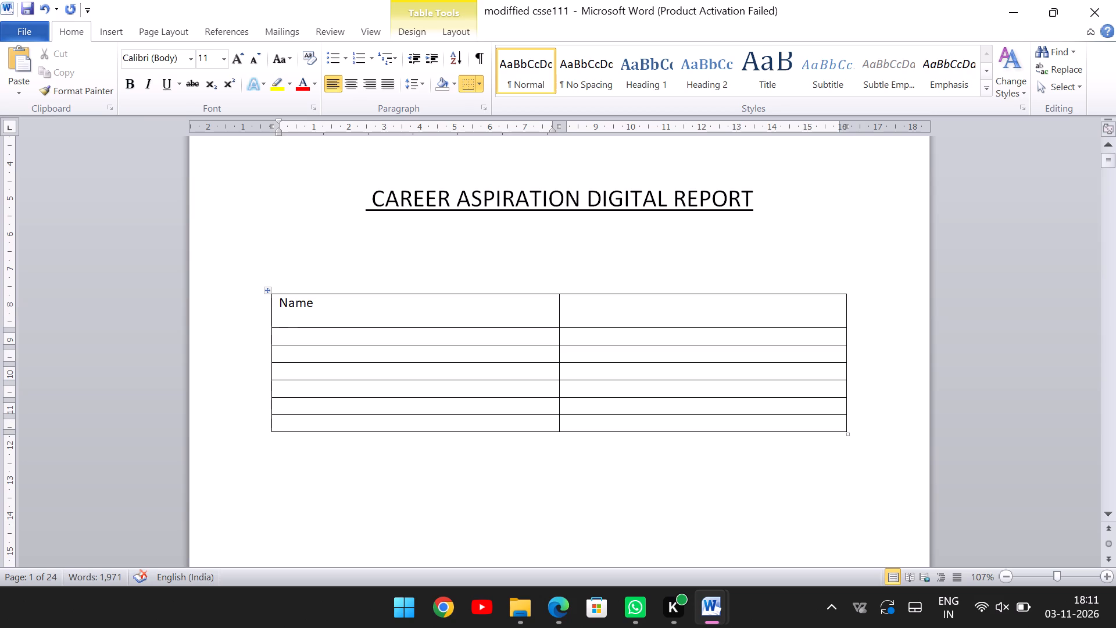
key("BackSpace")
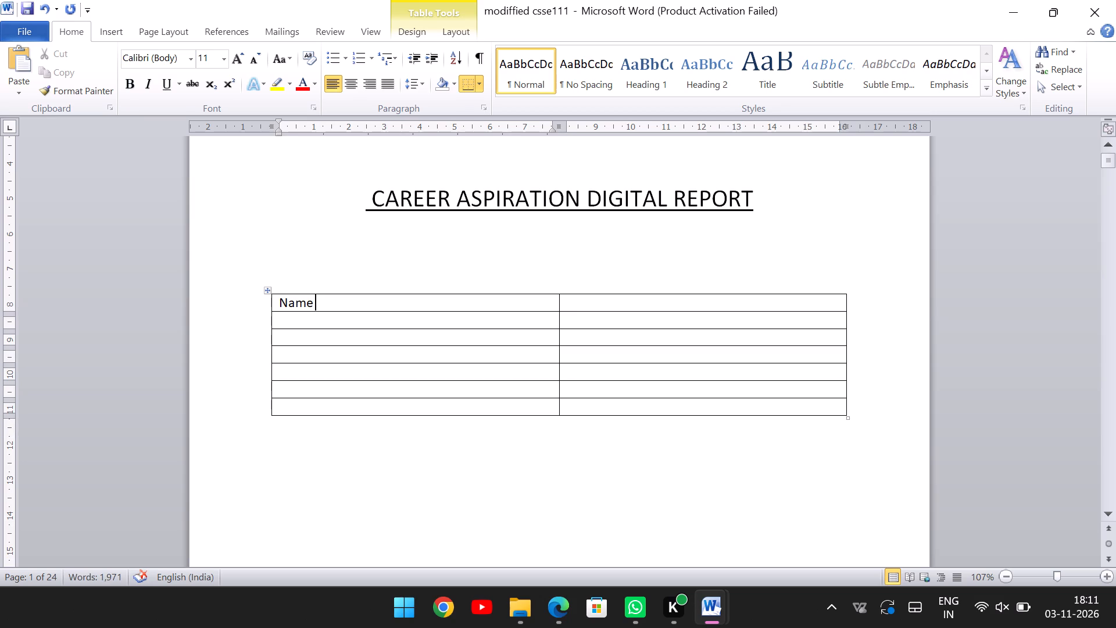
Label the second, third and fourth rows of the table "Registration no", "Section" and "Semester".
left_click(281, 322)
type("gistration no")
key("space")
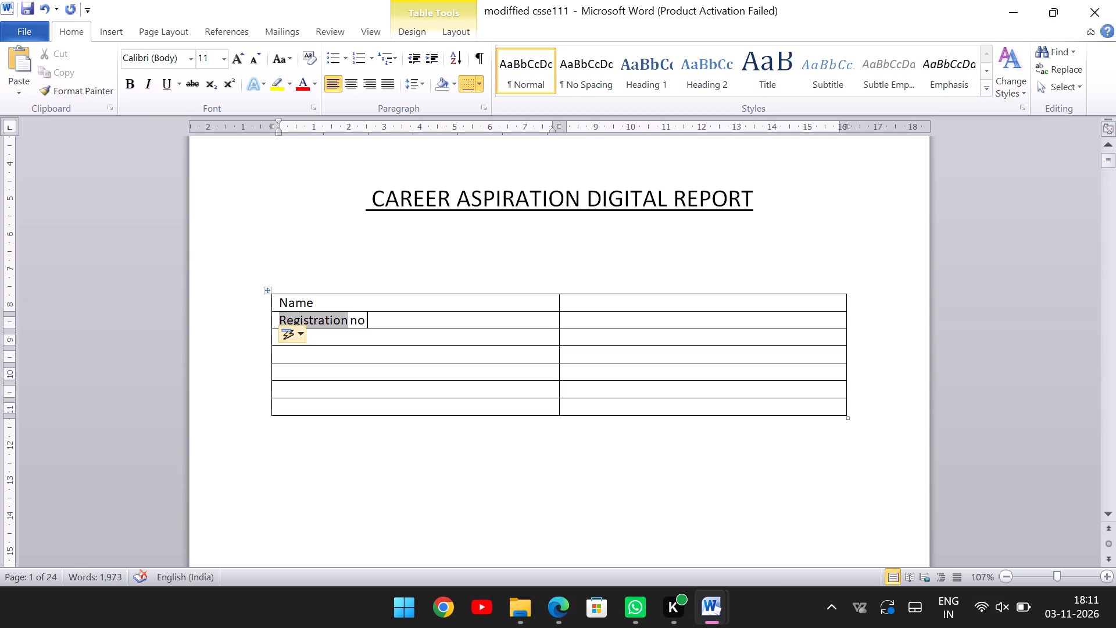
left_click(280, 342)
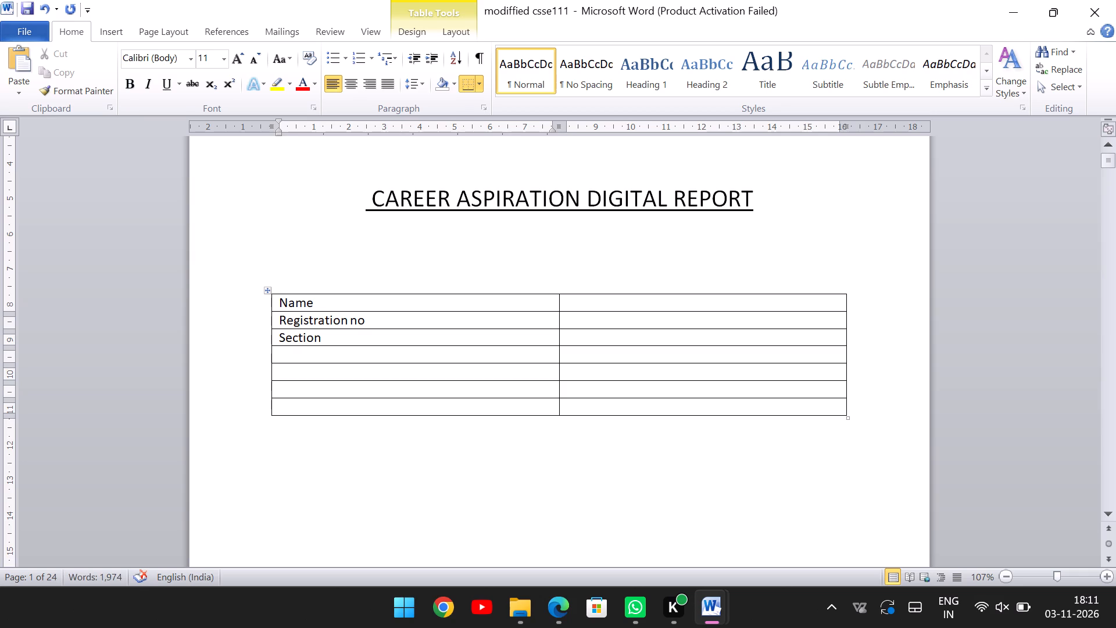
left_click(285, 353)
scroll(285, 353, "up", 1)
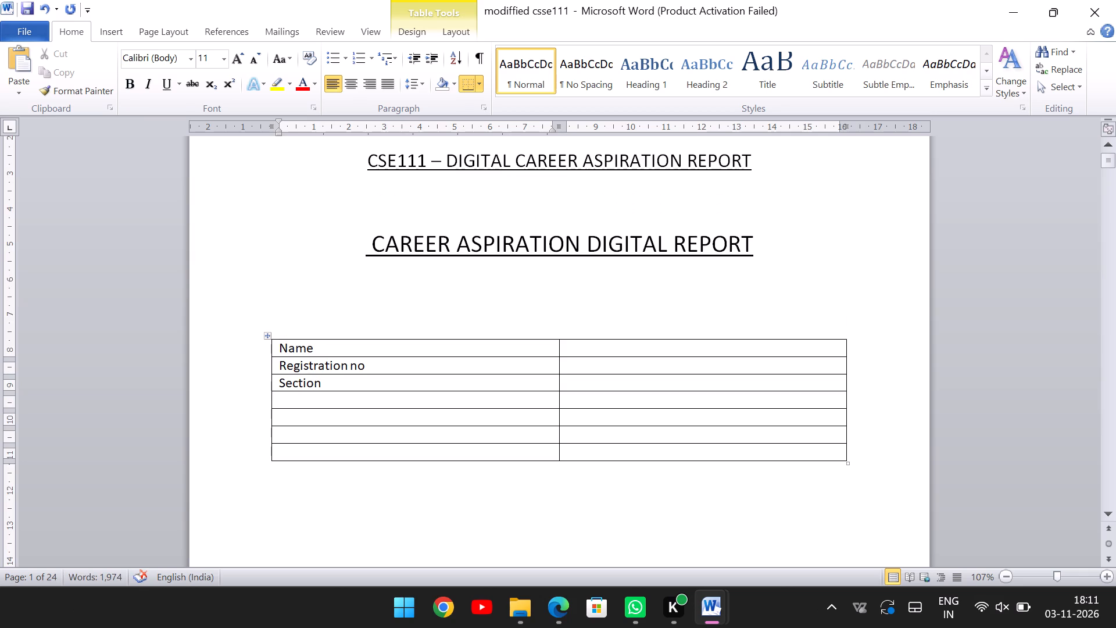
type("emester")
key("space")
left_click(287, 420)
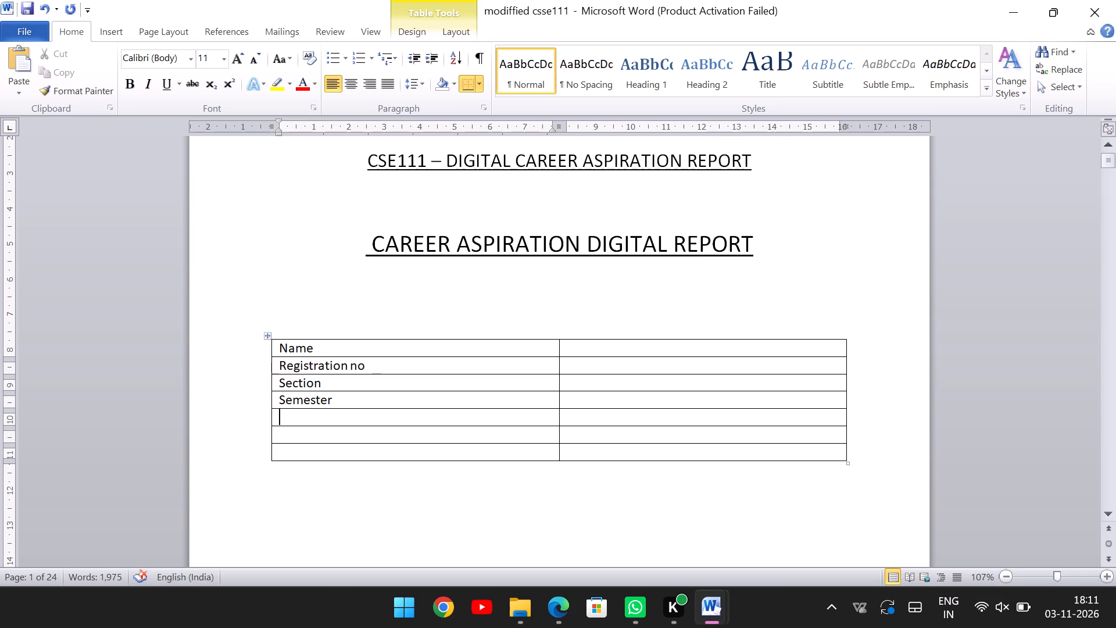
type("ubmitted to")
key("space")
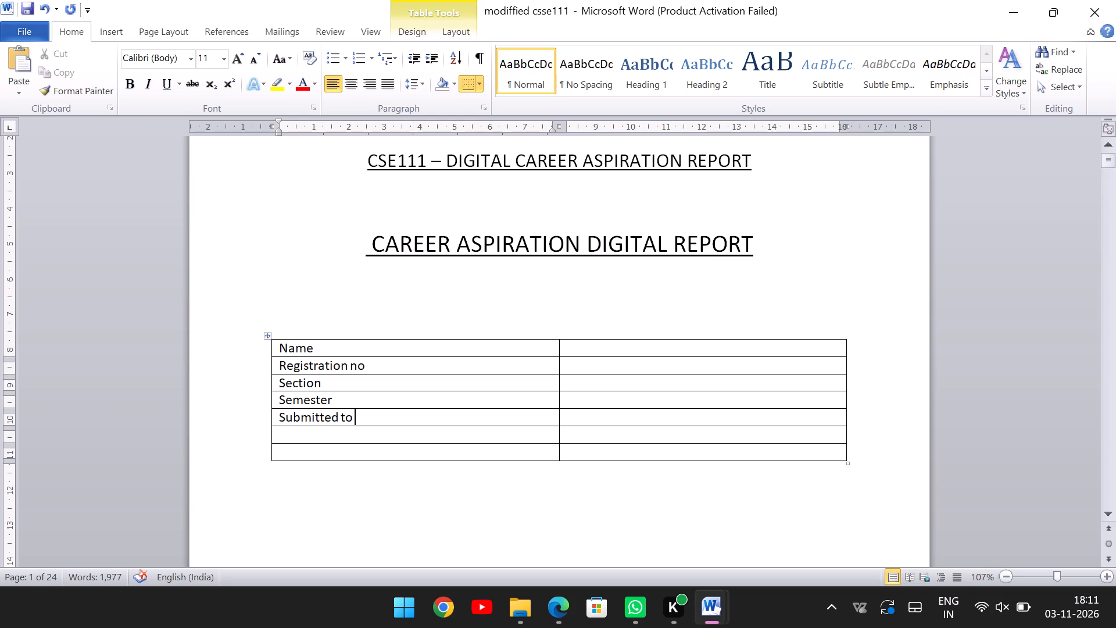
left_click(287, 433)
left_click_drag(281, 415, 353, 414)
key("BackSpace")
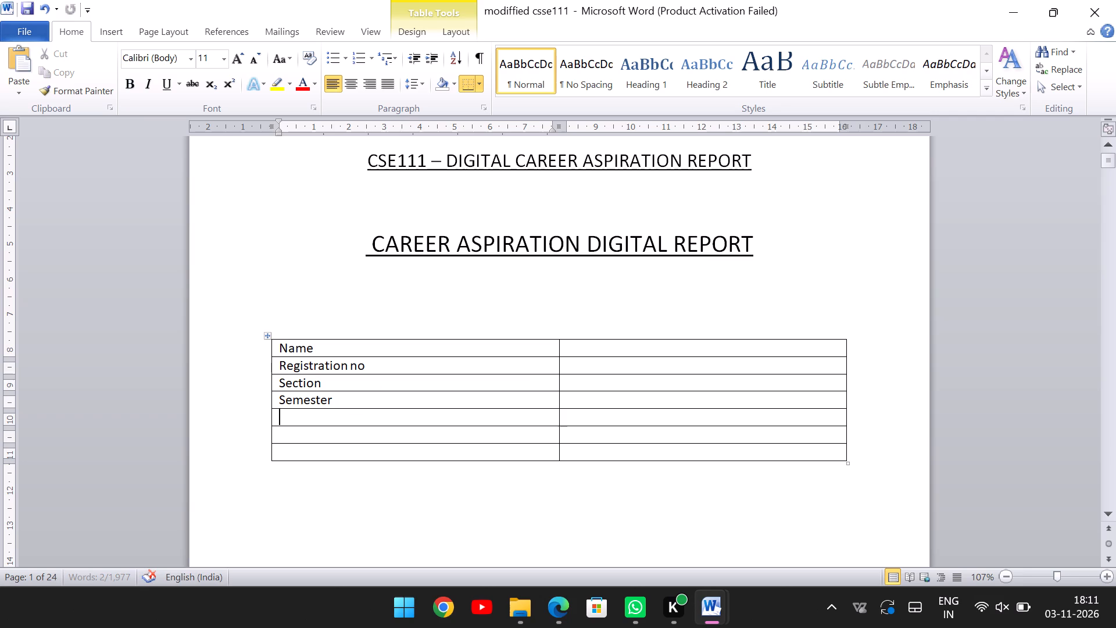
Move the "Semester" label from the fourth row of the table down to the fifth row.
left_click_drag(281, 397, 341, 405)
key("ctrl+c")
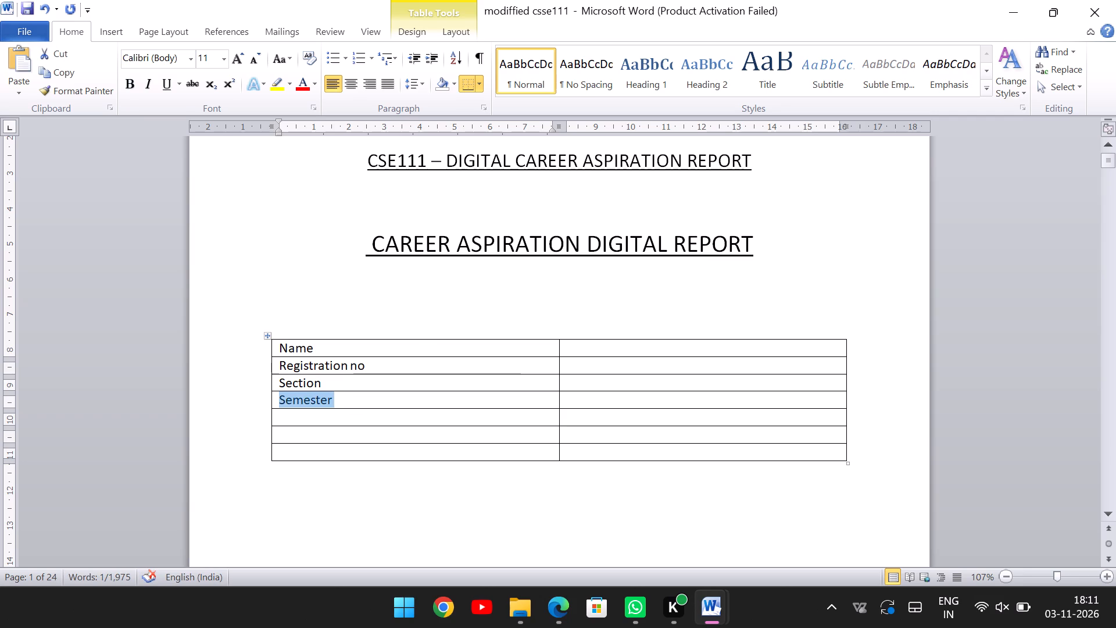
left_click(282, 417)
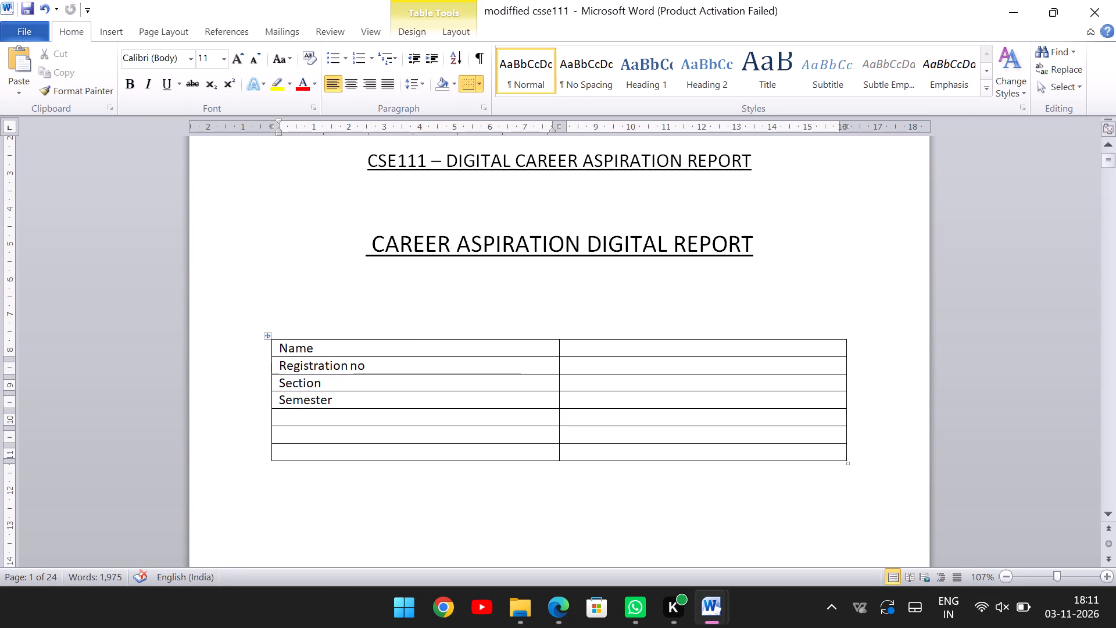
key("ctrl+v")
left_click_drag(338, 398, 278, 398)
key("BackSpace")
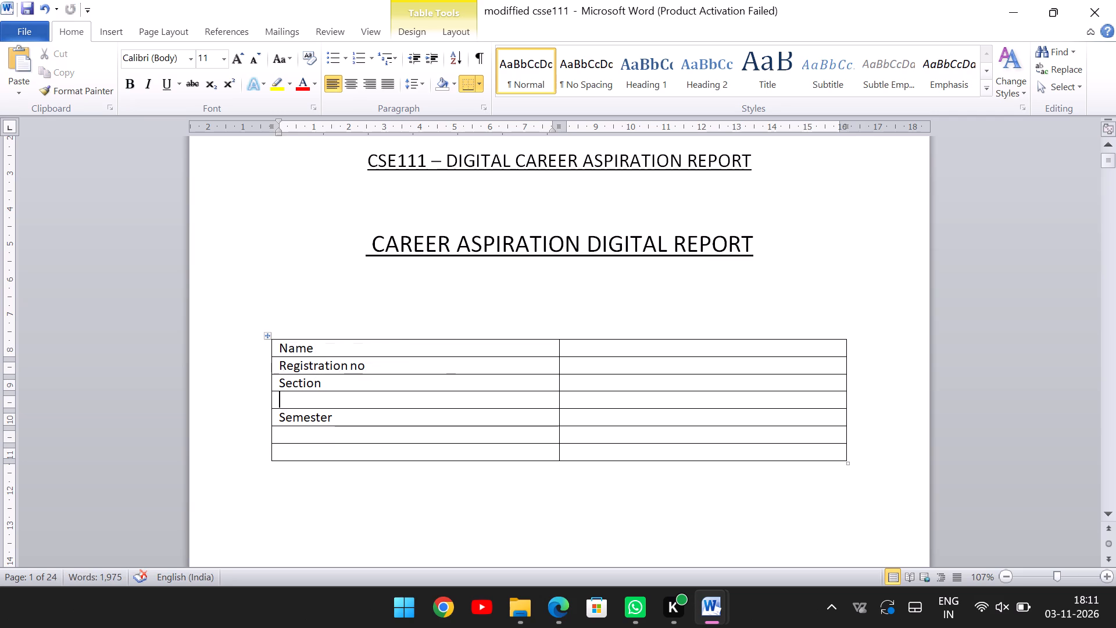
Label the empty fourth row of the cover table "Program" and the sixth row "Submitted to".
key("BackSpace")
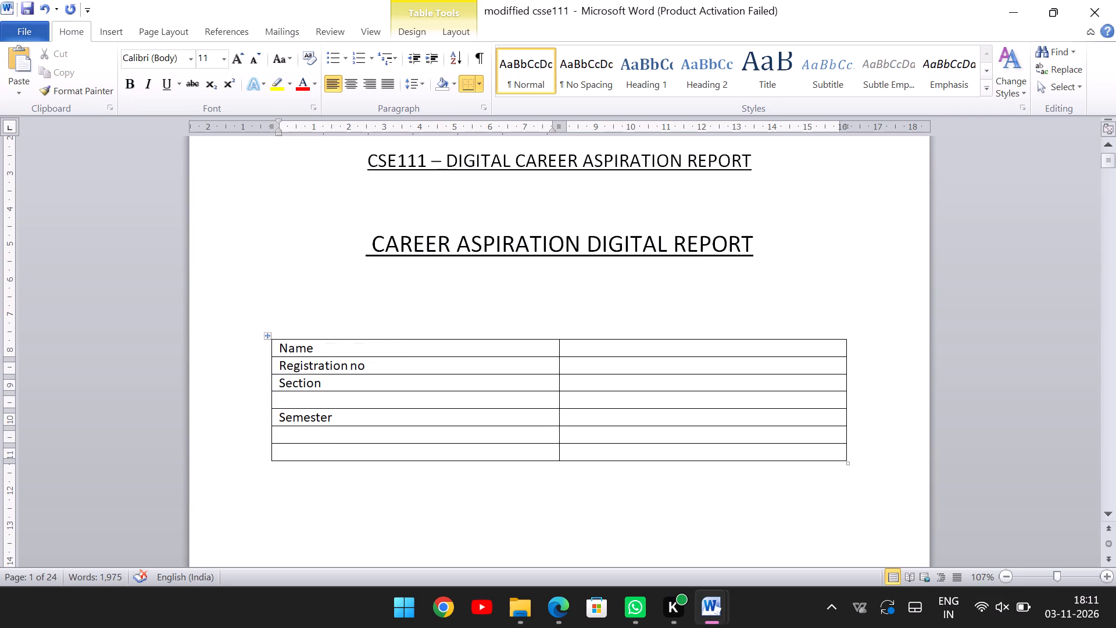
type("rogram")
left_click(292, 436)
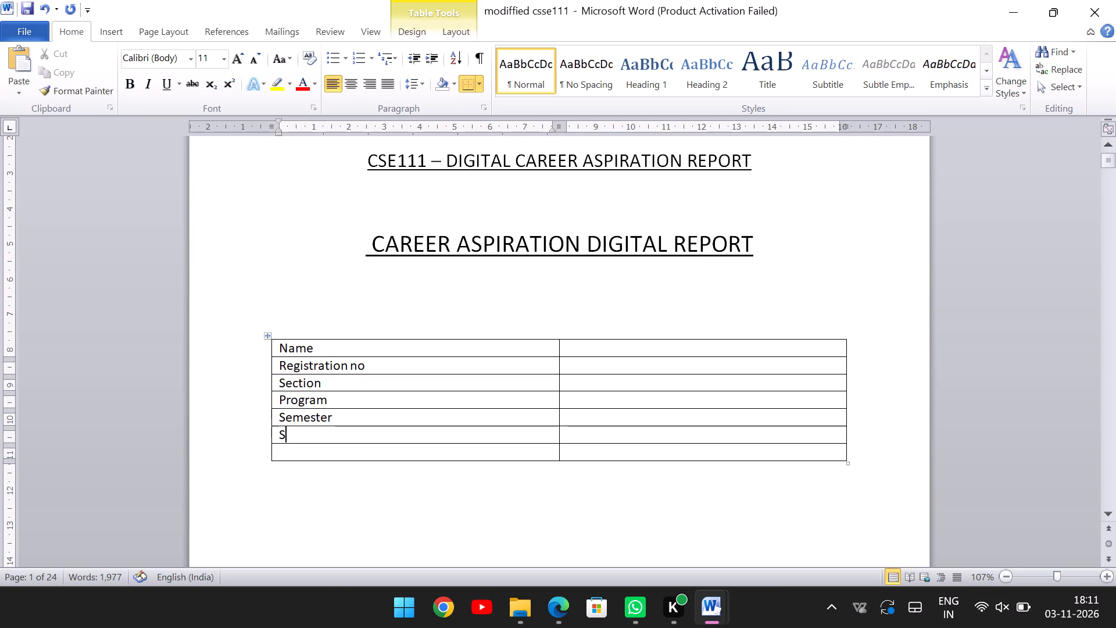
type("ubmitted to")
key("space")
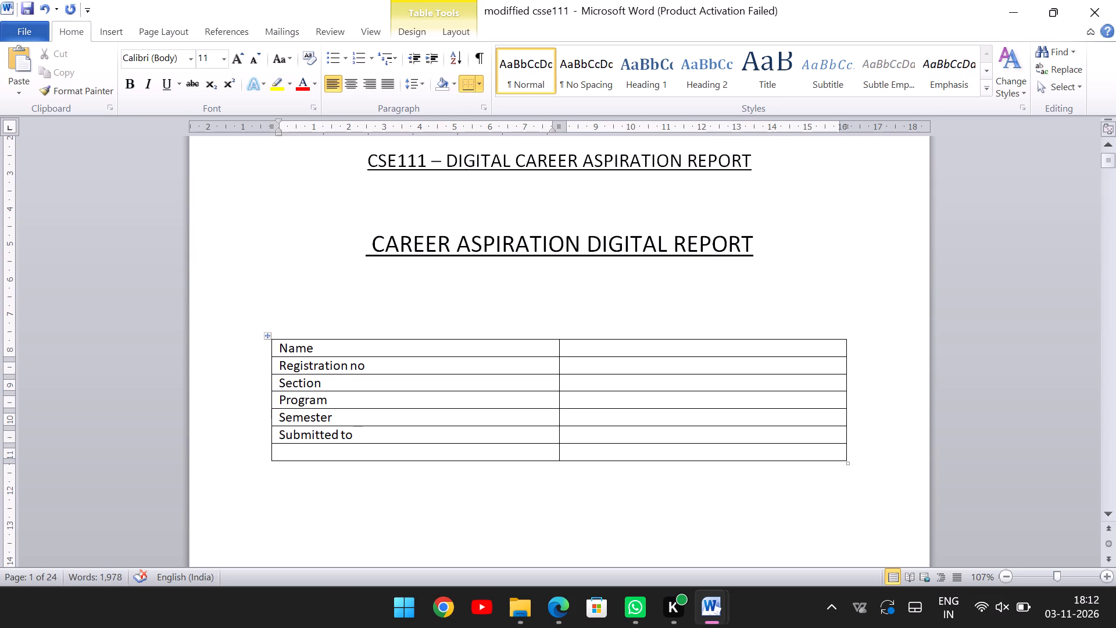
Label the last row of the cover table "Submission date" in its first column.
left_click(289, 452)
key("BackSpace")
key("BackSpace")
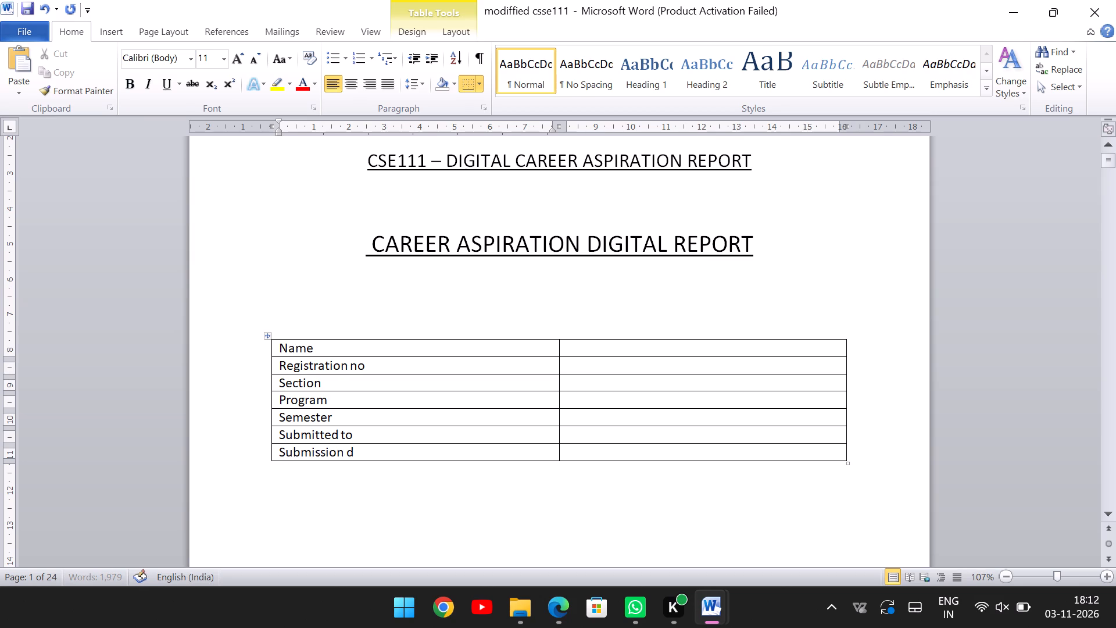
key("BackSpace")
key("BackSpace")
key("BackSpace")
key("BackSpace")
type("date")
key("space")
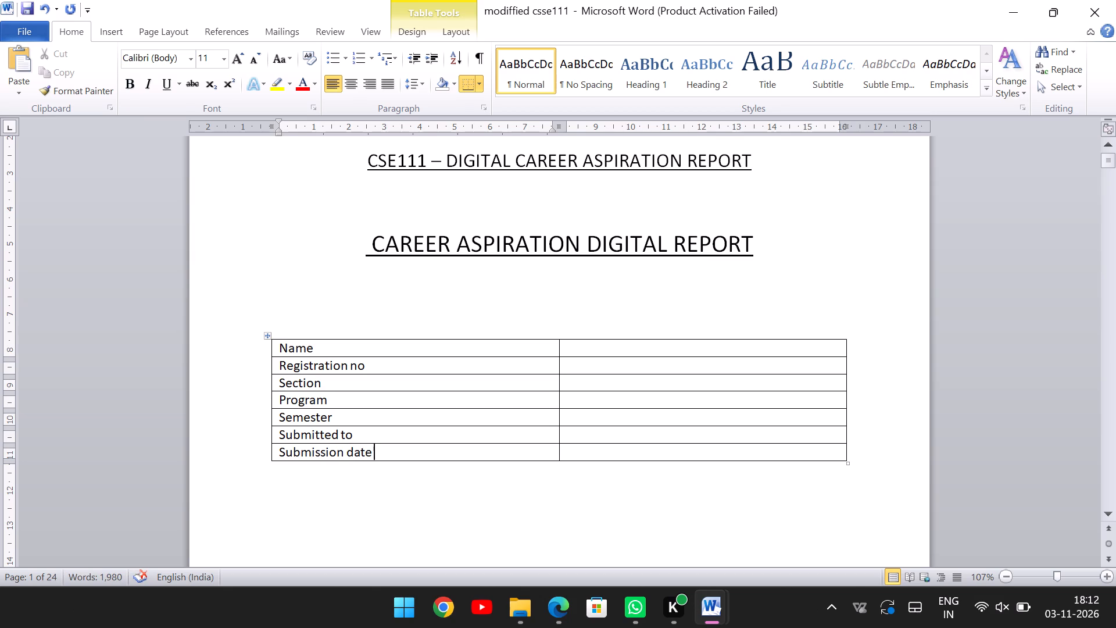
Enter the student's full name, with both words capitalised, in the second column of the Name row.
left_click(573, 348)
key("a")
key("BackSpace")
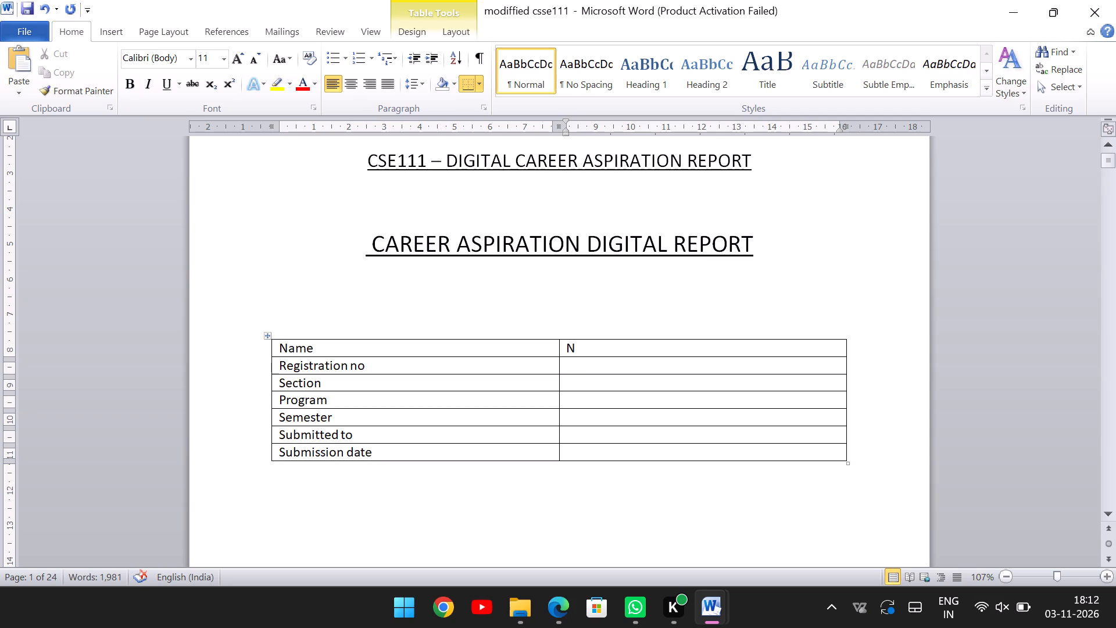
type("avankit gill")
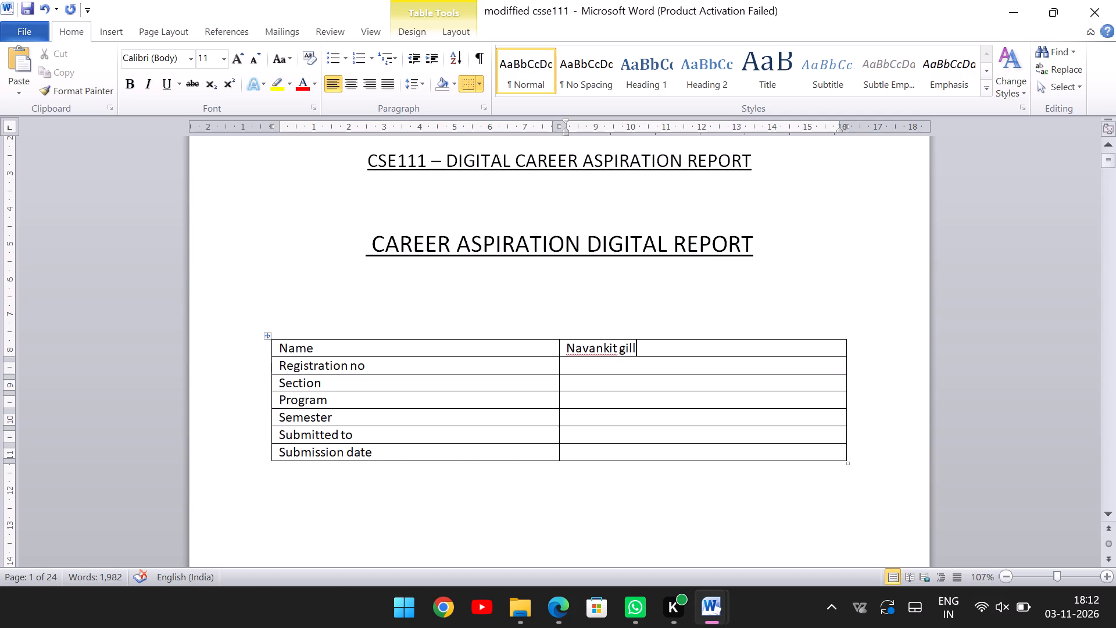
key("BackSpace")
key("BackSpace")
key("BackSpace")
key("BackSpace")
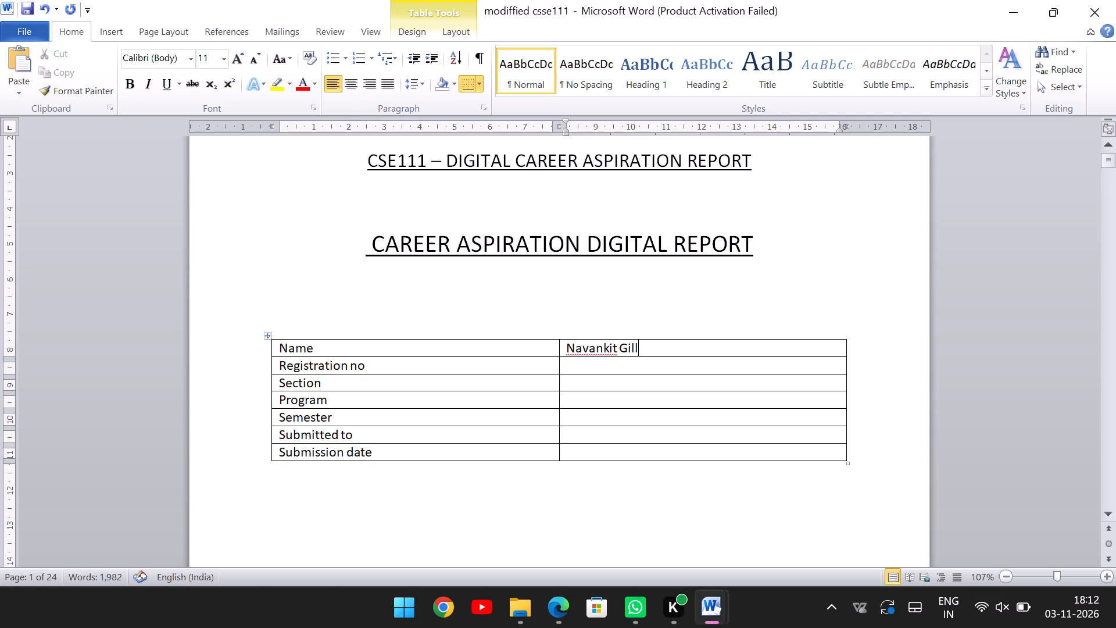
Fill in the student's registration number and the section "K4P26GH" in the second column of their rows.
left_click(579, 362)
left_click(579, 371)
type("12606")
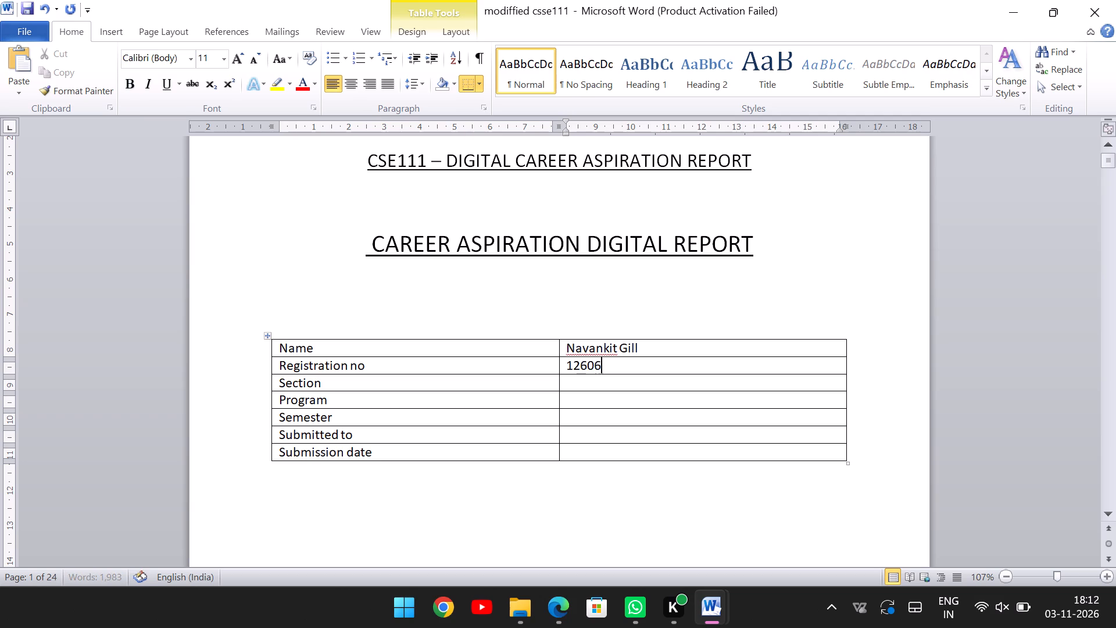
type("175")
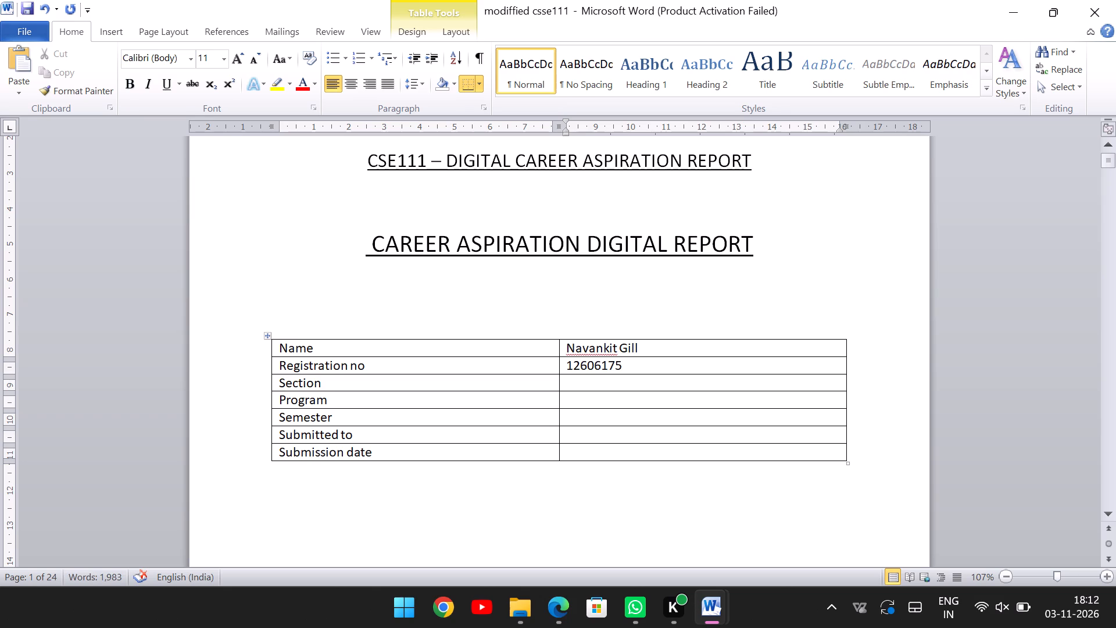
left_click(574, 380)
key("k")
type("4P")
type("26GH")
Fill in the program as "B.tech CSE (AI/ML)" in the second column of the Program row.
left_click(577, 398)
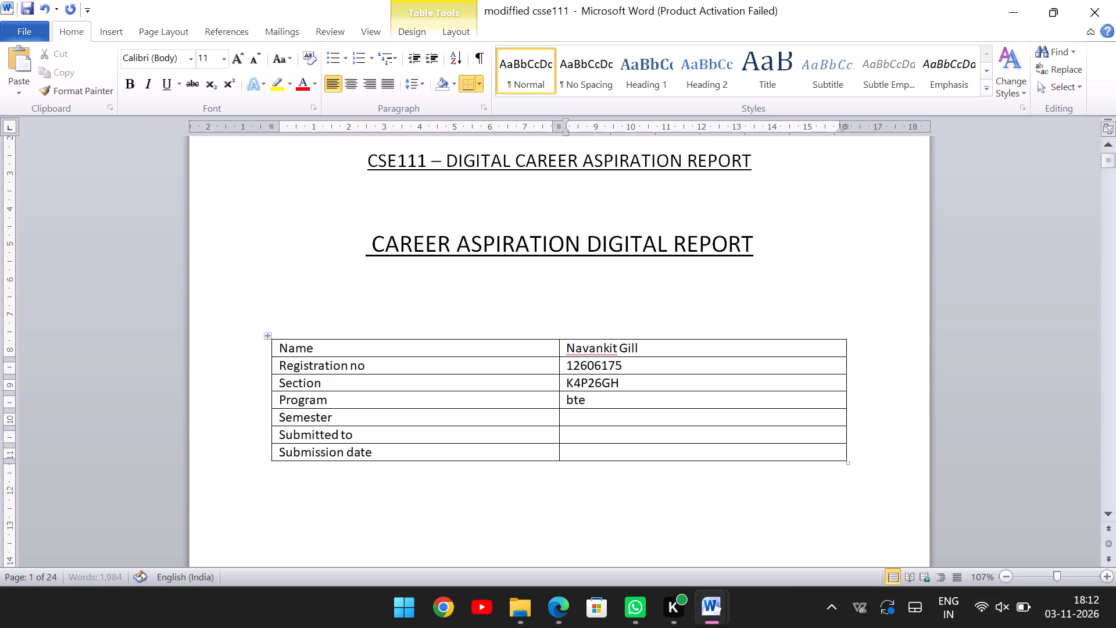
key("BackSpace")
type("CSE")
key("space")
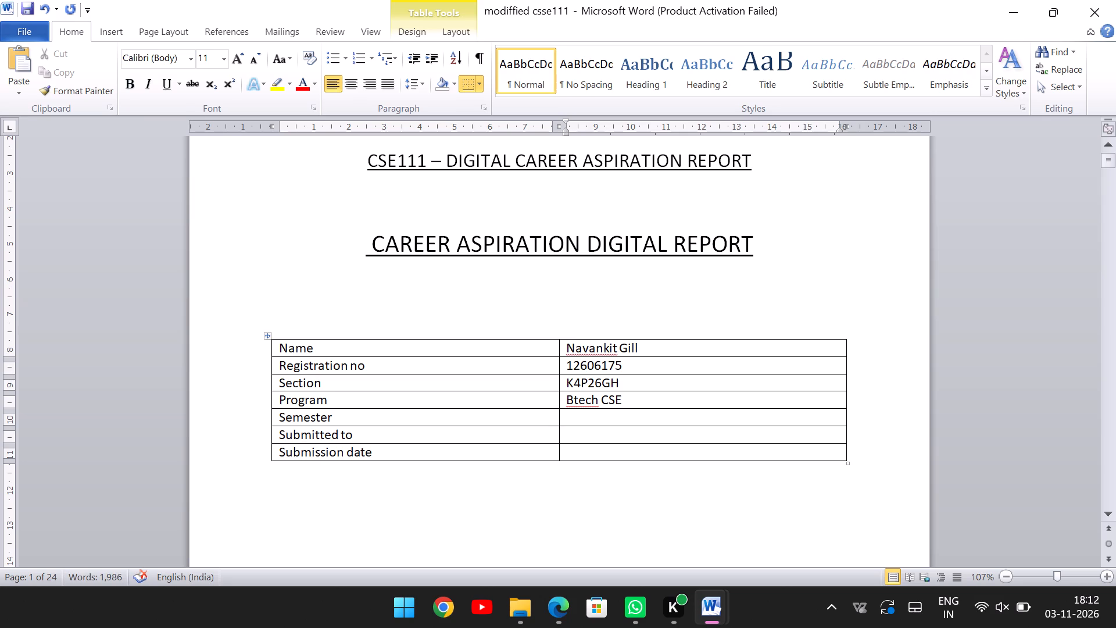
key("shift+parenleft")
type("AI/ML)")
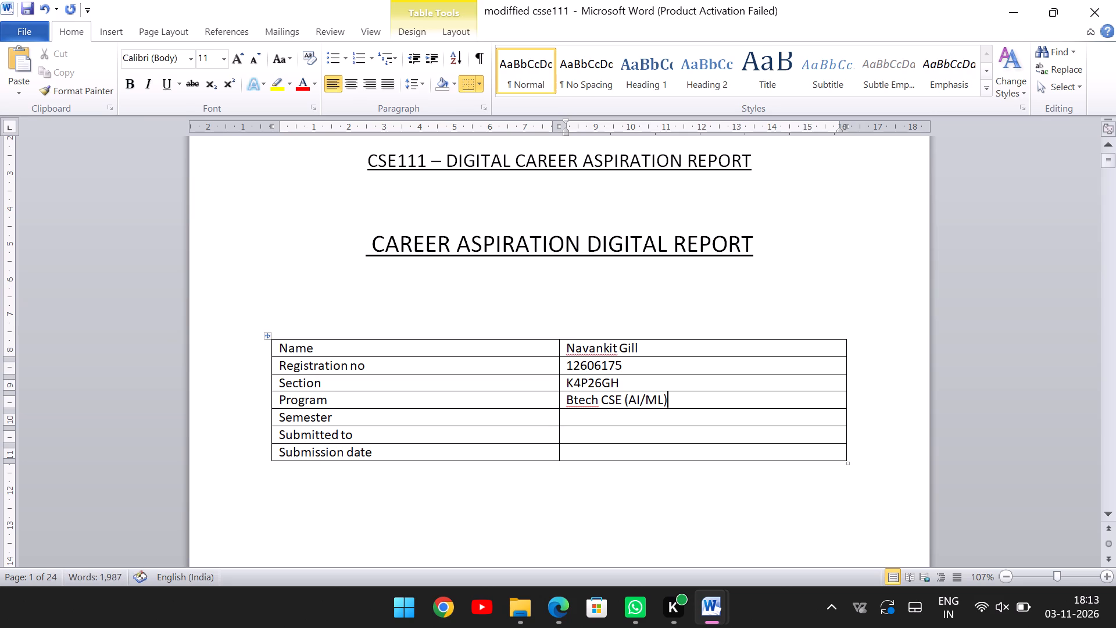
left_click(576, 400)
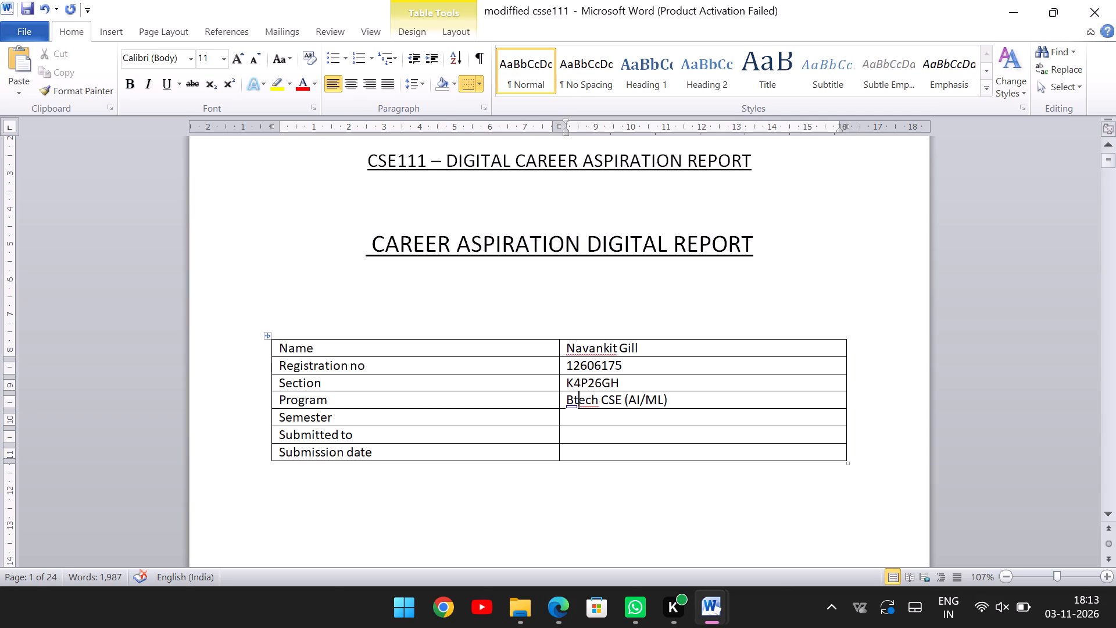
left_click(574, 399)
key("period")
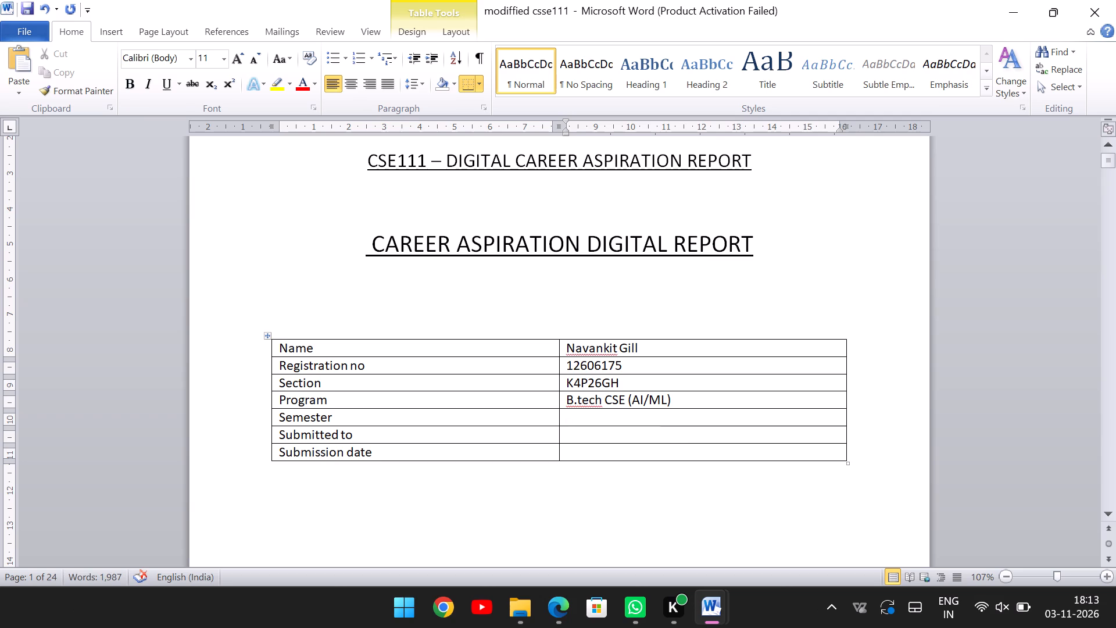
Fill in the semester as "Ist" and enter the instructor's name in the Submitted to row.
left_click(580, 422)
key("BackSpace")
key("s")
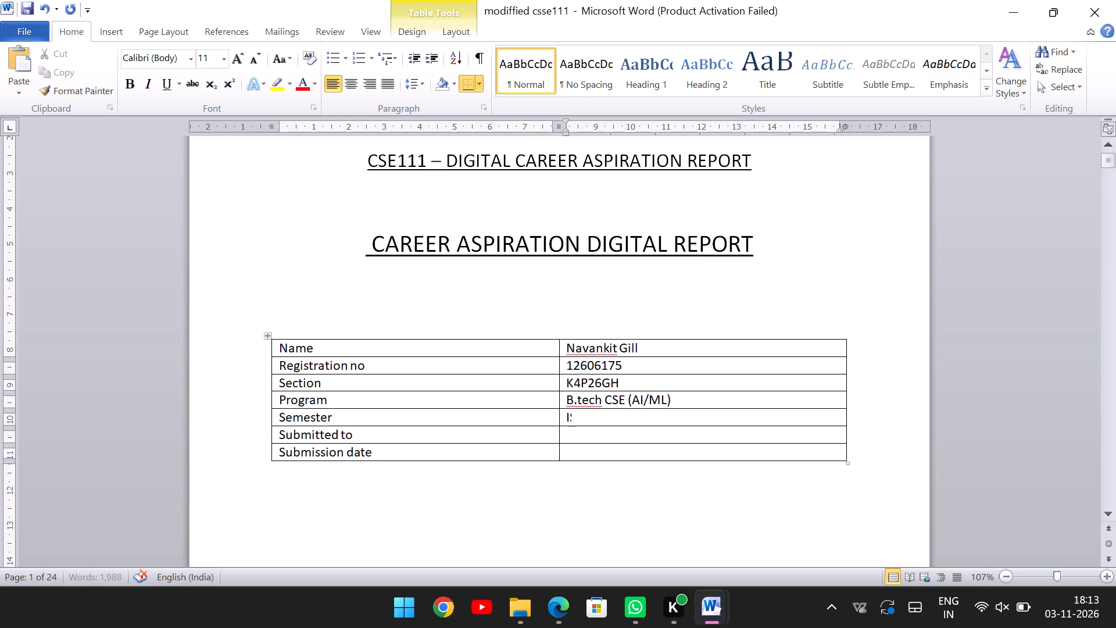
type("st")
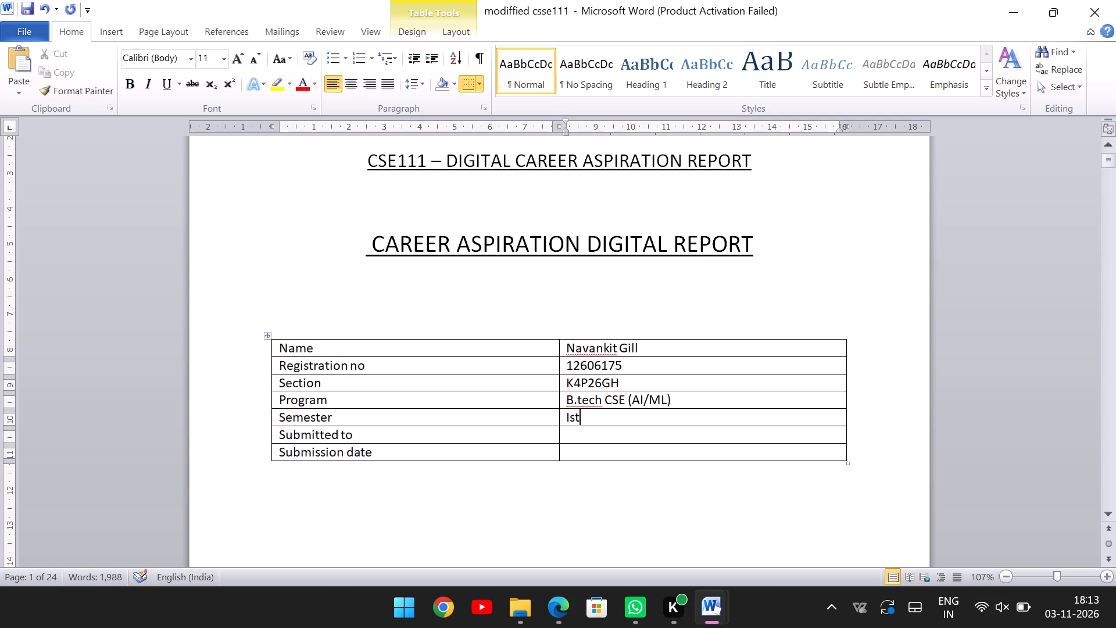
left_click(575, 440)
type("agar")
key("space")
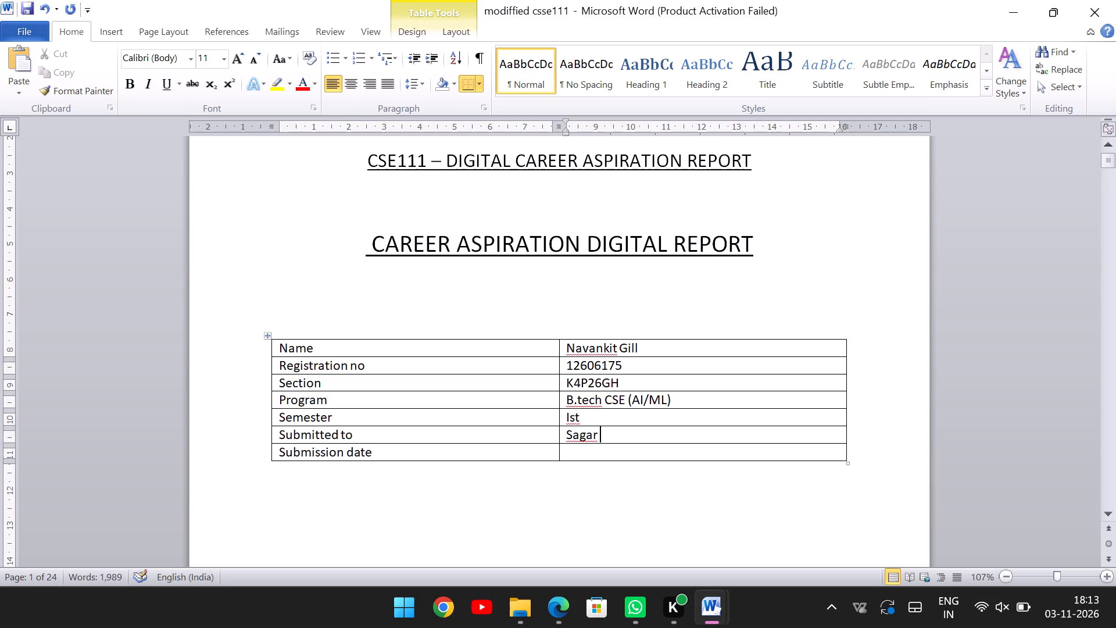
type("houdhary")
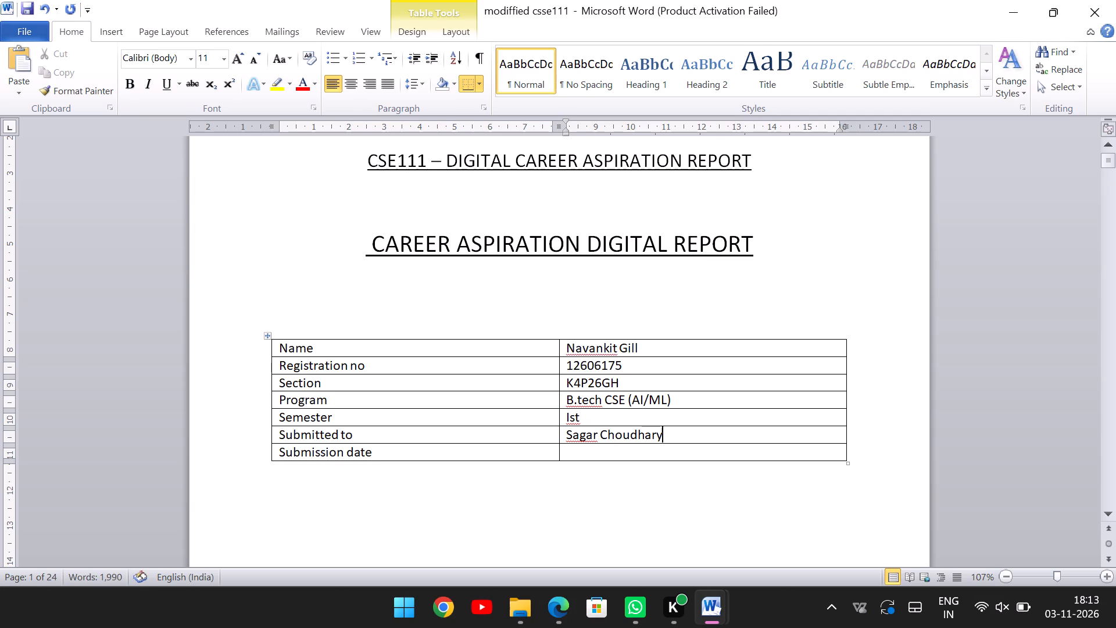
Fill in the submission date as "6th November ,2026" in the second column of the Submission date row.
left_click(575, 445)
left_click(575, 451)
scroll(557, 265, "down", 3)
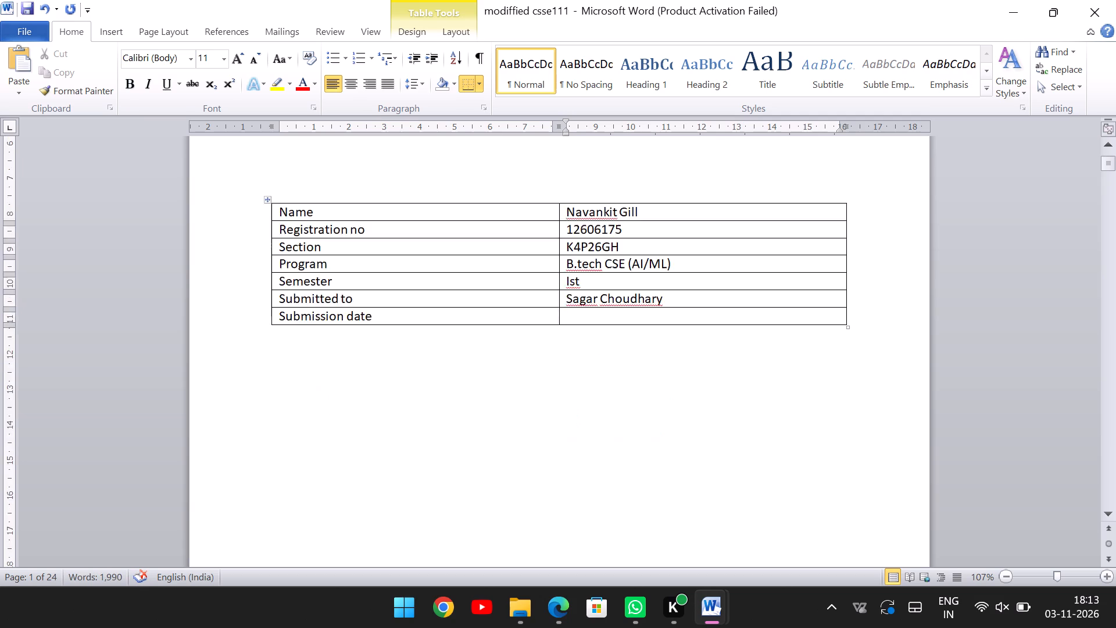
scroll(557, 265, "up", 8)
scroll(557, 265, "down", 5)
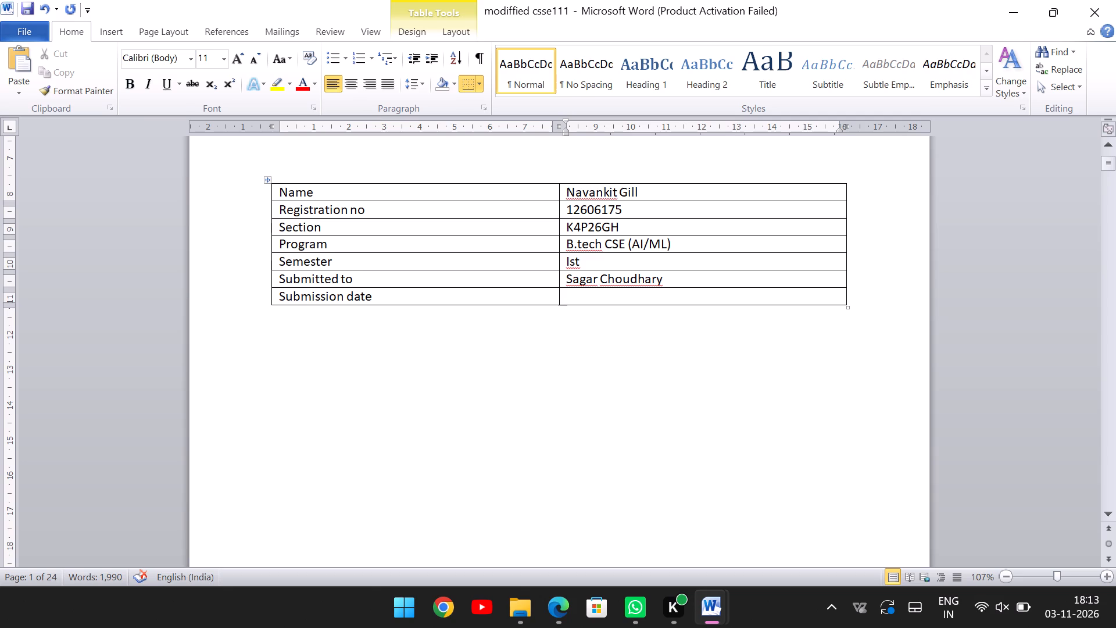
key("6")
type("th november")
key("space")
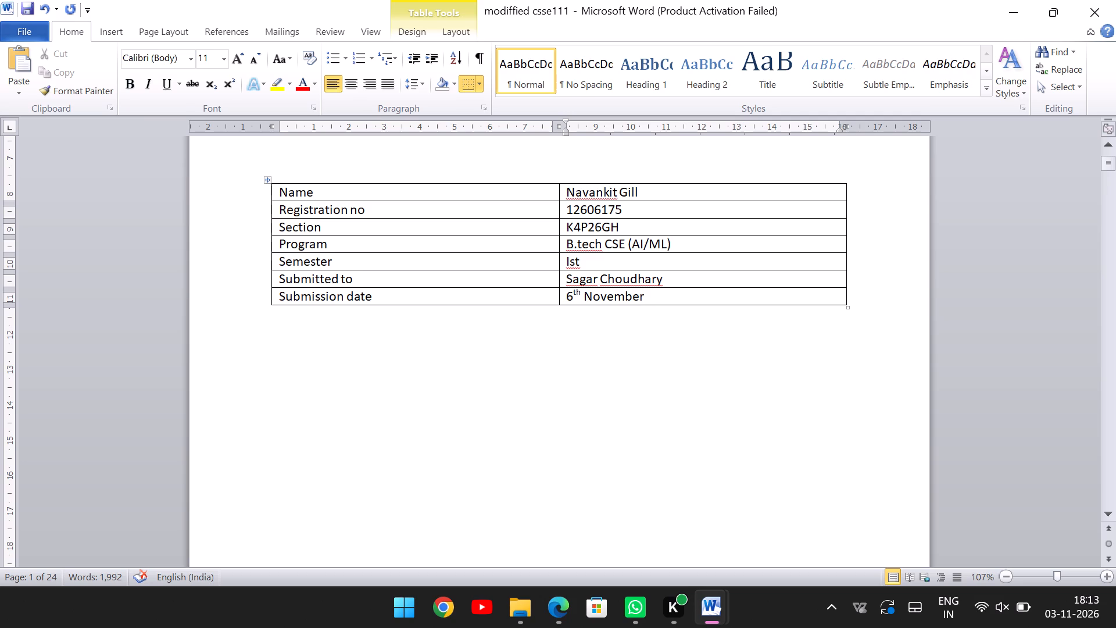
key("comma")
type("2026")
Widen the gap between the CAREER ASPIRATION DIGITAL REPORT title and the table, removing one blank line and adding two.
scroll(632, 382, "up", 3)
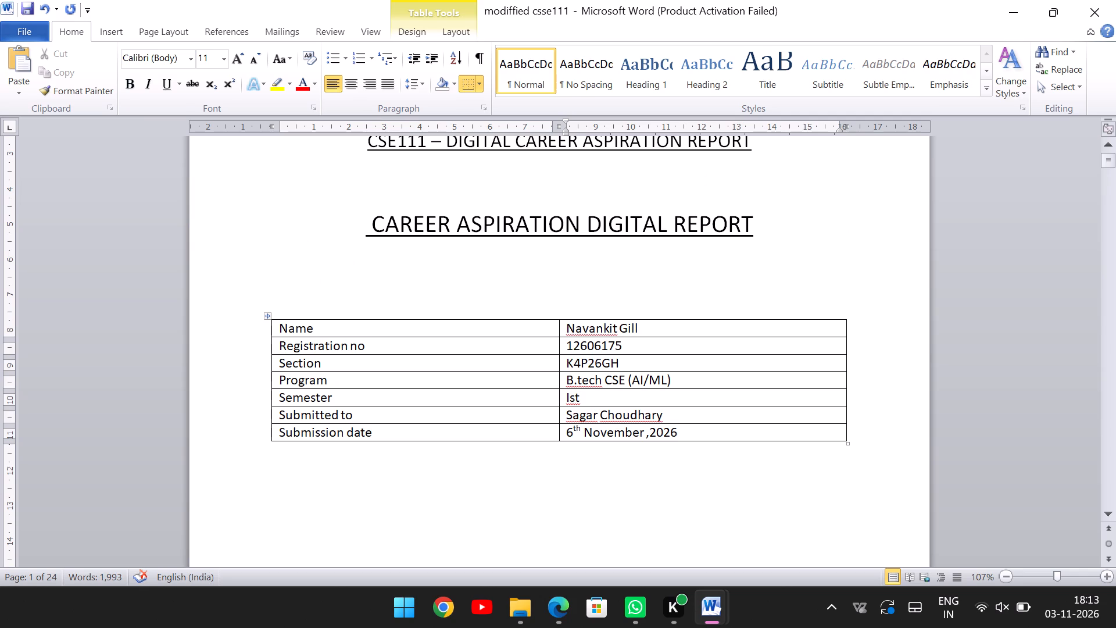
scroll(500, 290, "up", 3)
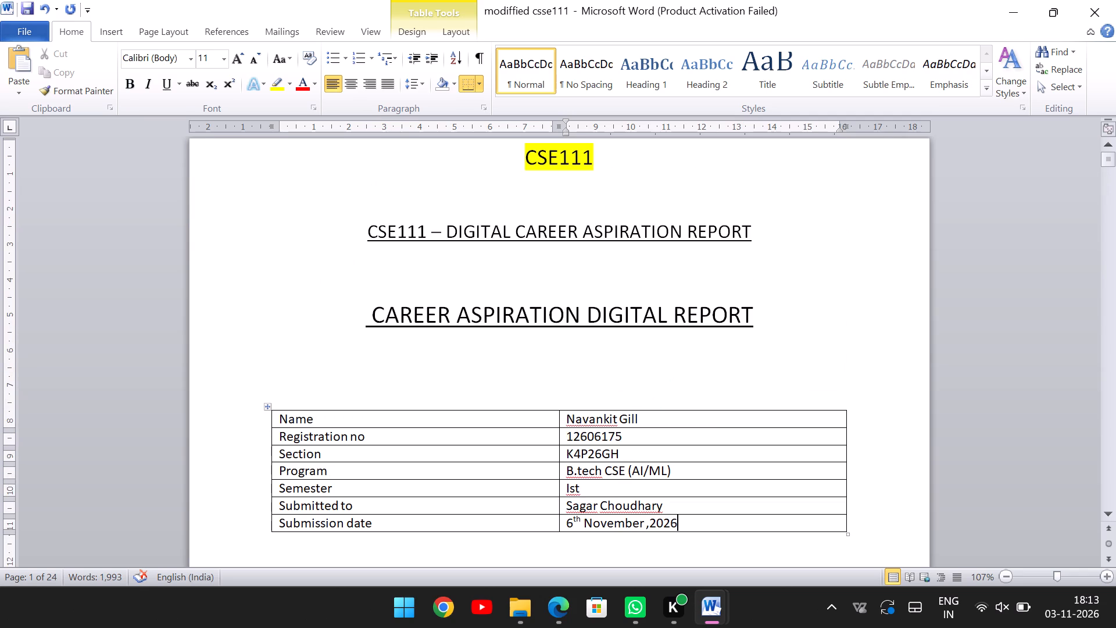
left_click(517, 368)
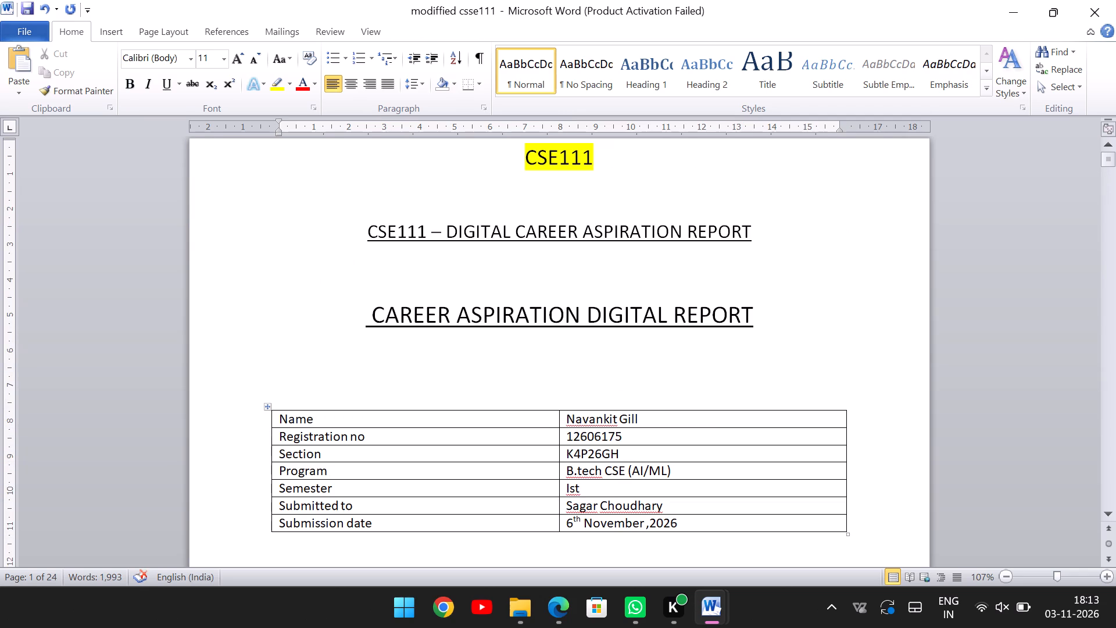
key("BackSpace")
left_click(522, 350)
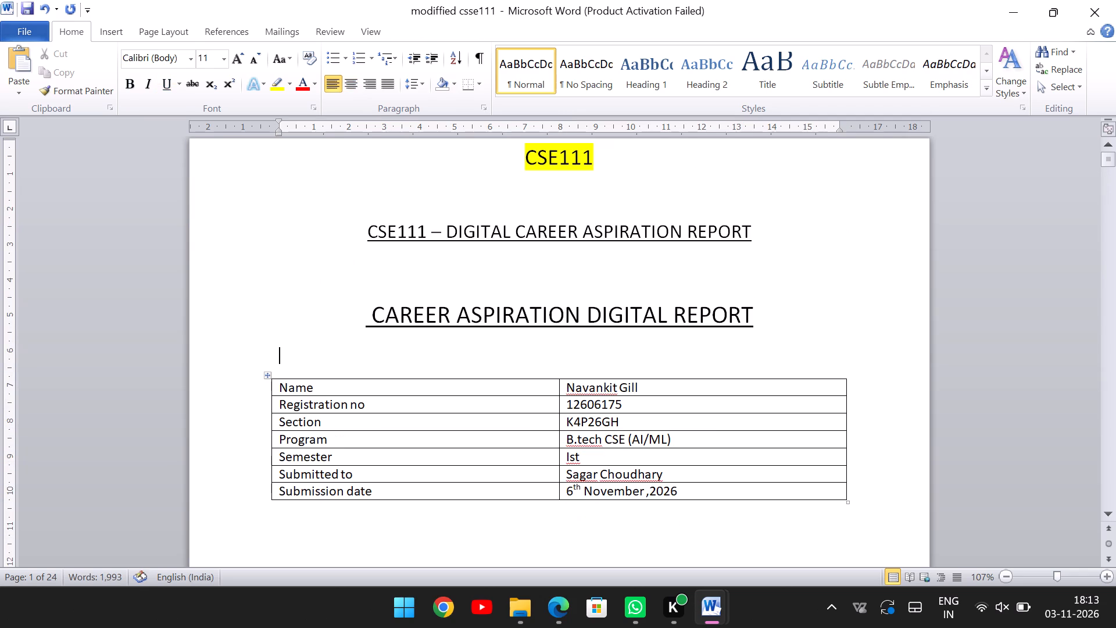
key("Return")
key("Return")
Narrow the cover table's label column to about 4.7 cm by moving the table's left border inward.
scroll(522, 350, "down", 3)
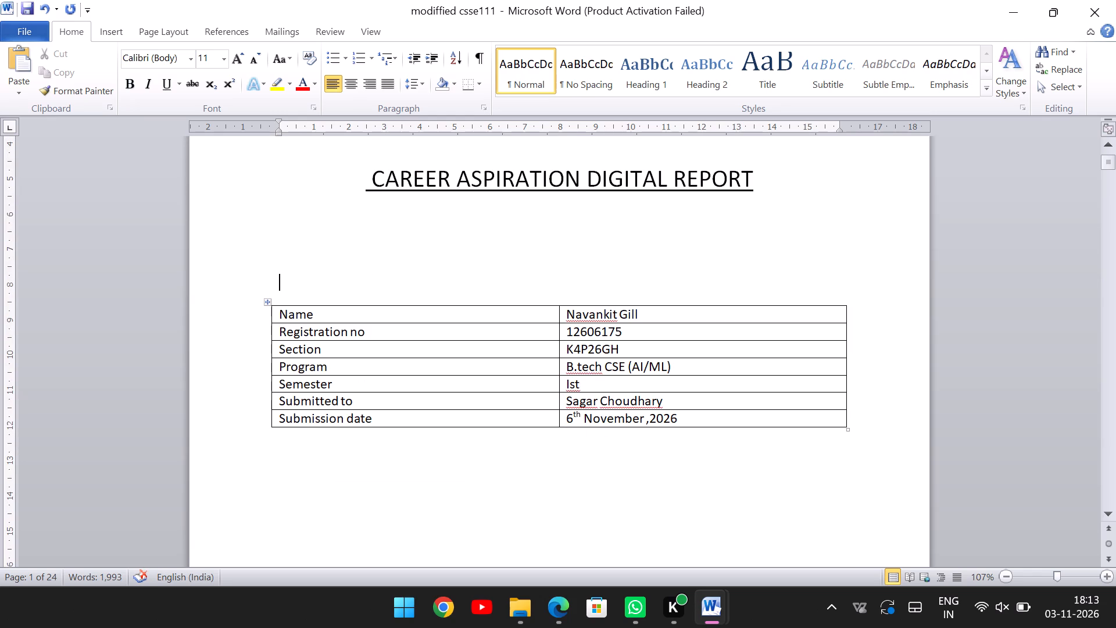
left_click_drag(271, 361, 348, 369)
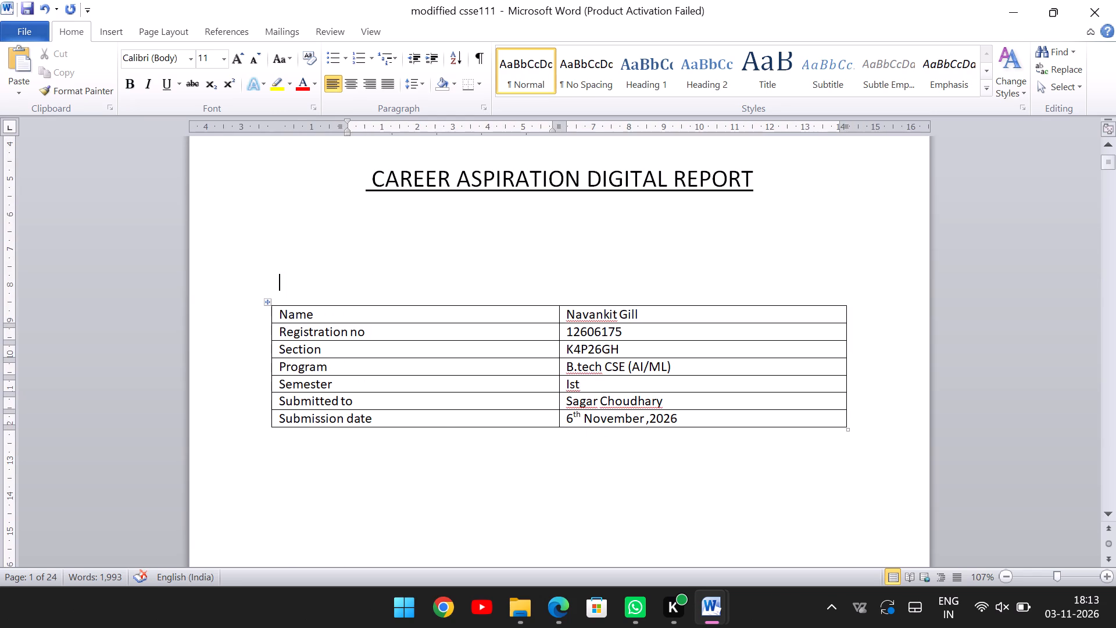
left_click_drag(348, 369, 348, 369)
left_click(352, 370)
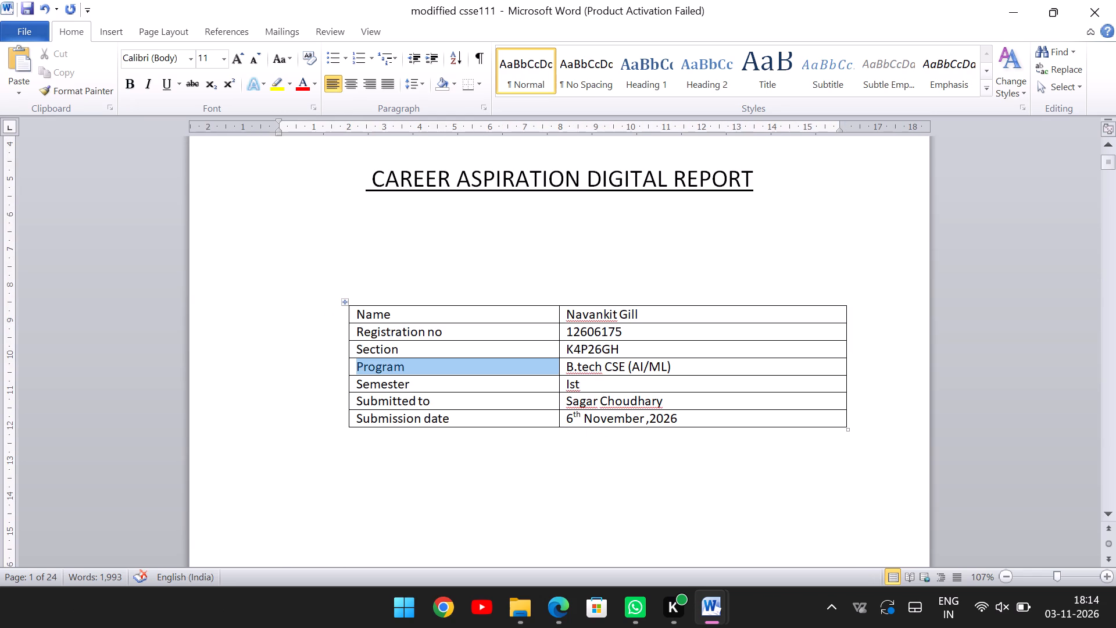
left_click(338, 373)
left_click(289, 407)
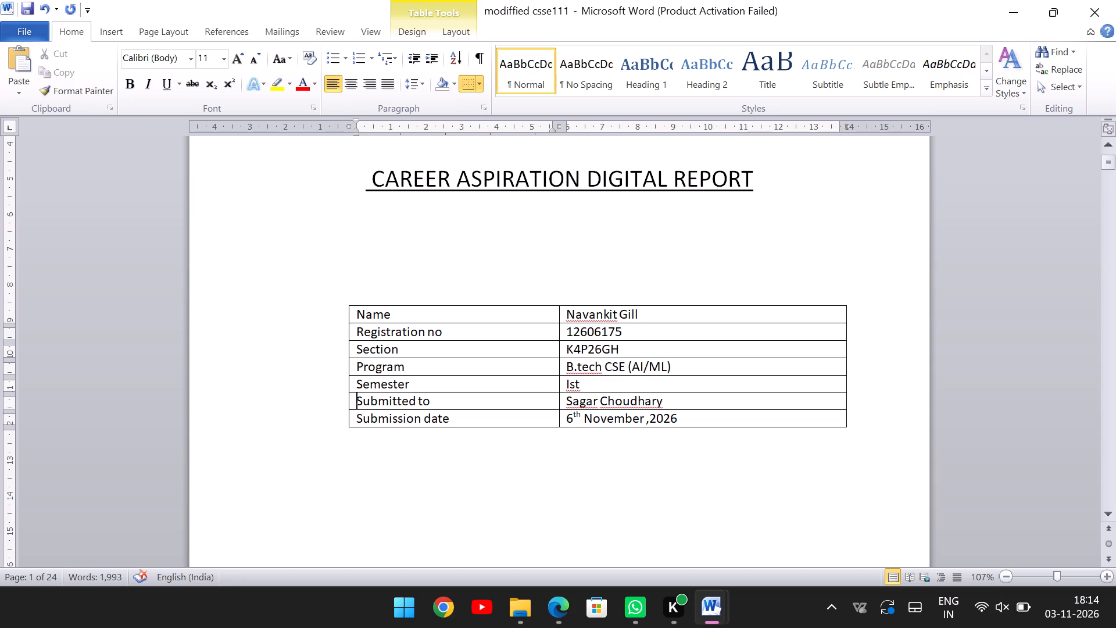
left_click_drag(349, 367, 367, 372)
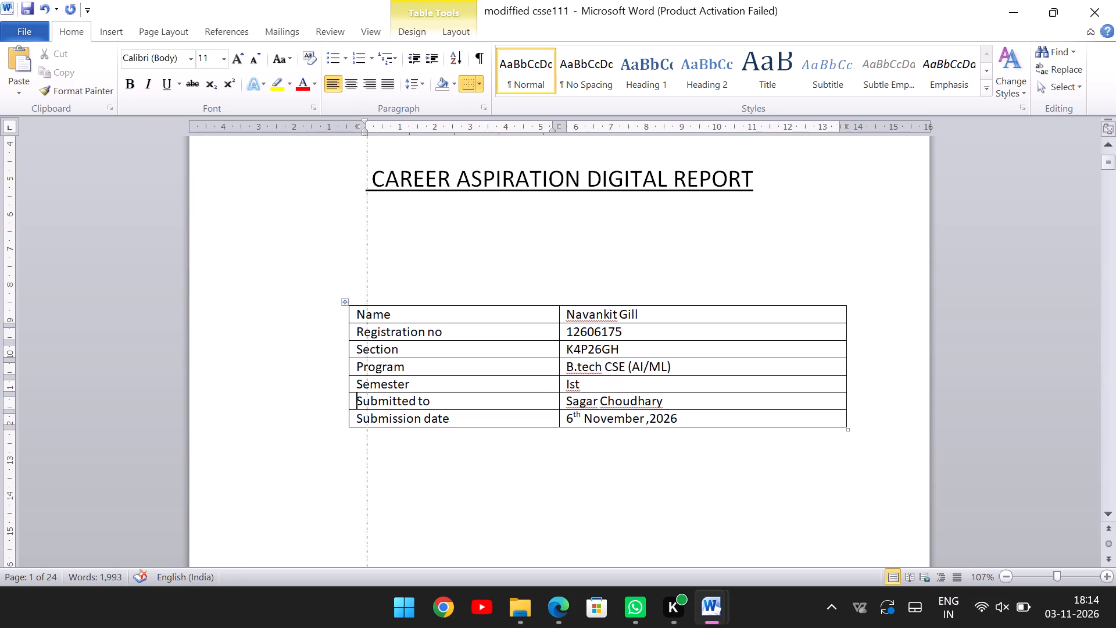
left_click_drag(367, 372, 395, 375)
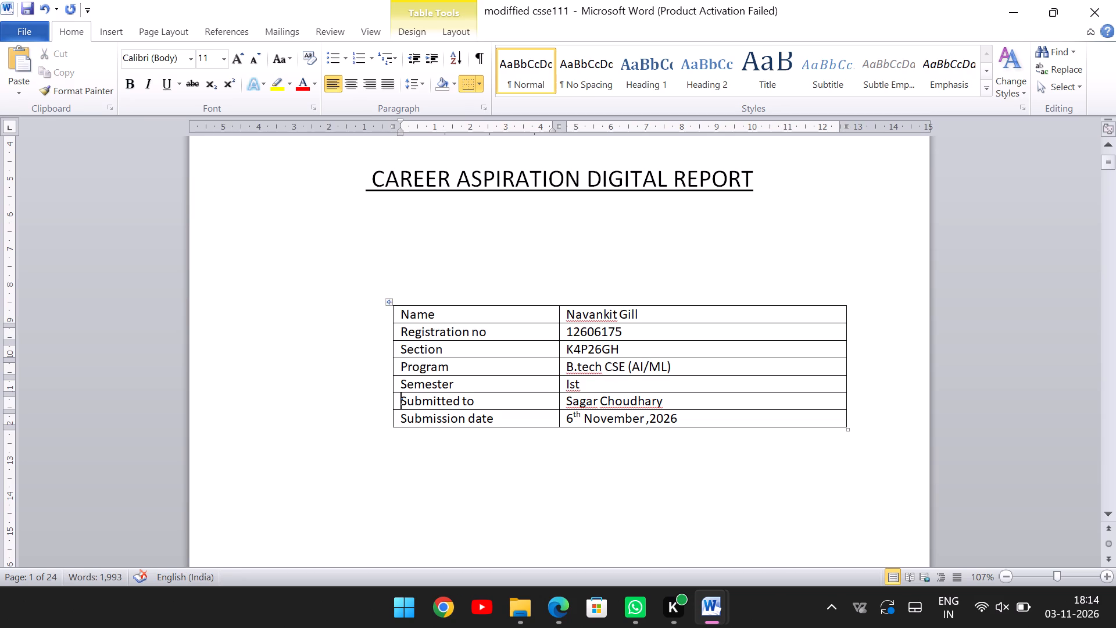
Narrow the cover table's second column to about 6.5 cm by moving the table's outer right border inward.
left_click_drag(846, 367, 795, 367)
left_click(602, 536)
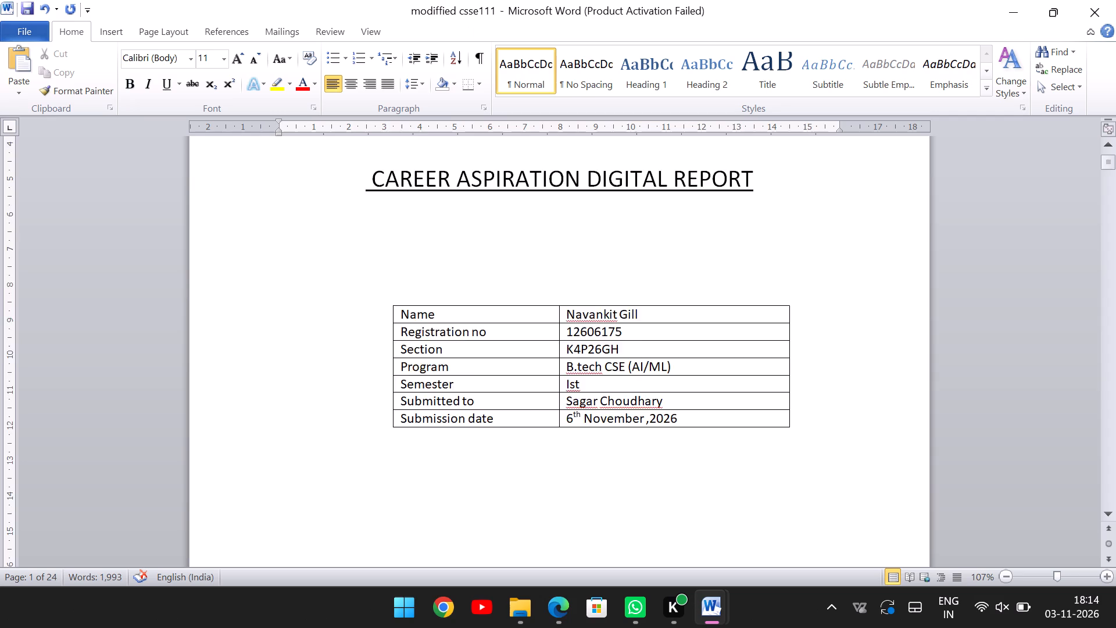
Delete the whole italic bulleted list of section titles under the Contents heading, through Professional Digital Profile and the blank lines below it.
scroll(591, 461, "down", 8)
scroll(577, 426, "down", 13)
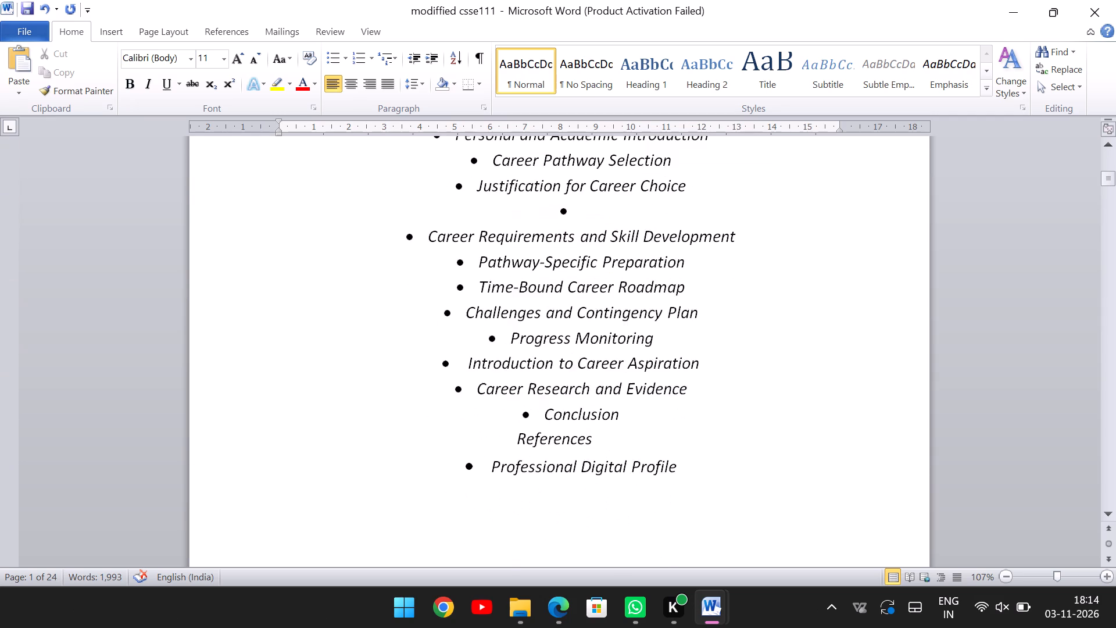
scroll(577, 426, "down", 2)
scroll(577, 426, "up", 6)
left_click_drag(441, 281, 571, 533)
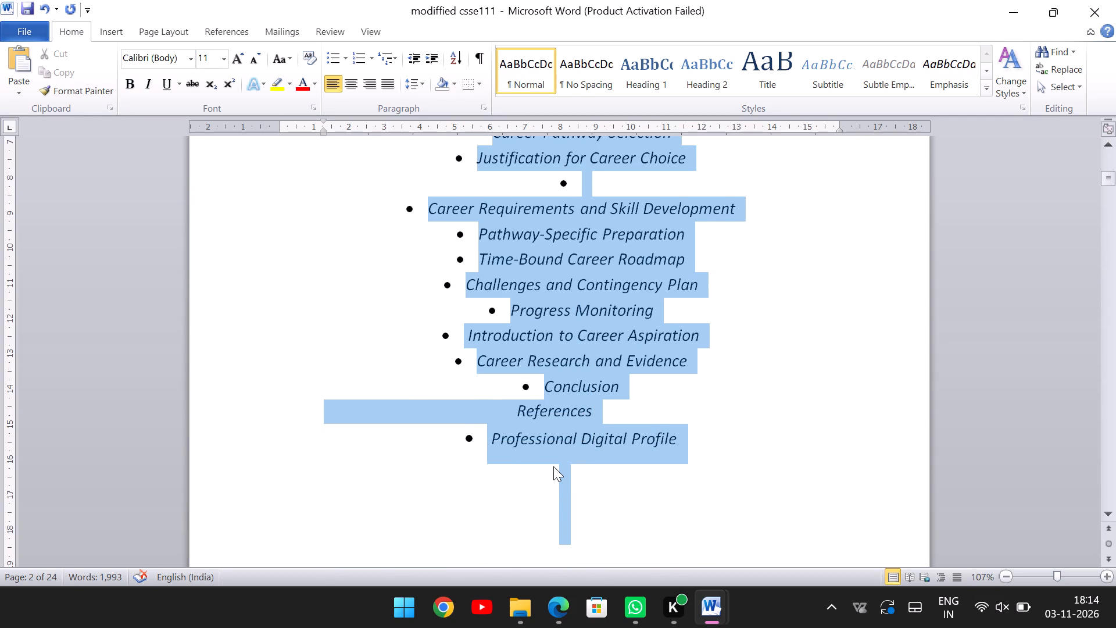
key("BackSpace")
Insert a blank line above the EXECUTIVE SUMMARY heading to push it onto the page with its body text.
scroll(553, 463, "up", 2)
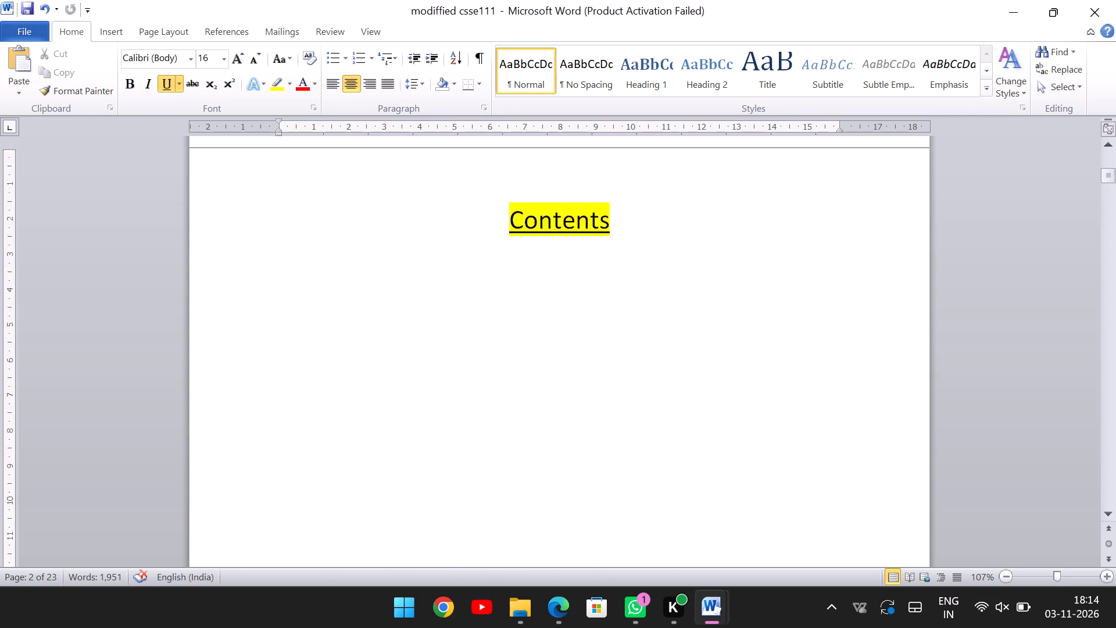
scroll(553, 463, "up", 8)
scroll(555, 459, "down", 17)
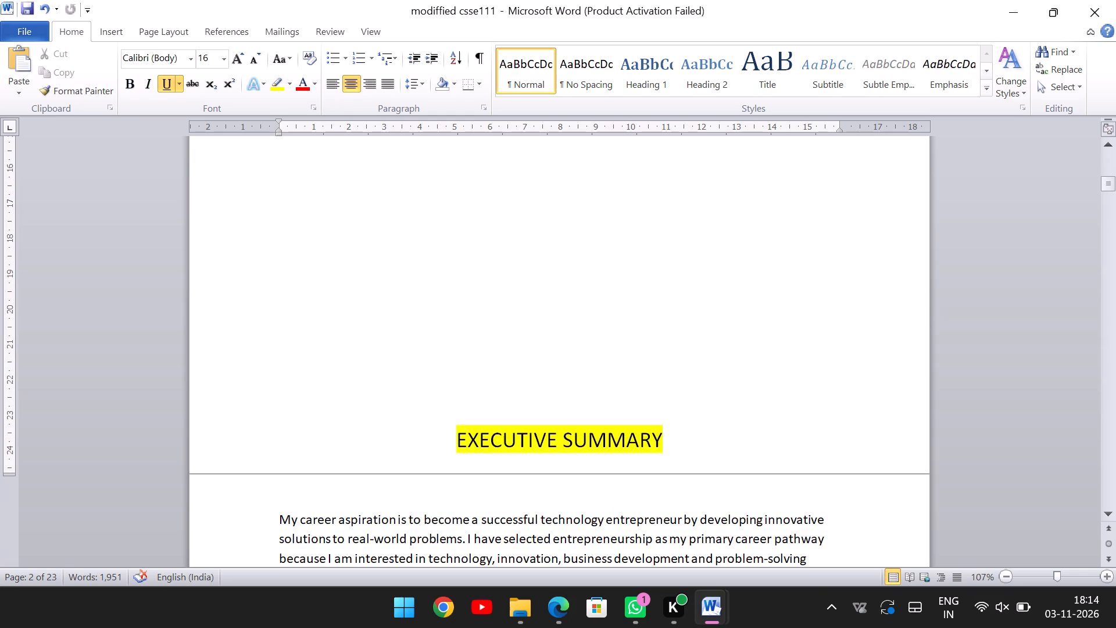
left_click(543, 398)
key("Return")
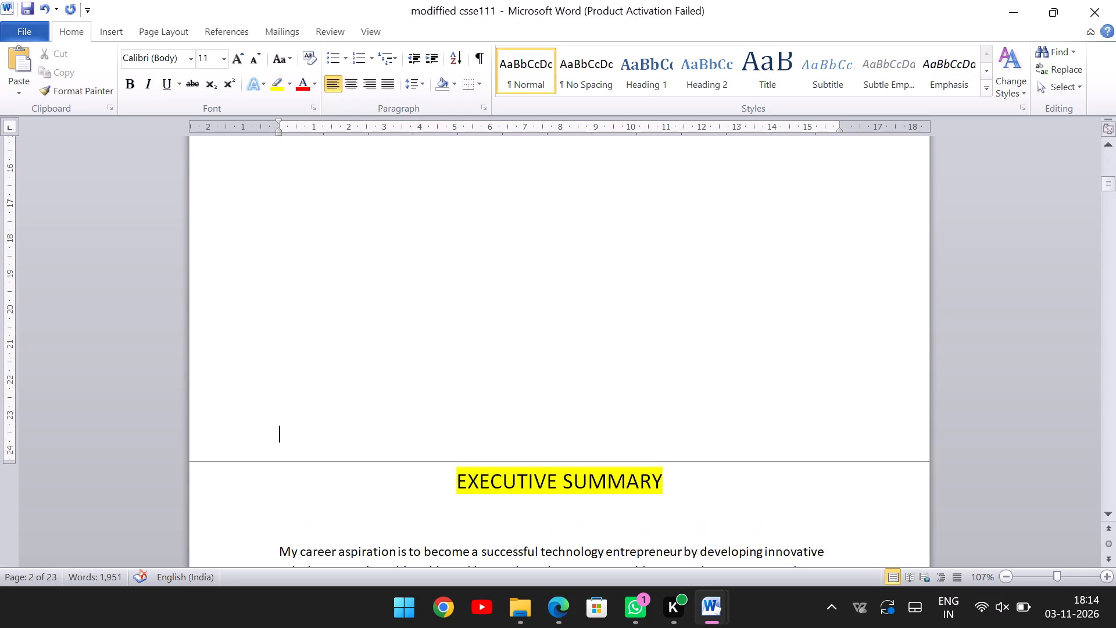
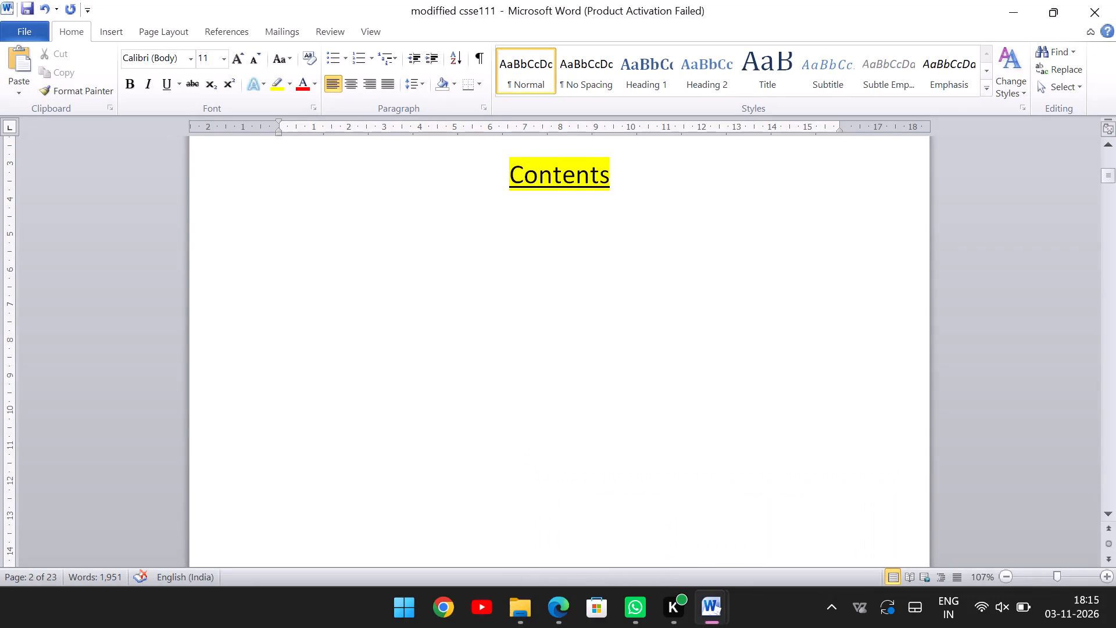
Place the insertion point on the blank centred line below the Contents heading on page 2.
left_click(297, 256)
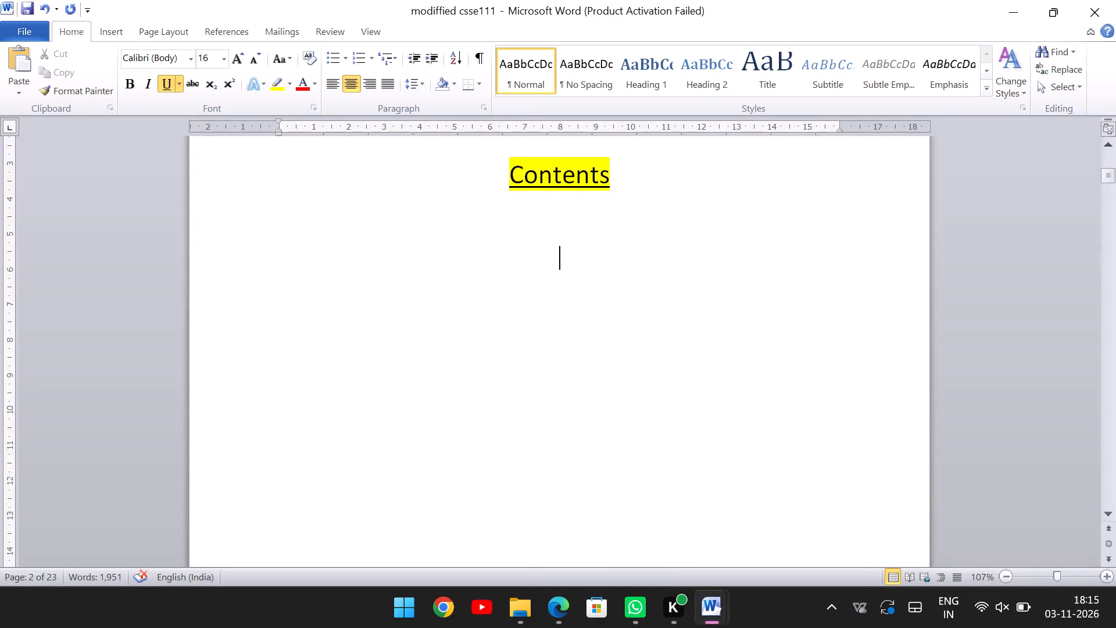
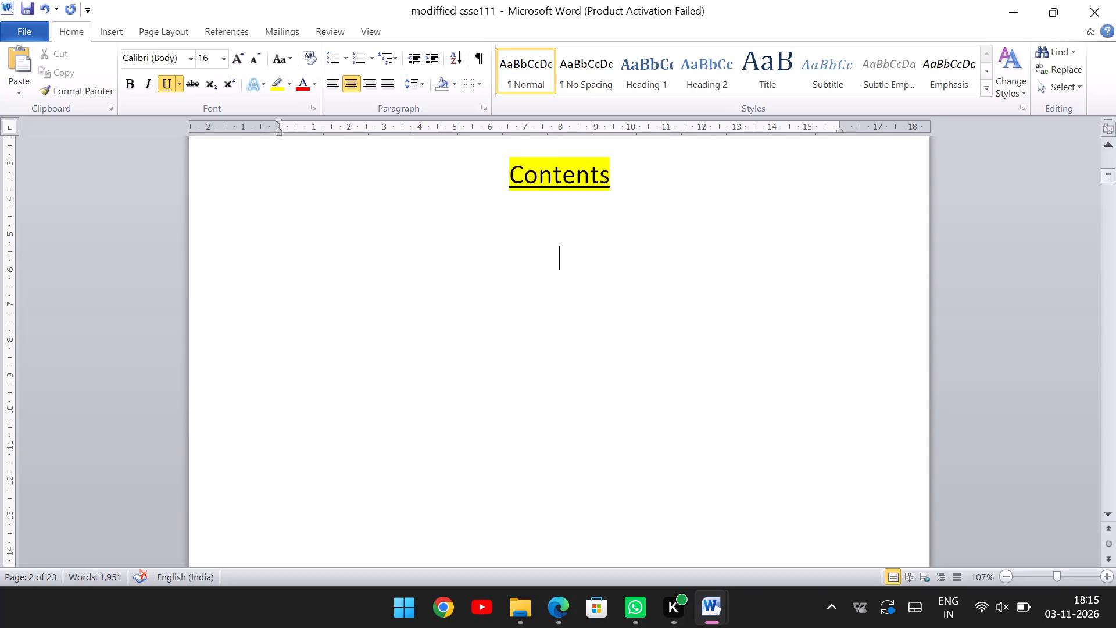
Paste the copied list of report section titles below the Contents heading.
key("ctrl+v")
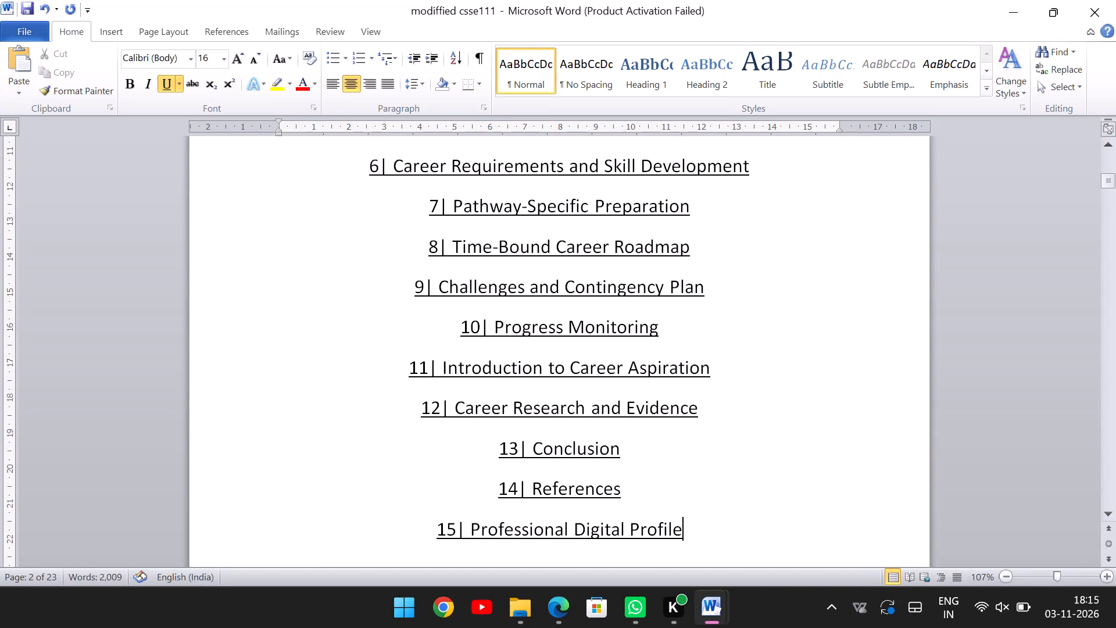
Delete the number-and-bar prefixes from the entries Personal and Academic Introduction, Career Pathway Selection, and Justification for Career Choice.
scroll(395, 344, "up", 8)
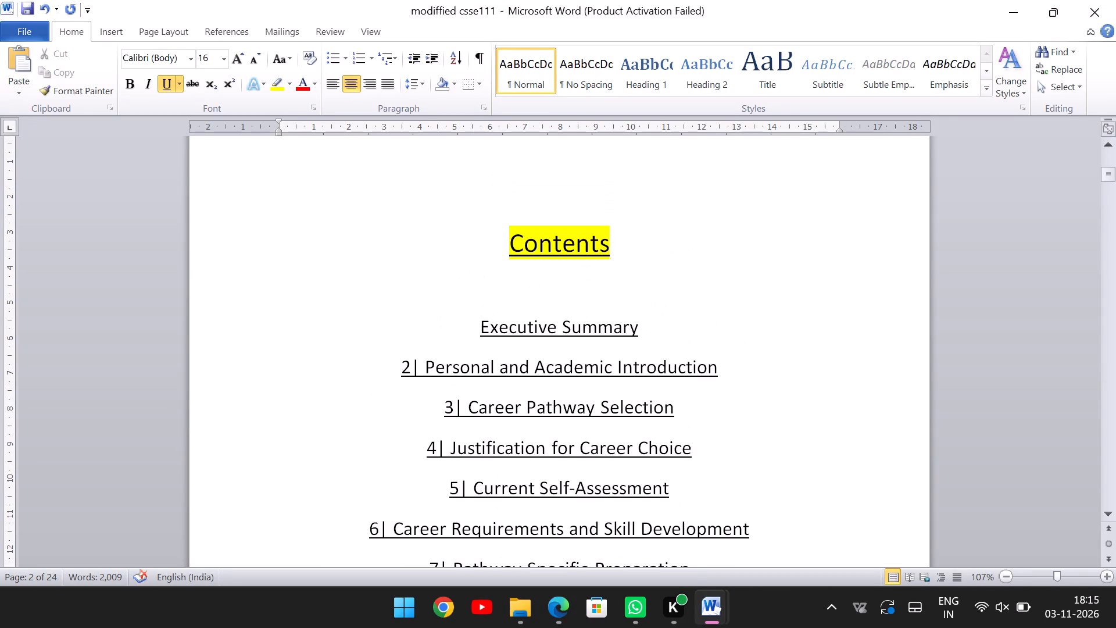
left_click(420, 370)
key("BackSpace")
key("BackSpace")
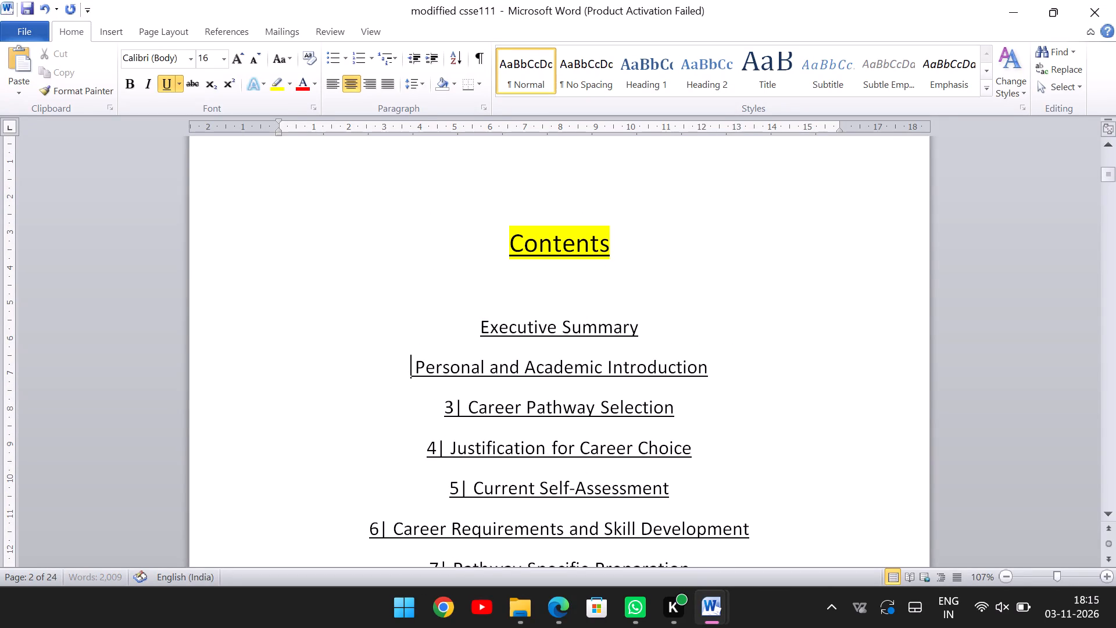
left_click(470, 405)
key("BackSpace")
key("BackSpace")
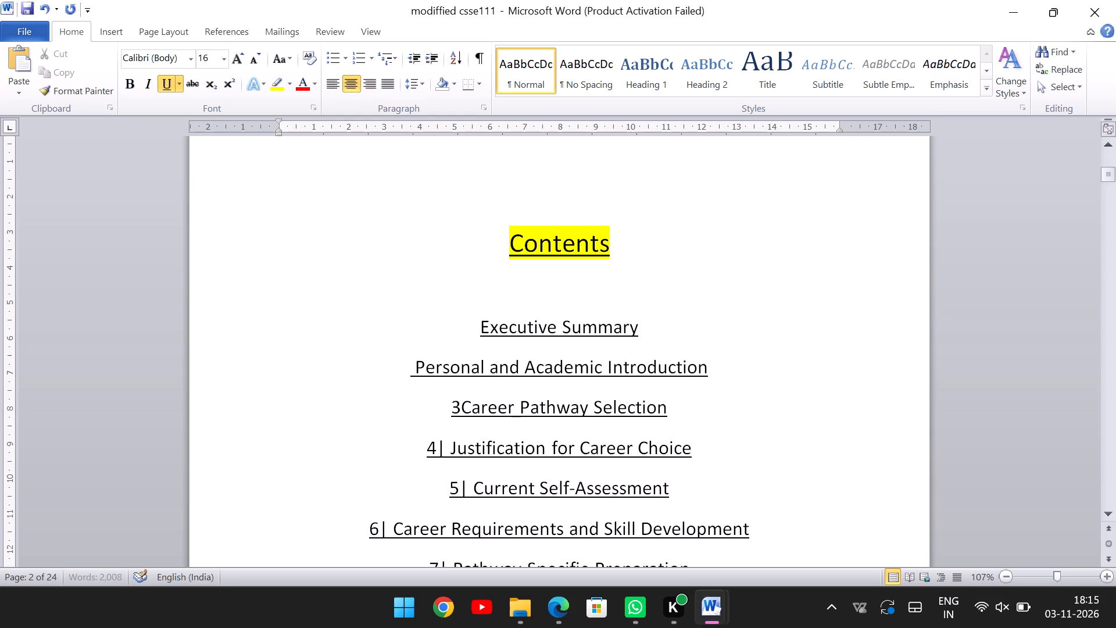
key("BackSpace")
left_click(446, 452)
key("BackSpace")
key("BackSpace")
key("BackSpace")
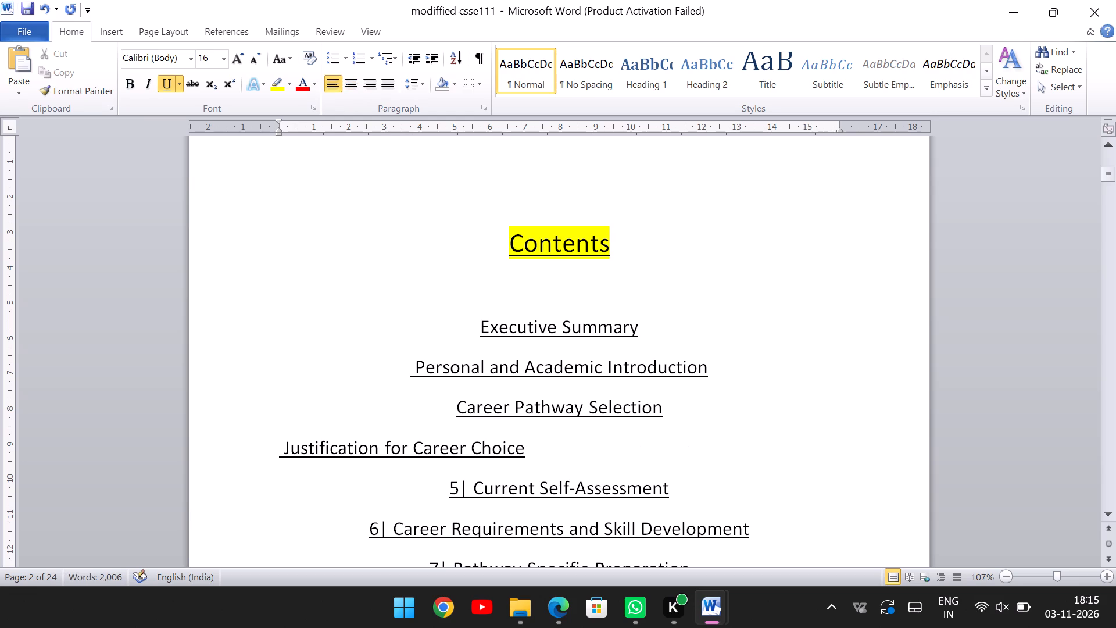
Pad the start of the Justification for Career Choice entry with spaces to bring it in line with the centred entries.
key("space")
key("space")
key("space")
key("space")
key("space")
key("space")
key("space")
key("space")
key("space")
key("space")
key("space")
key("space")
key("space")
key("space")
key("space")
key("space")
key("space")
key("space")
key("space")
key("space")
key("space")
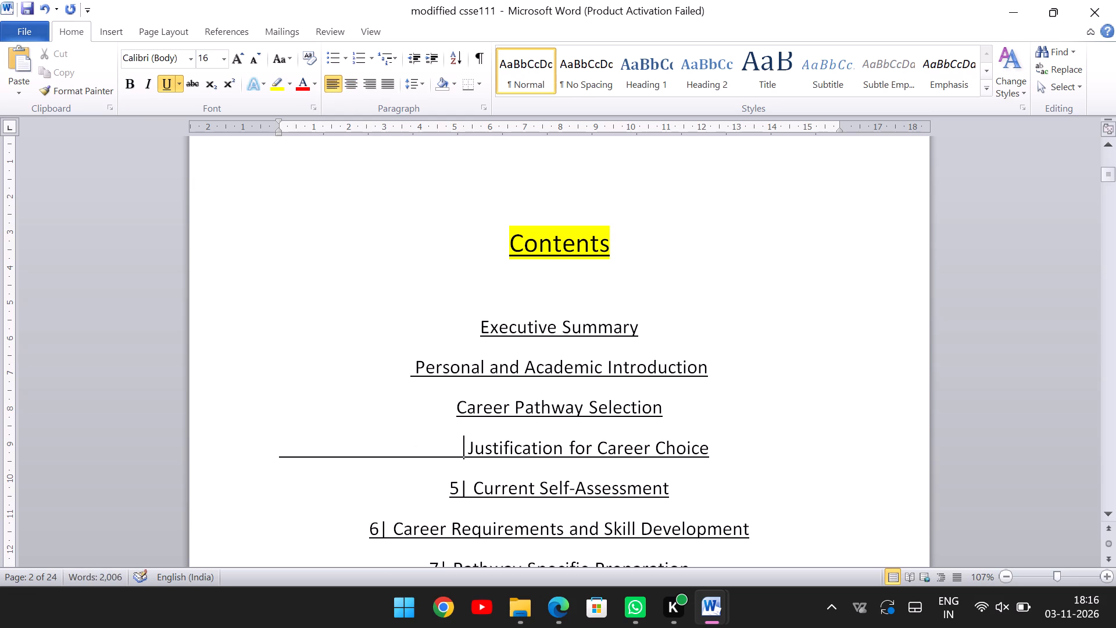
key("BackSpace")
Delete the number-and-bar prefixes from the entries Current Self-Assessment and Career Requirements and Skill Development.
left_click(468, 493)
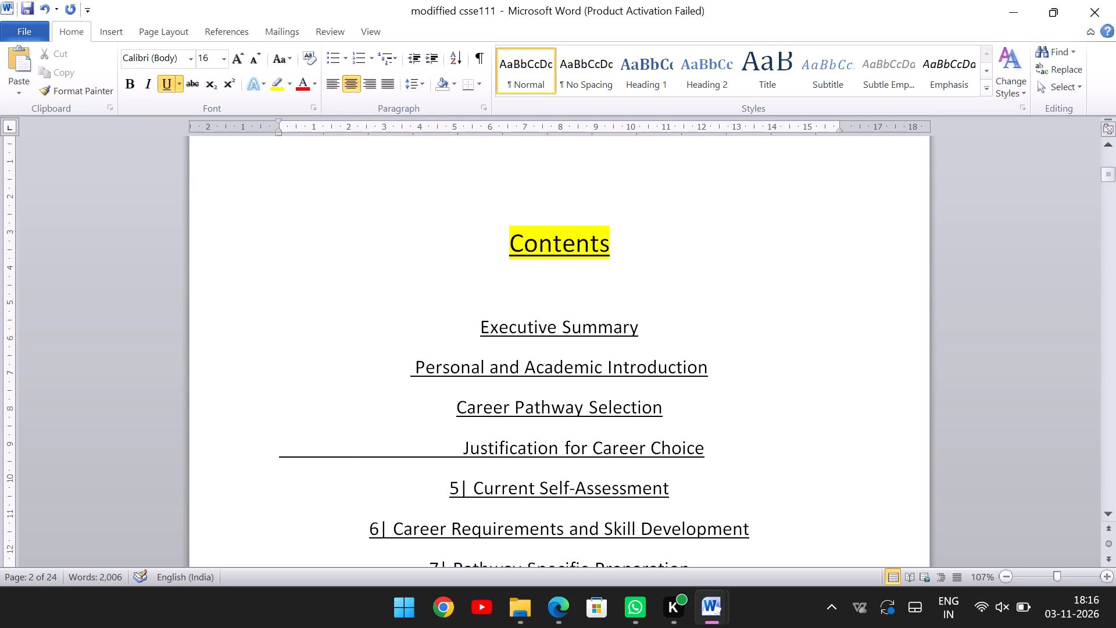
key("BackSpace")
key("BackSpace")
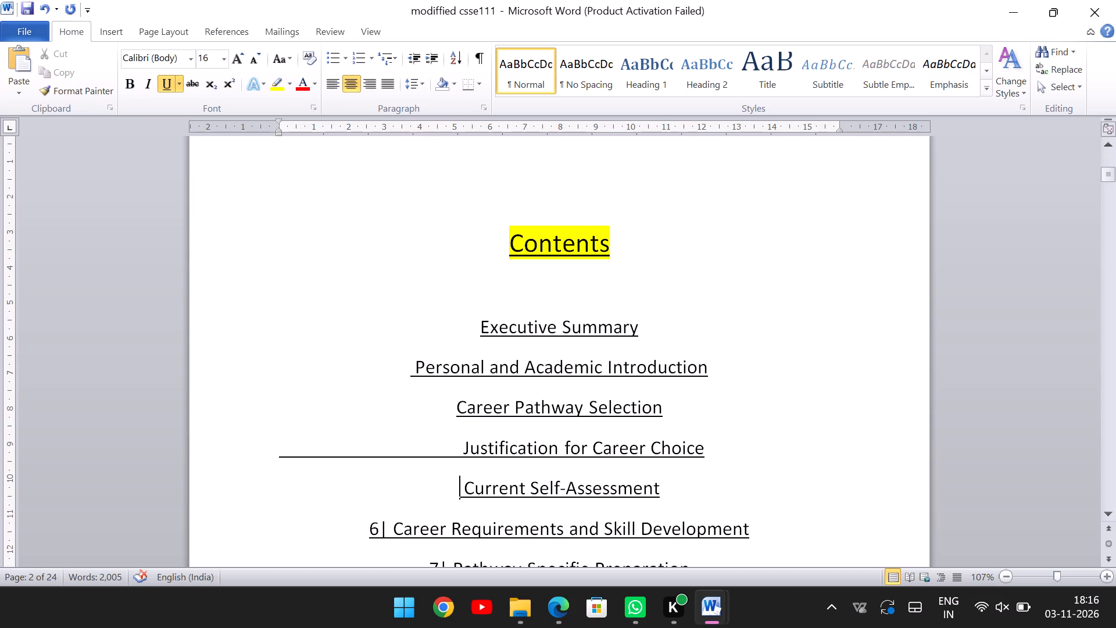
left_click(385, 528)
key("BackSpace")
key("BackSpace")
Delete the number-and-bar prefixes from the entries Pathway-Specific Preparation, Time-Bound Career Roadmap, and Challenges and Contingency Plan.
scroll(385, 528, "down", 3)
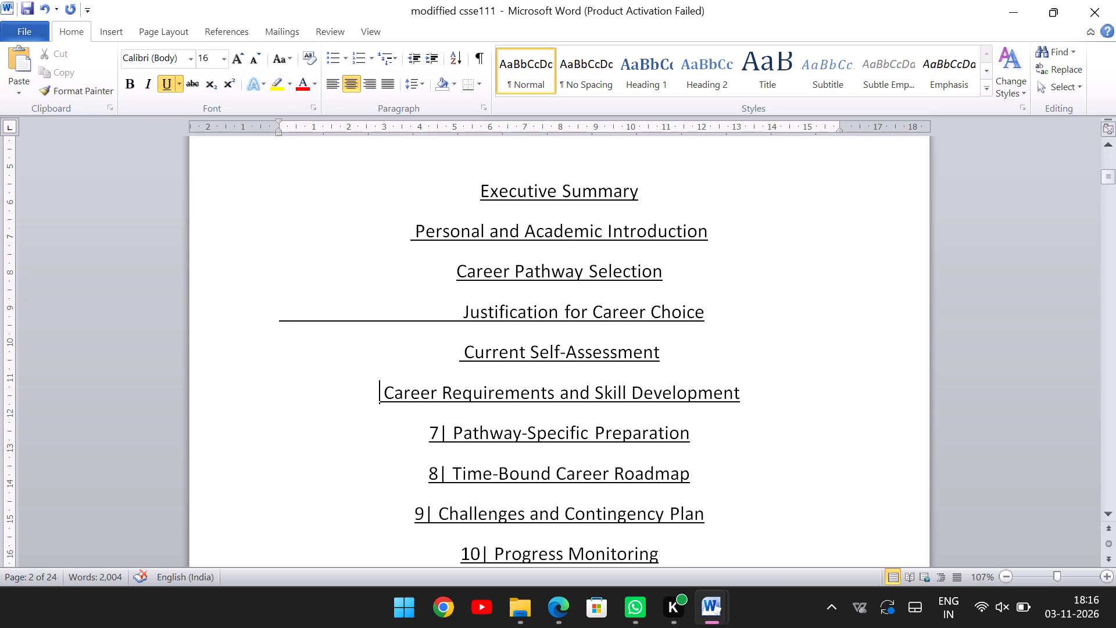
left_click(448, 444)
key("BackSpace")
key("BackSpace")
left_click(448, 474)
key("BackSpace")
key("BackSpace")
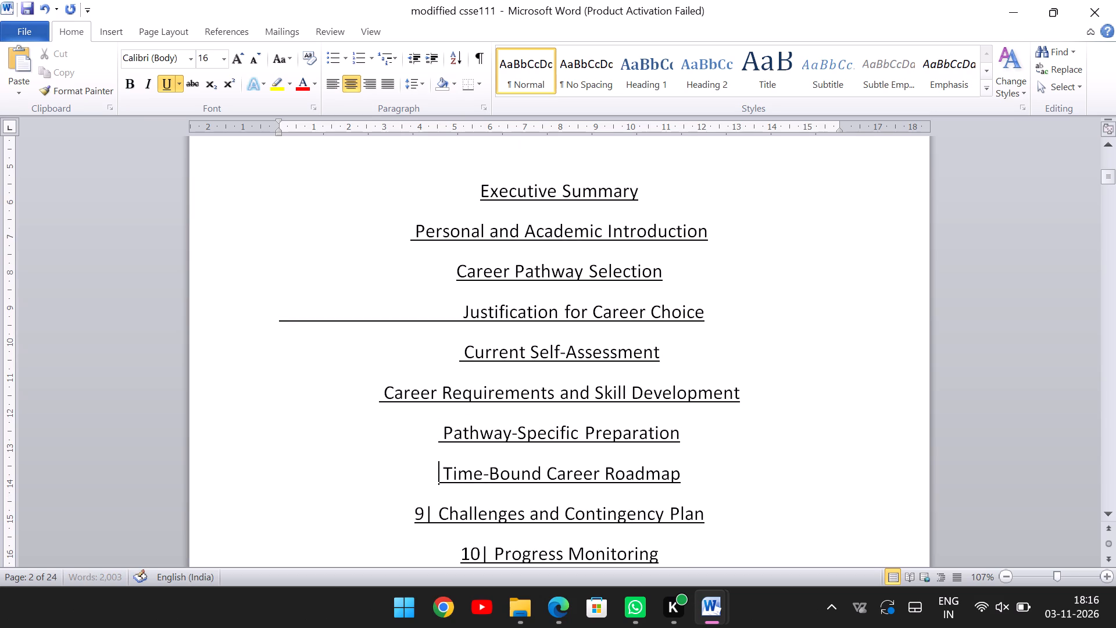
left_click(441, 520)
key("BackSpace")
key("BackSpace")
scroll(441, 520, "down", 3)
key("BackSpace")
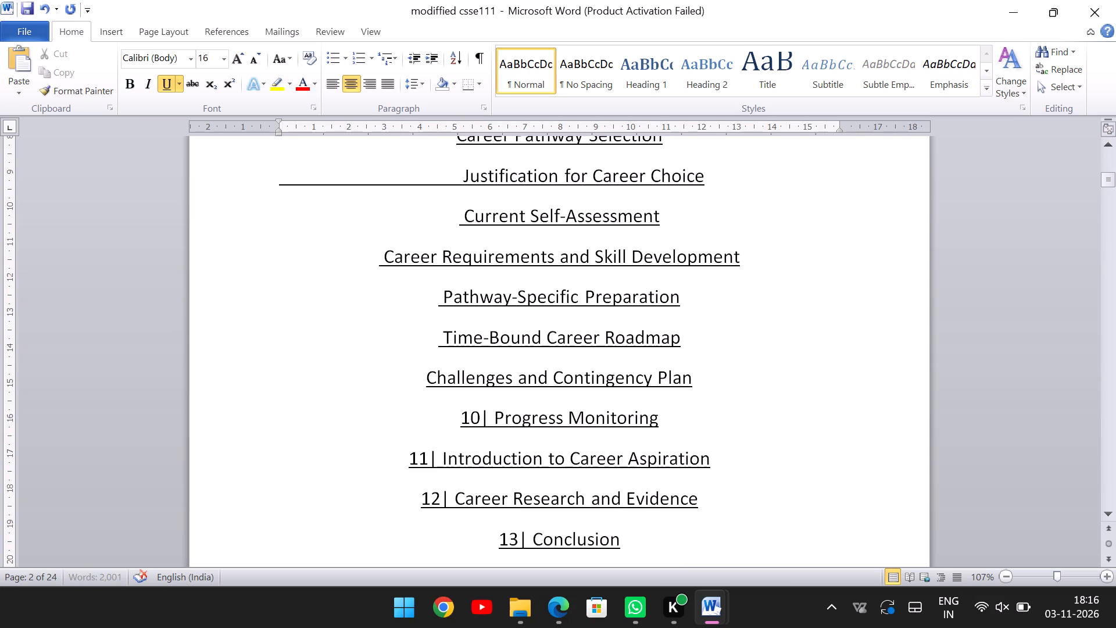
Delete the number-and-bar prefixes from the entries Progress Monitoring, Introduction to Career Aspiration, and Career Research and Evidence.
left_click(488, 430)
key("BackSpace")
key("BackSpace")
key("BackSpace")
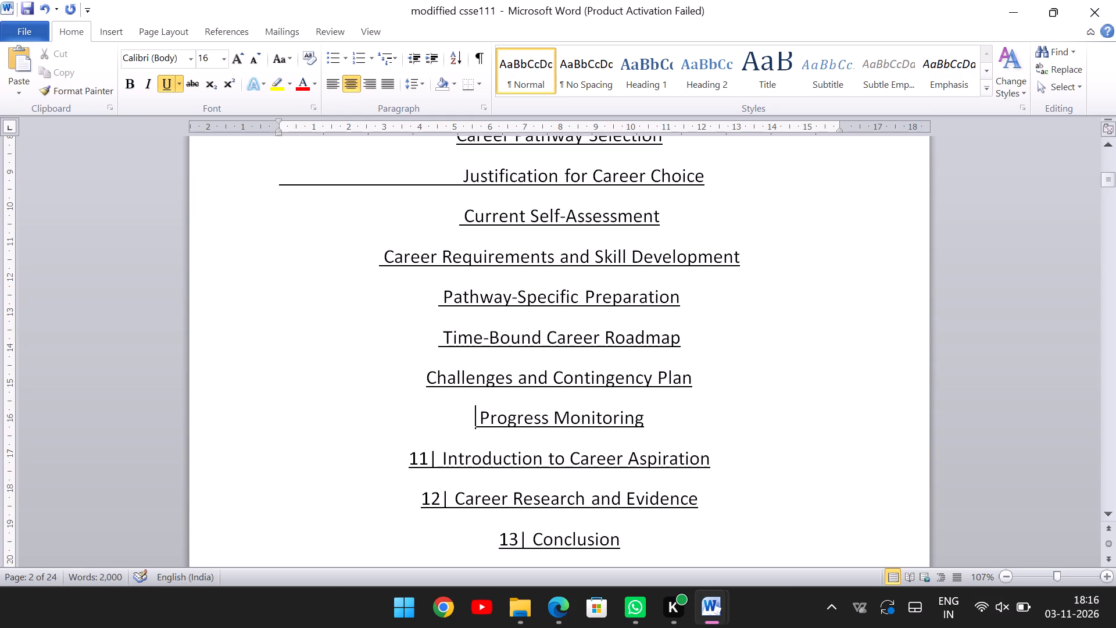
left_click(438, 470)
key("BackSpace")
key("BackSpace")
key("BackSpace")
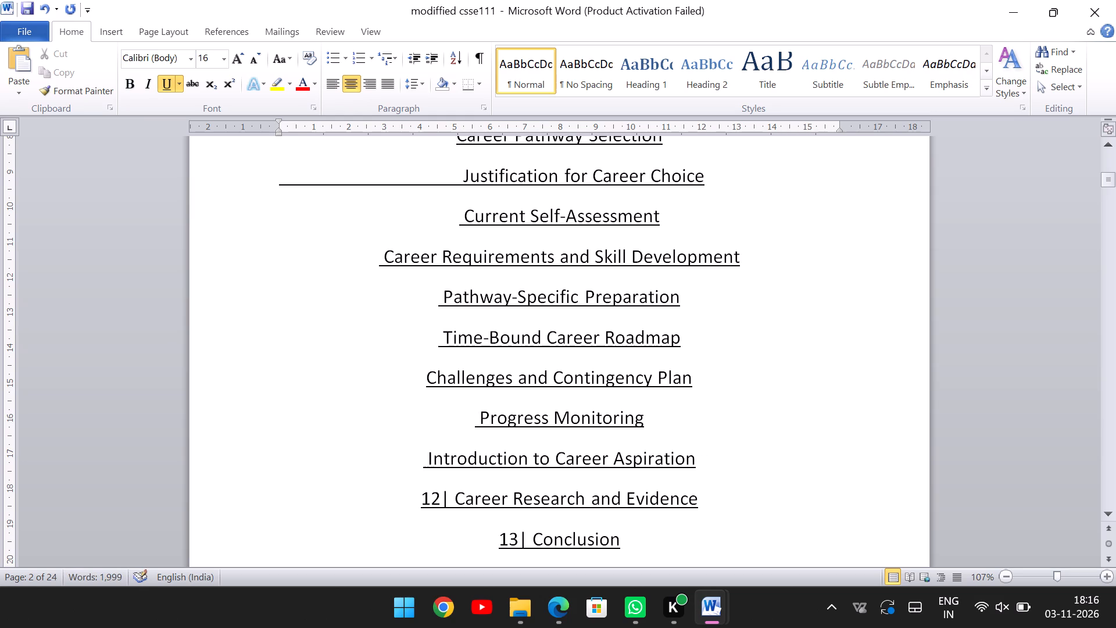
left_click(452, 502)
key("BackSpace")
key("BackSpace")
key("BackSpace")
Delete the number-and-bar prefixes from the last three entries, Conclusion, References, and Professional Digital Profile.
scroll(468, 511, "down", 2)
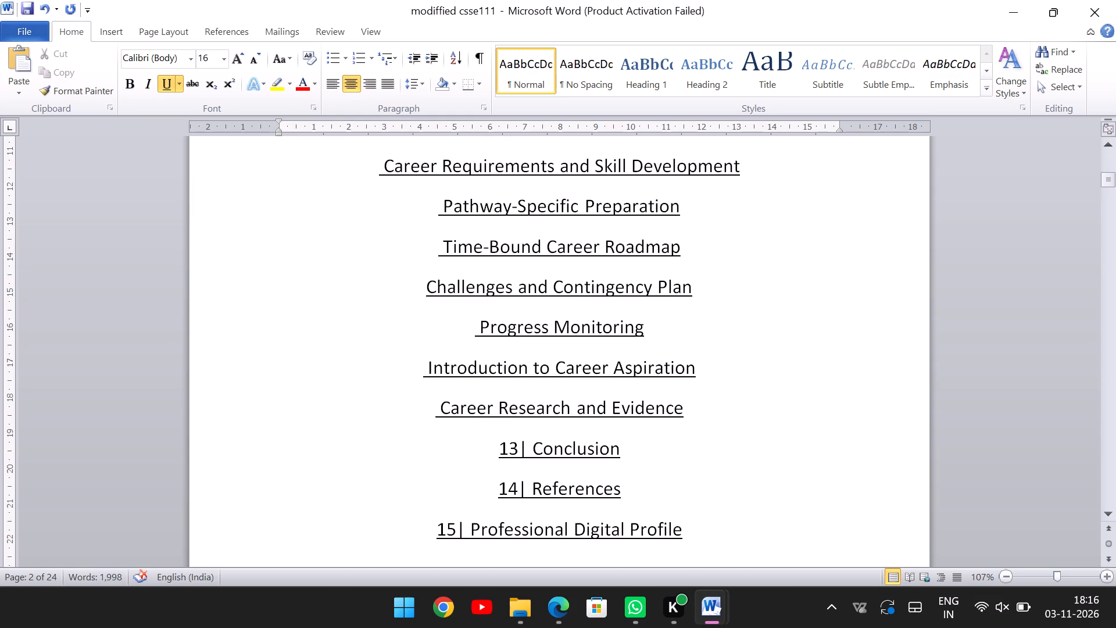
left_click(525, 455)
key("BackSpace")
key("BackSpace")
key("BackSpace")
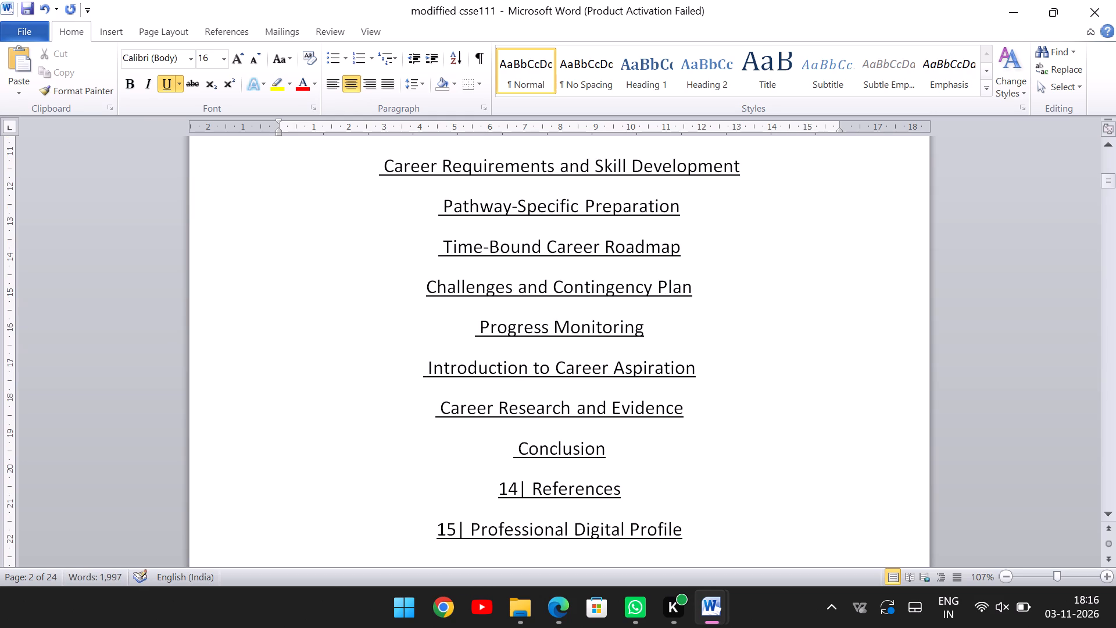
left_click(526, 495)
key("BackSpace")
key("BackSpace")
key("BackSpace")
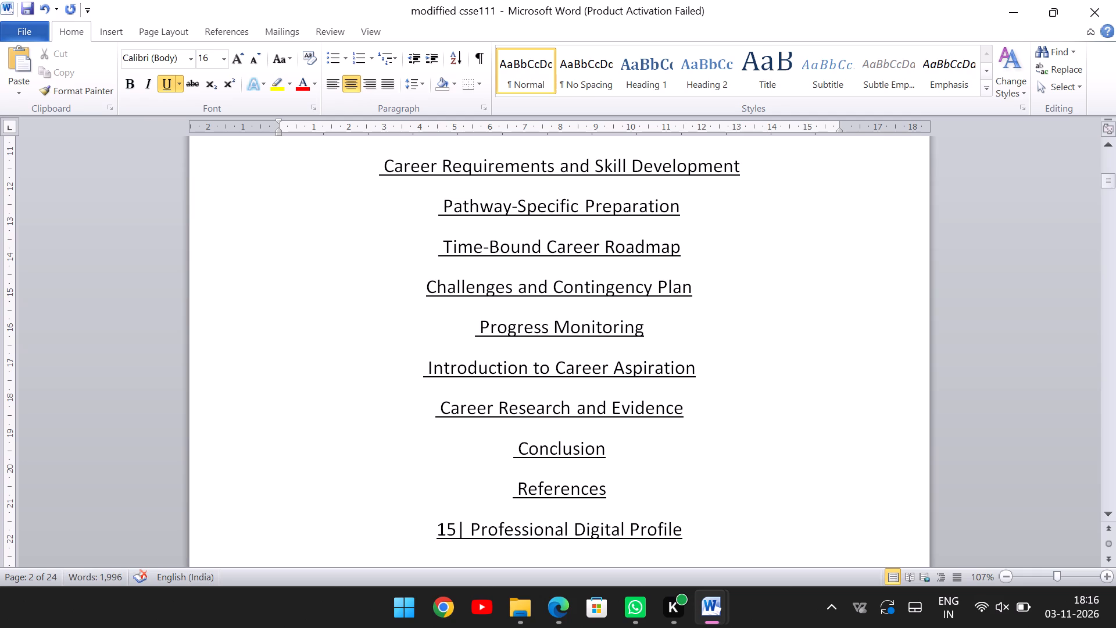
left_click(470, 539)
key("BackSpace")
key("BackSpace")
key("BackSpace")
key("BackSpace")
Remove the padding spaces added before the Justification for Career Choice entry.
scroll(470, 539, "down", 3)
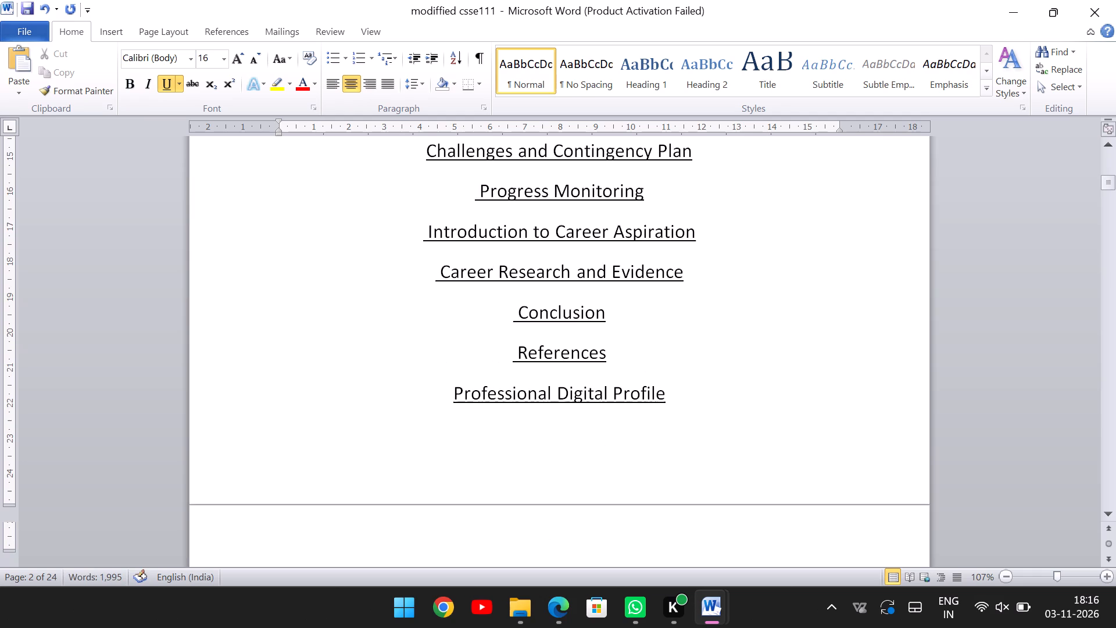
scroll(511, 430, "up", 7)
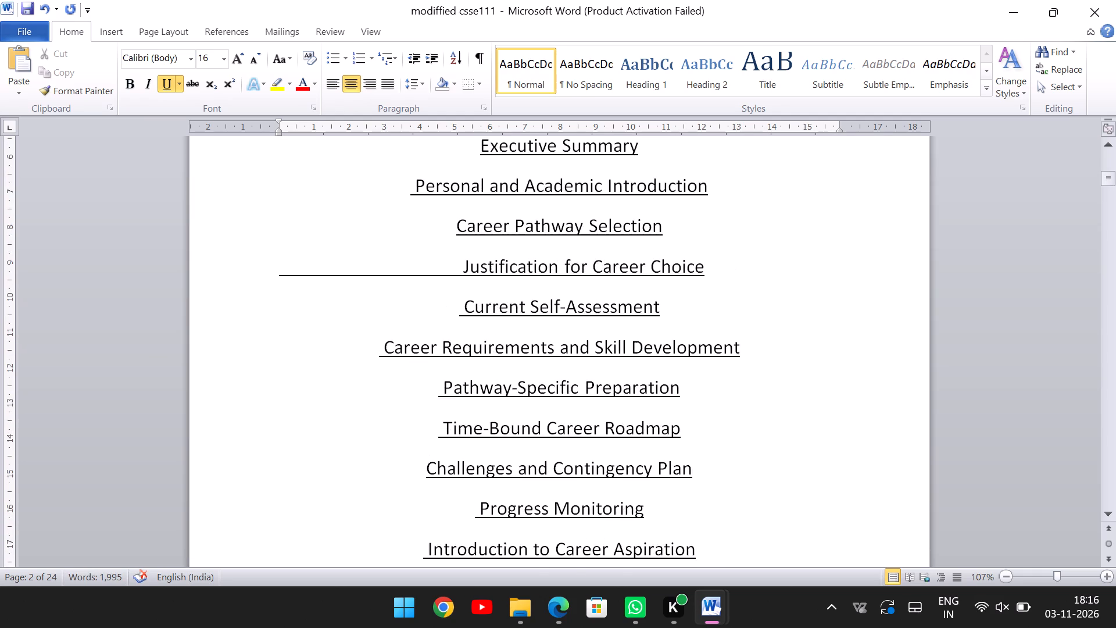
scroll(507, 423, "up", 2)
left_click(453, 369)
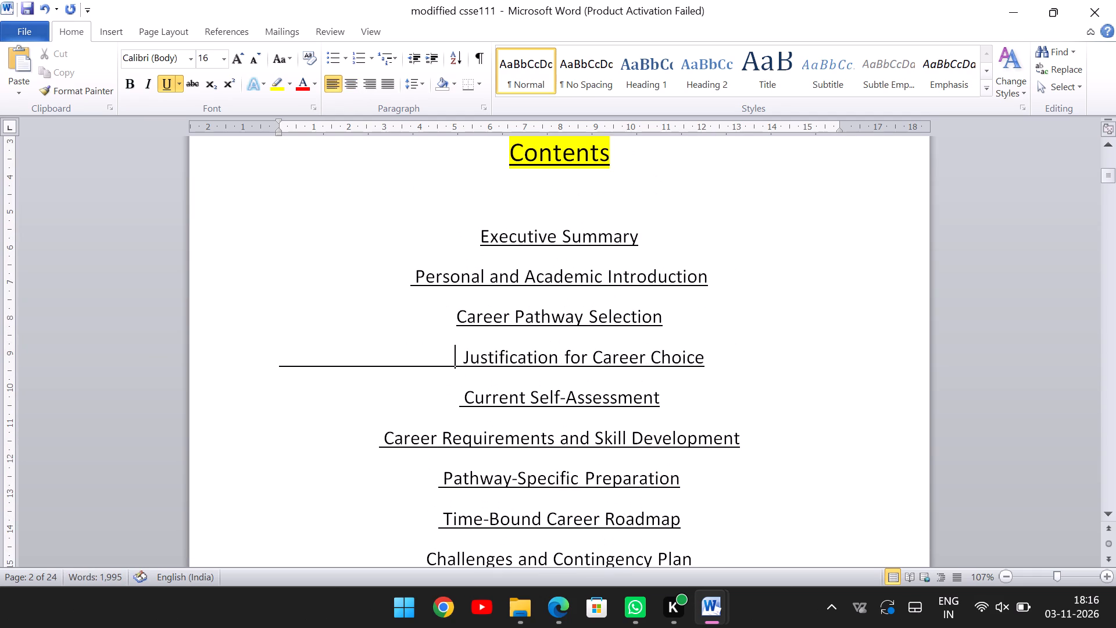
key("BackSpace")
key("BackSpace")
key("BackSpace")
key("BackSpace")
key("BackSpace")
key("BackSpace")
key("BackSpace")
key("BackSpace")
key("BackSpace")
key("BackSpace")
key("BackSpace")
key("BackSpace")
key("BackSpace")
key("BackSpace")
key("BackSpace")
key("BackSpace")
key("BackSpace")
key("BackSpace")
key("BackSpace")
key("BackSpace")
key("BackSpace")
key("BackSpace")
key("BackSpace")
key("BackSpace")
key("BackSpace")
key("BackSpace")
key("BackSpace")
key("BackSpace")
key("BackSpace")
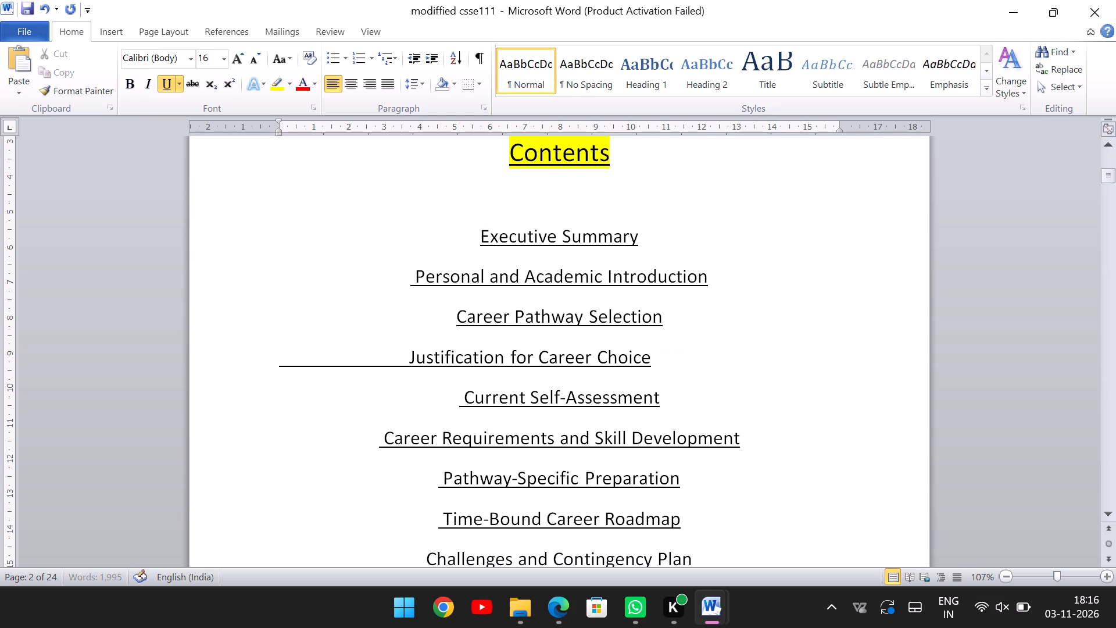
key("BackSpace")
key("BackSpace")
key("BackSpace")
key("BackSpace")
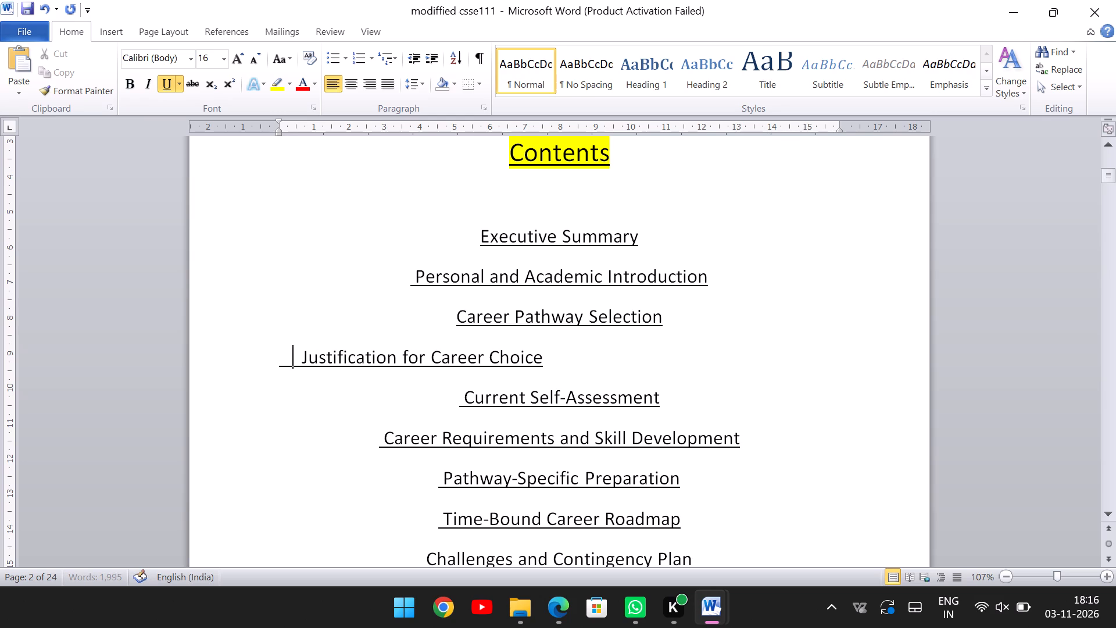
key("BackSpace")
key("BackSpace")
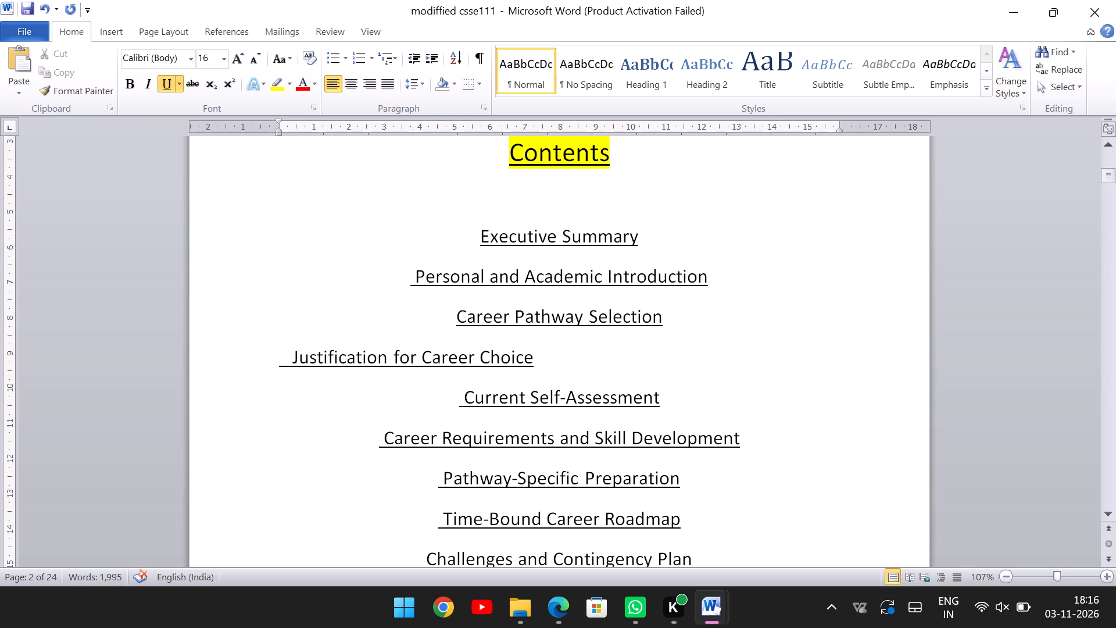
Left-align all Contents entries from Executive Summary through Professional Digital Profile.
left_click_drag(425, 238, 435, 267)
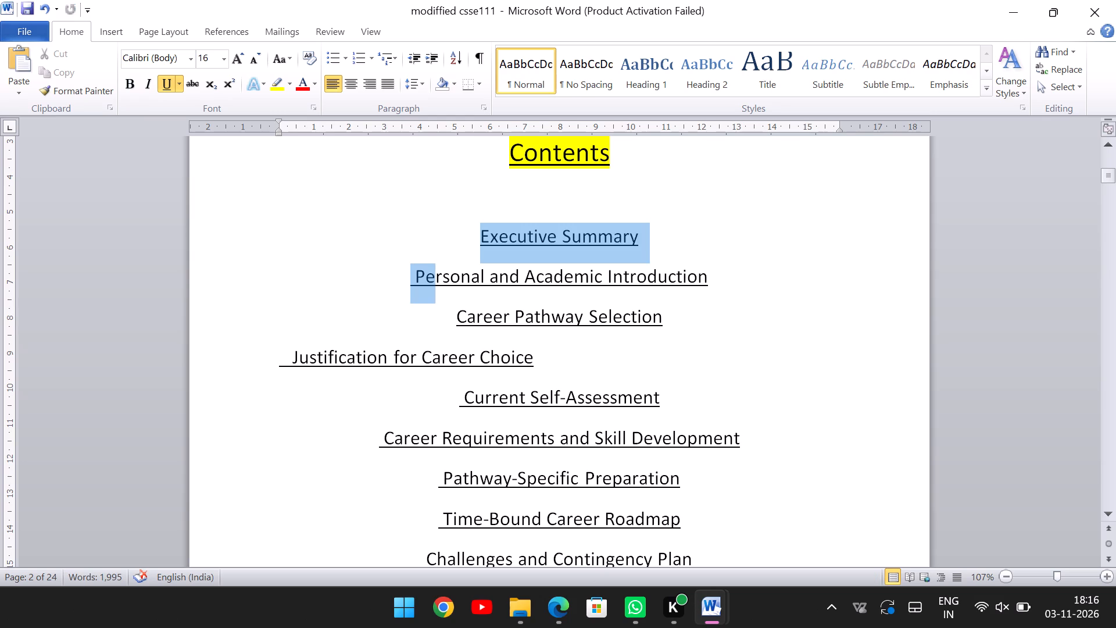
left_click_drag(435, 267, 541, 567)
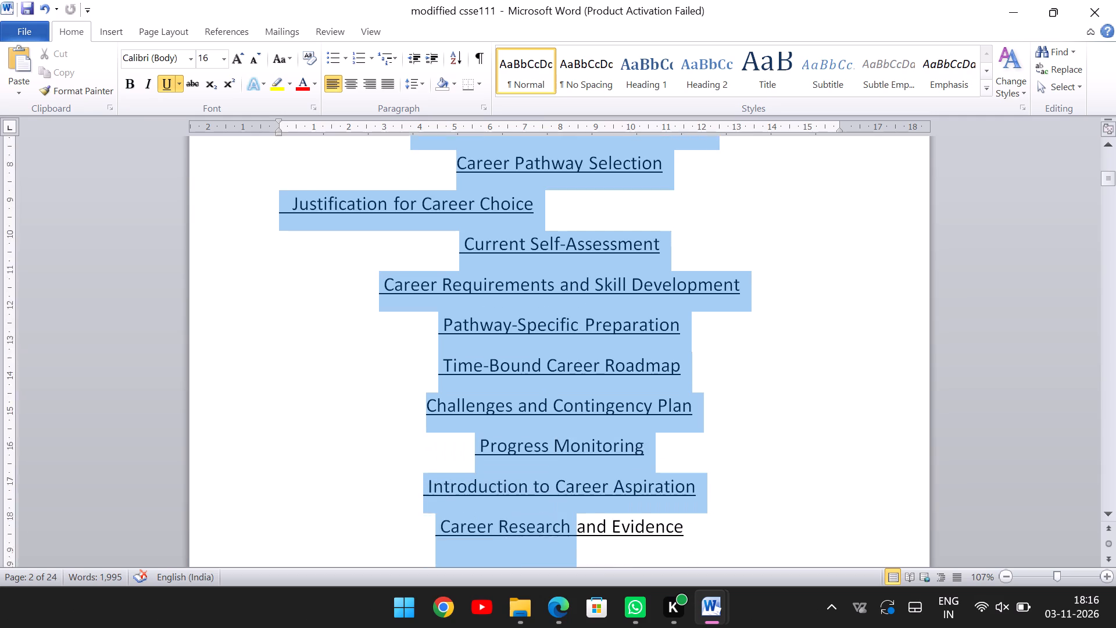
left_click_drag(541, 567, 542, 512)
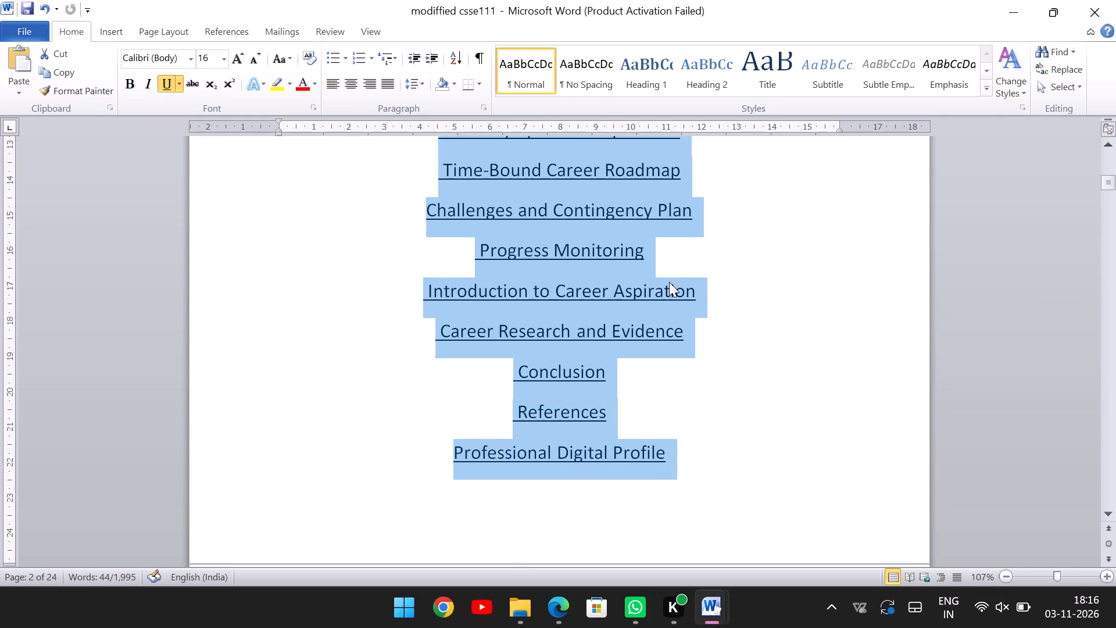
right_click(689, 251)
left_click(746, 232)
left_click(747, 232)
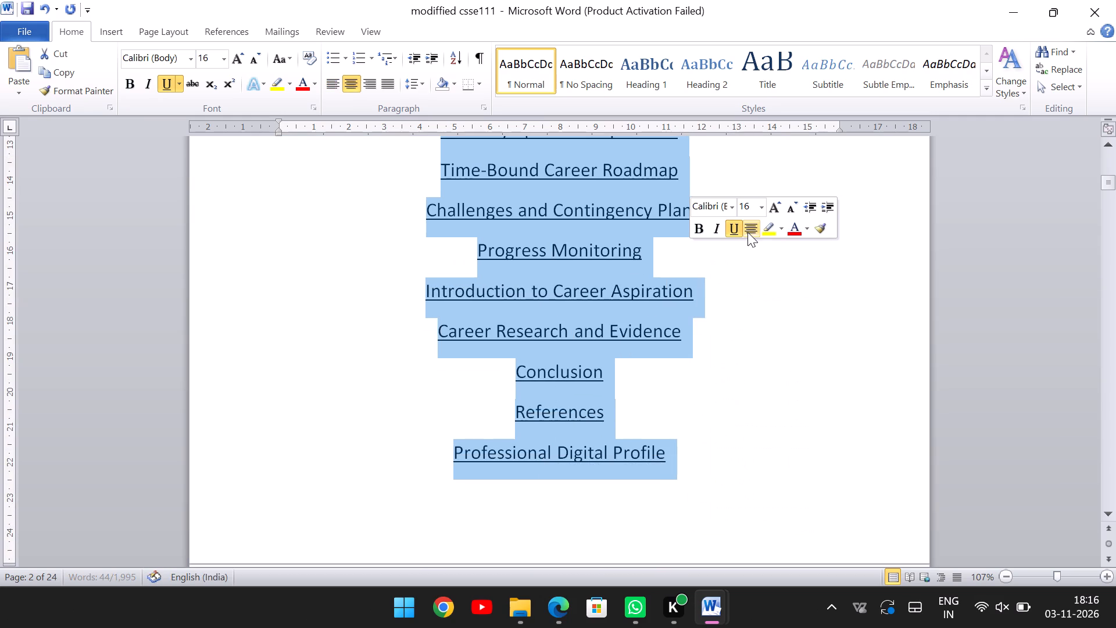
left_click(702, 329)
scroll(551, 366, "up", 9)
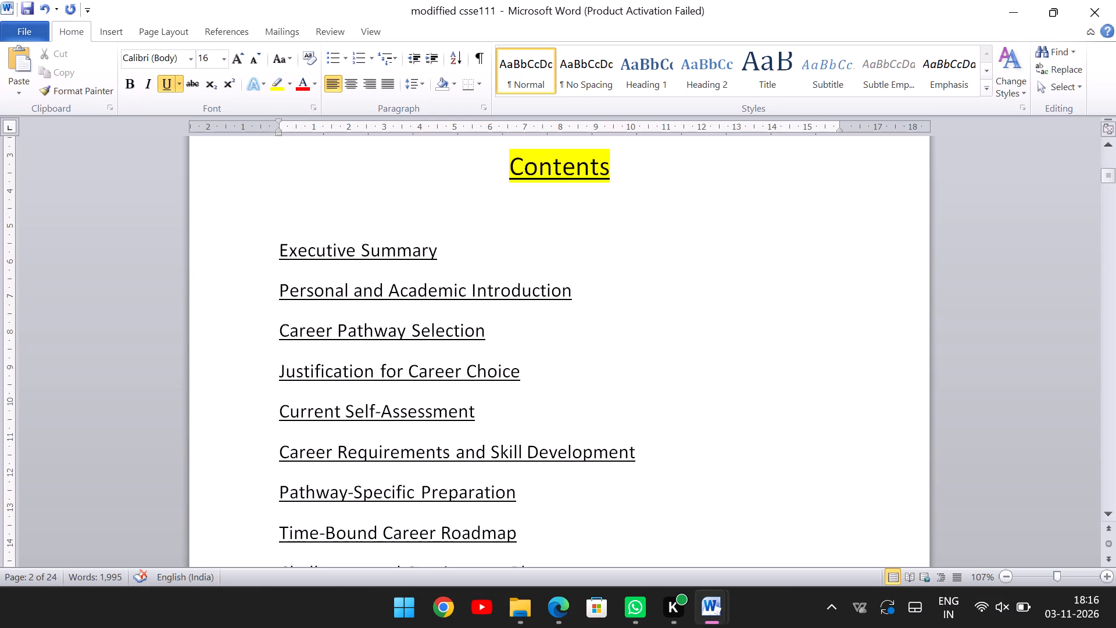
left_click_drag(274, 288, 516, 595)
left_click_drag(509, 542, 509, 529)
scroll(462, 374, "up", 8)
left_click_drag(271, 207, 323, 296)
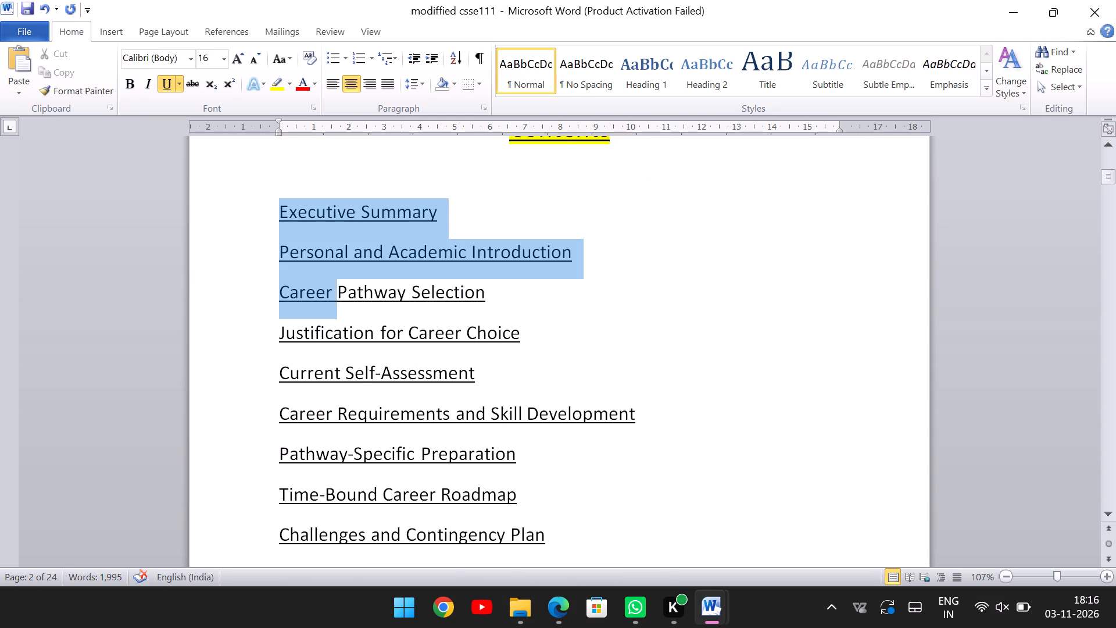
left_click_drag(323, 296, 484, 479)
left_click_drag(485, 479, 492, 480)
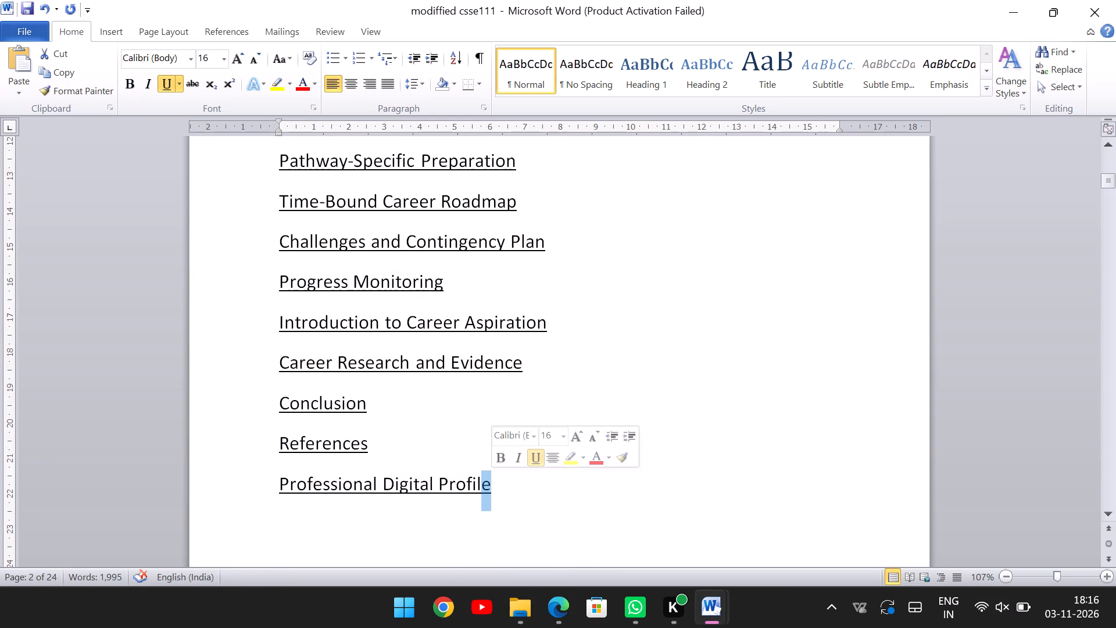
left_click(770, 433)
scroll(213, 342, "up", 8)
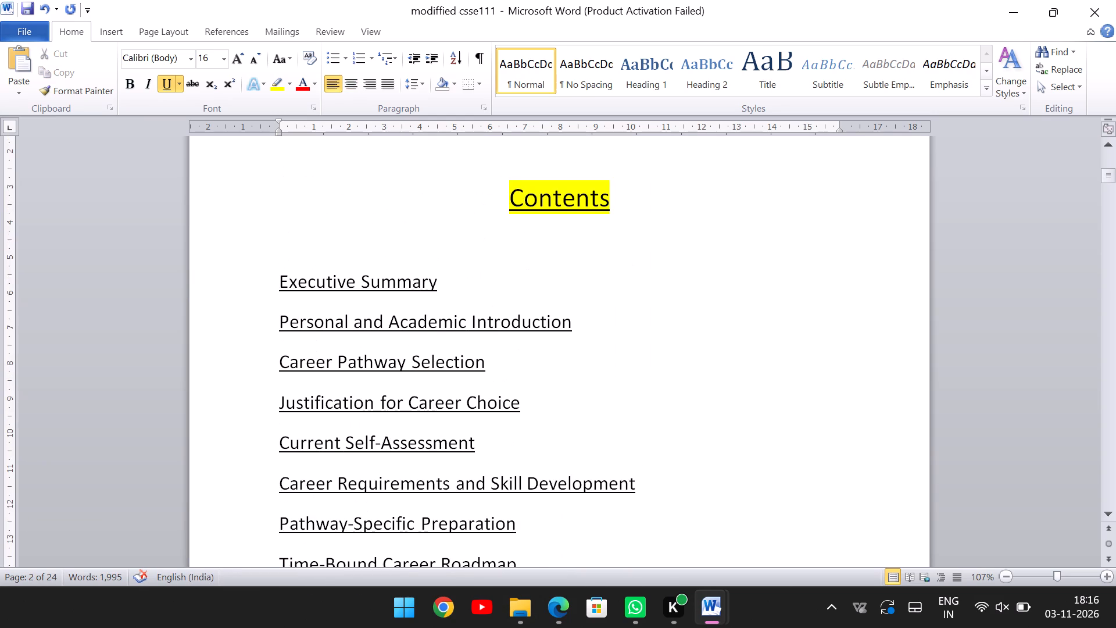
Remove the underline from all Contents entries, Executive Summary through Professional Digital Profile.
left_click_drag(271, 279, 477, 530)
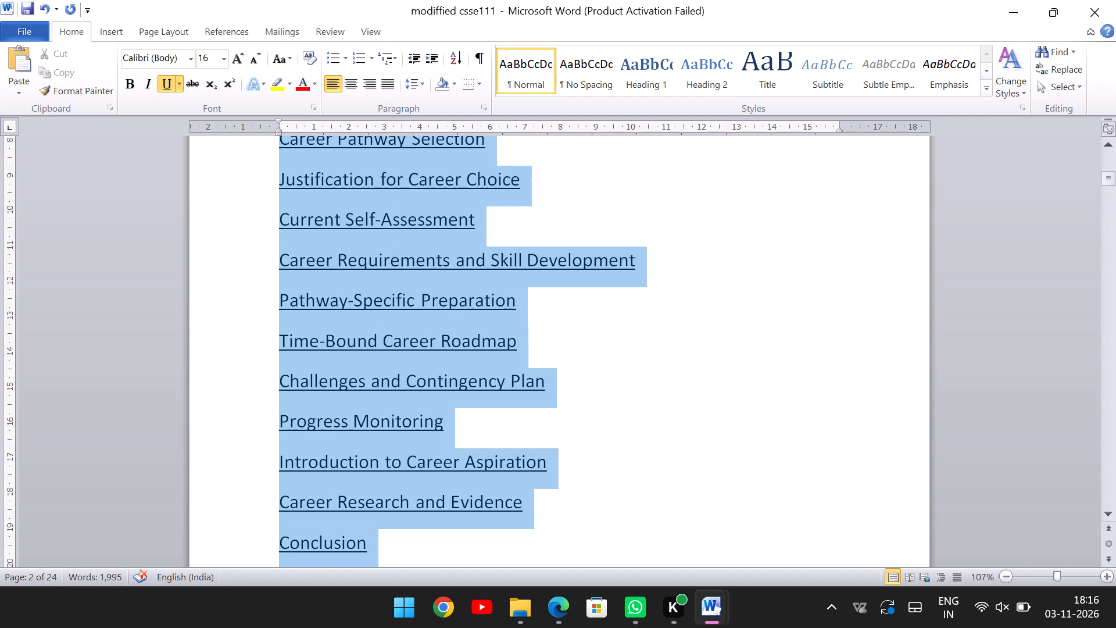
left_click_drag(477, 530, 510, 481)
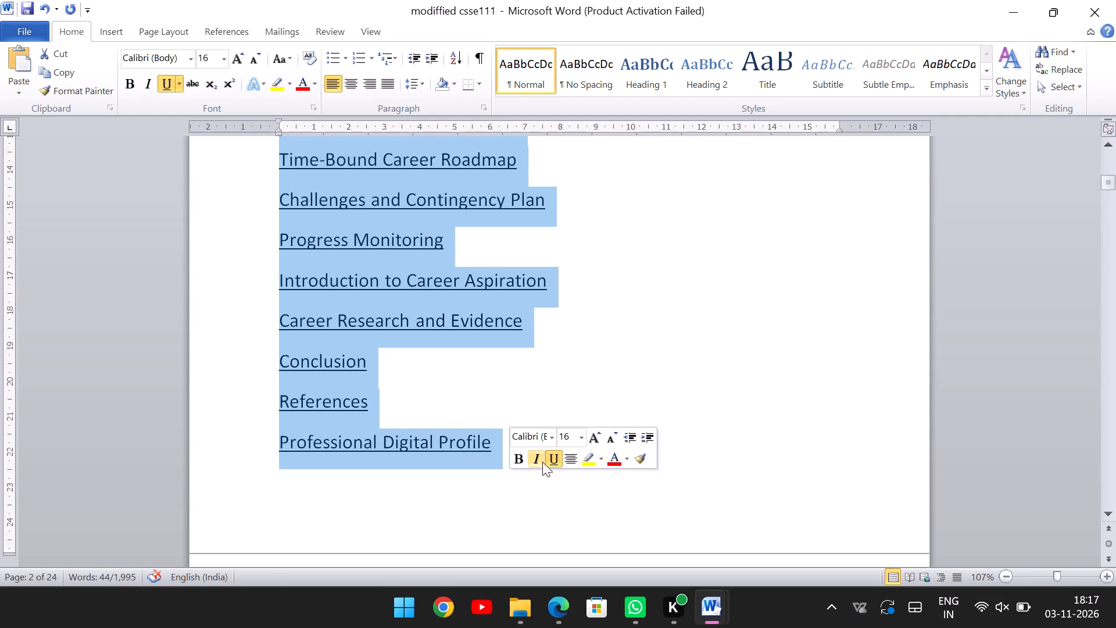
left_click(548, 463)
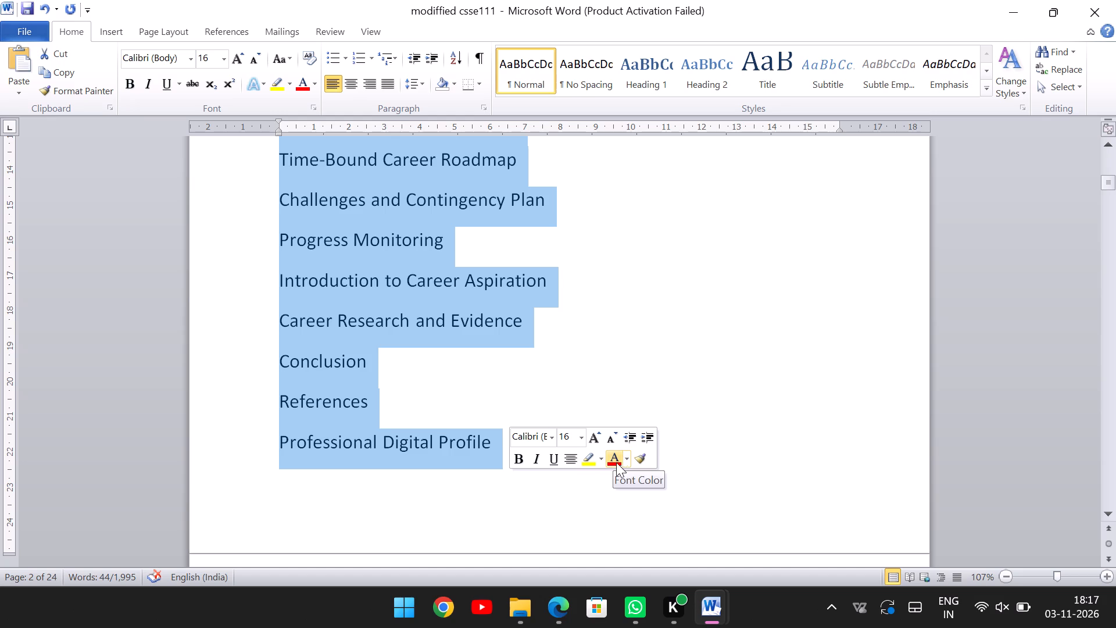
Set the font colour of all the Contents entries to a medium blue theme colour.
left_click(625, 461)
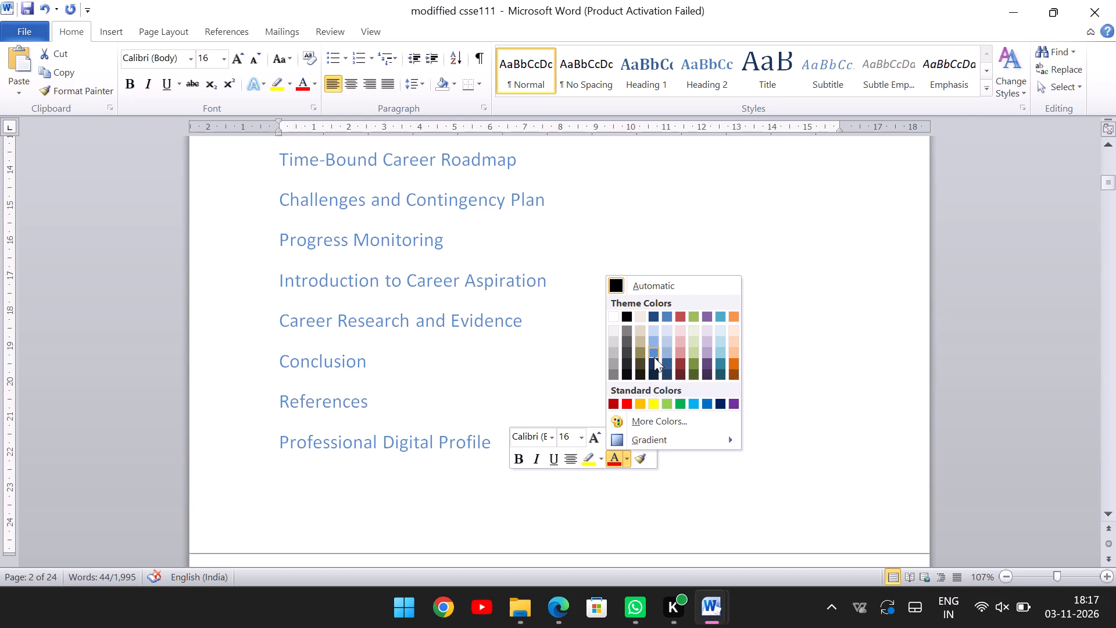
left_click(654, 357)
left_click(727, 358)
scroll(616, 359, "up", 6)
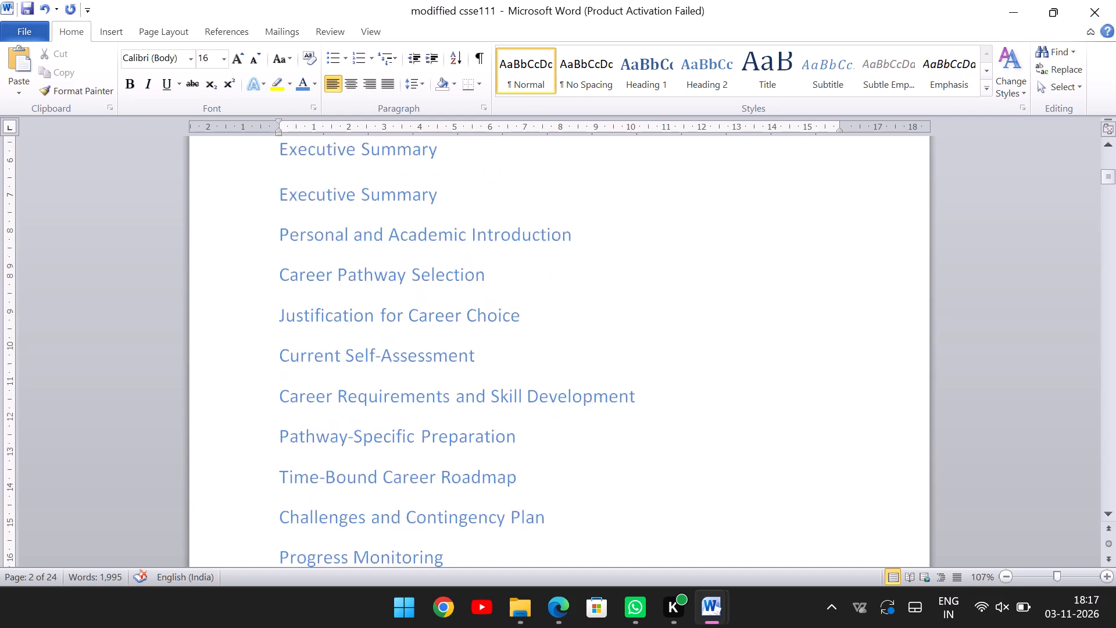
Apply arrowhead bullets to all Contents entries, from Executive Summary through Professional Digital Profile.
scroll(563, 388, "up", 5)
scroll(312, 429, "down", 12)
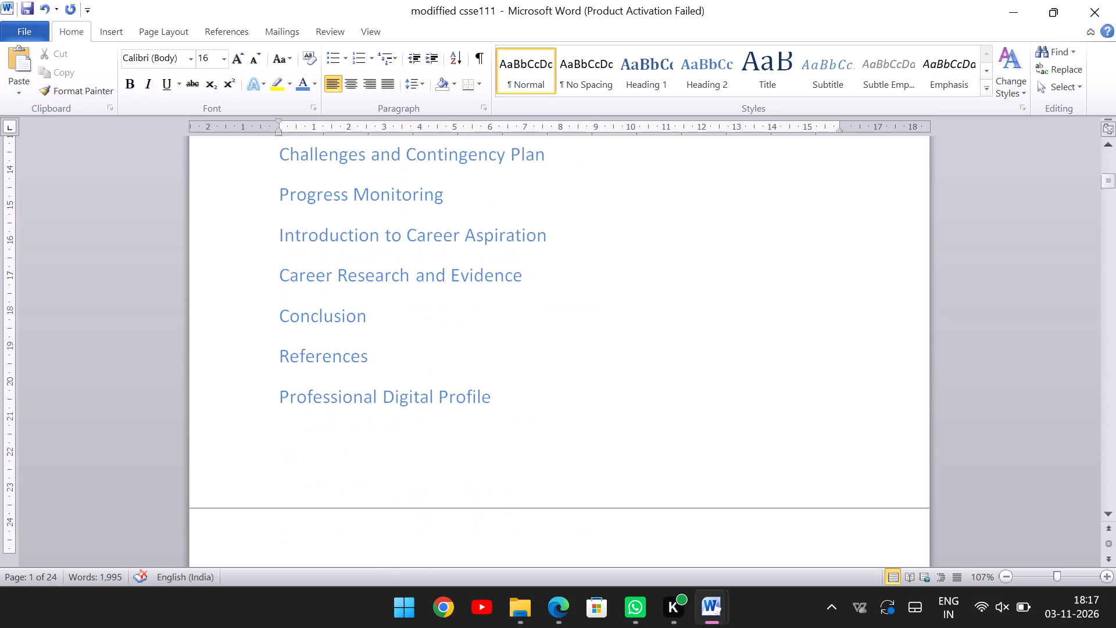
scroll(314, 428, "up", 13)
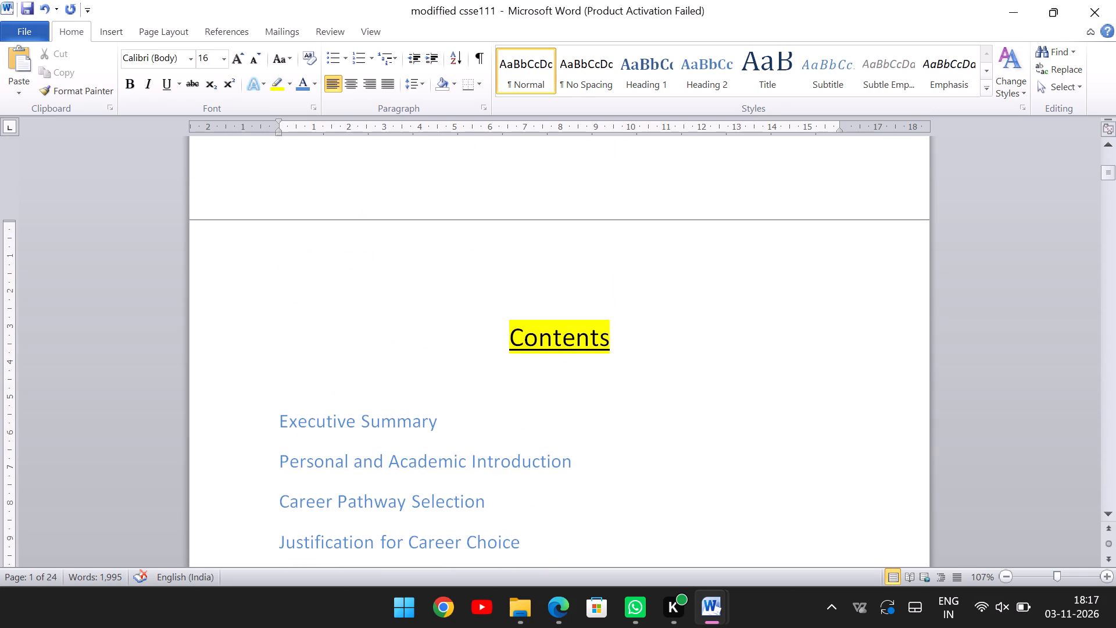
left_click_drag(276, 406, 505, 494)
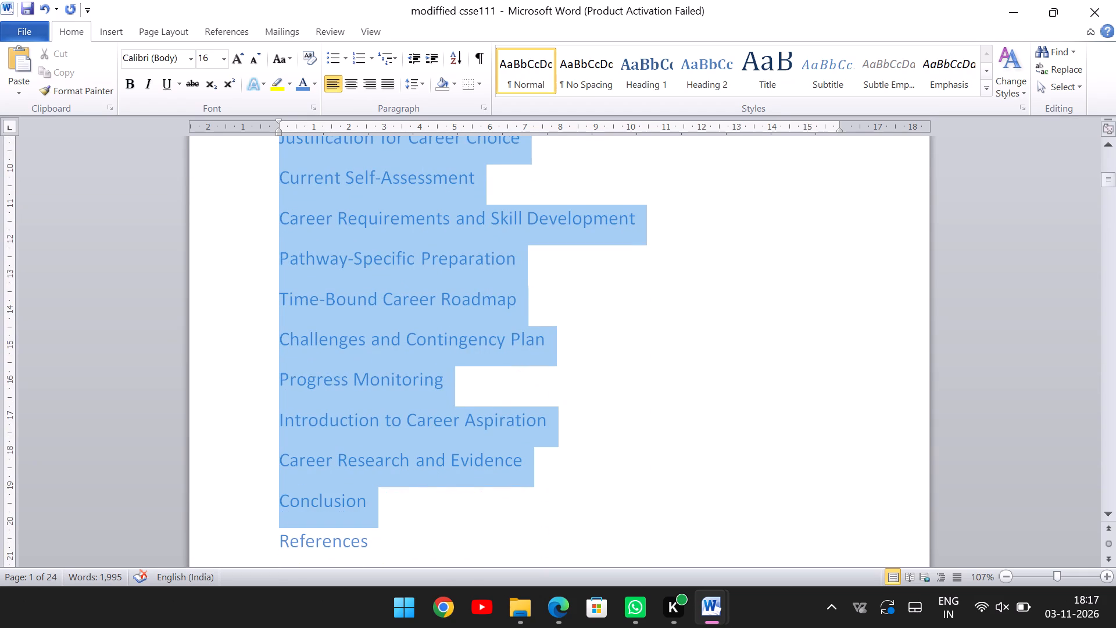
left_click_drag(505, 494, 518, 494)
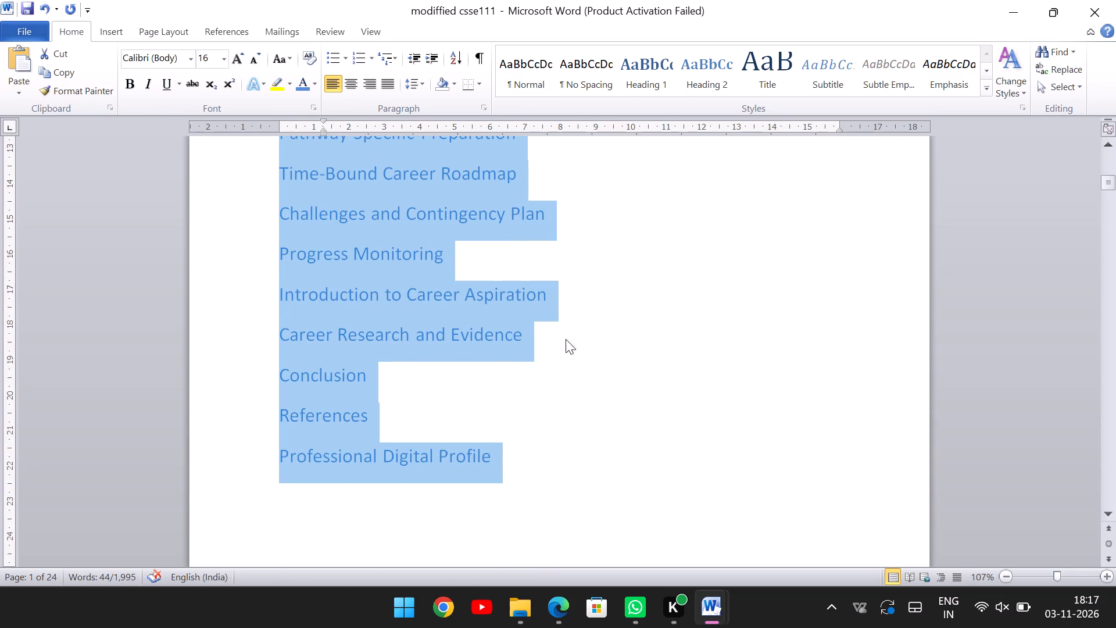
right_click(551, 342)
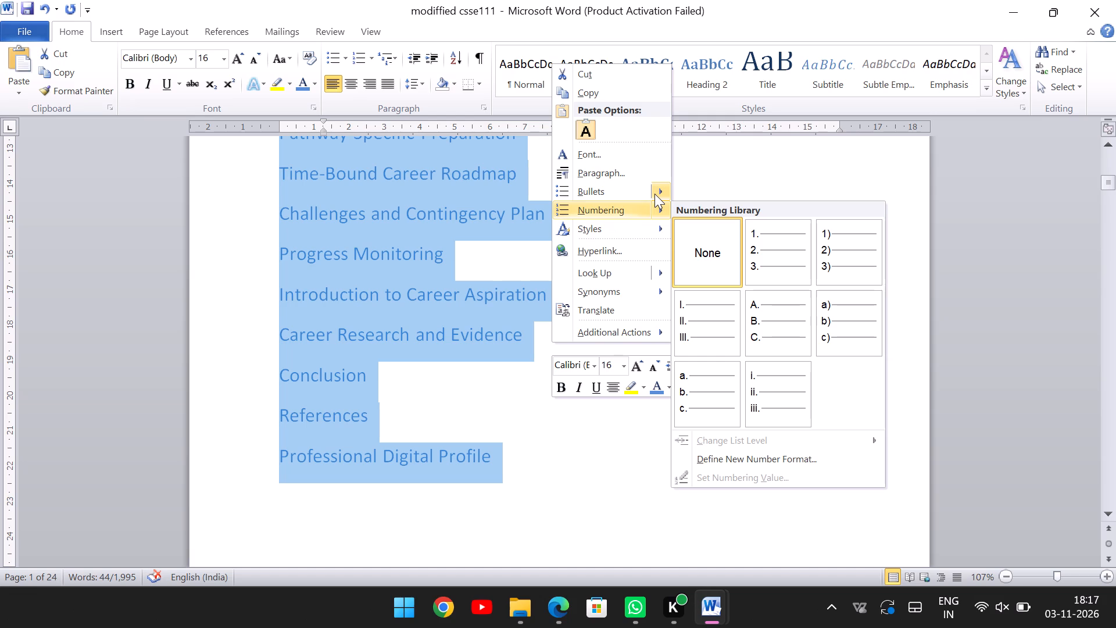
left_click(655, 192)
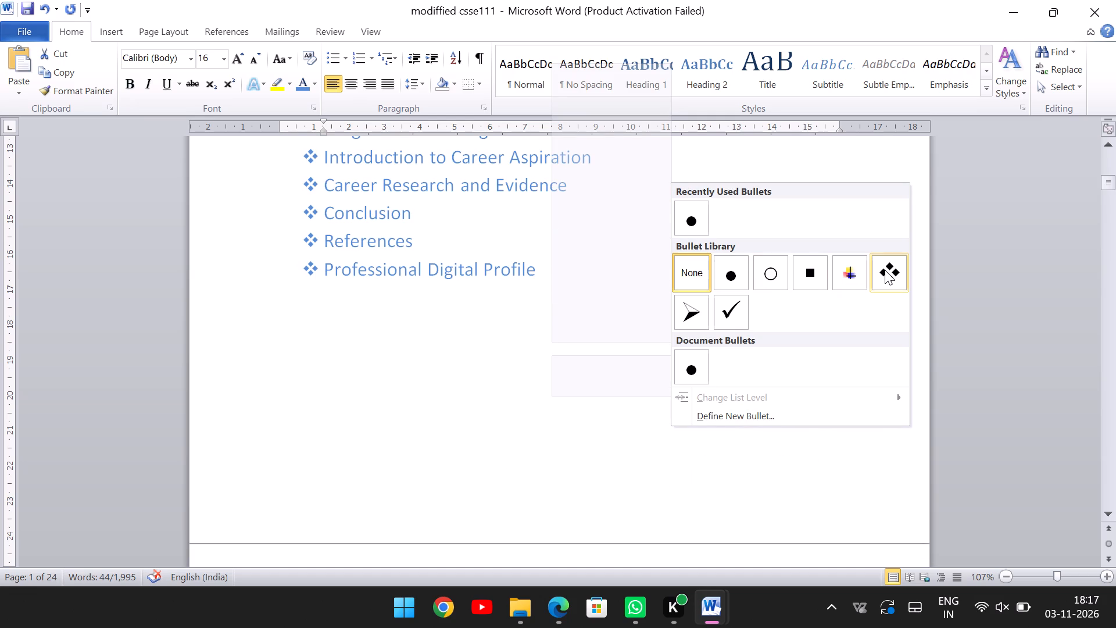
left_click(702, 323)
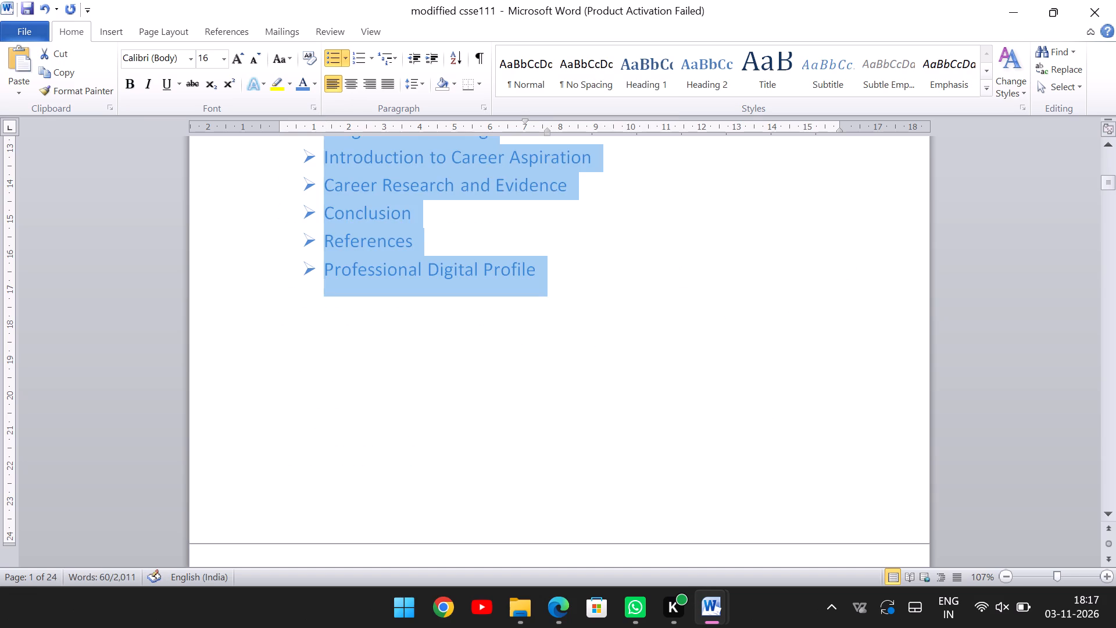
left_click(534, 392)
Remove the empty square-bulleted line between the Contents heading and the Executive Summary entry.
scroll(463, 409, "up", 9)
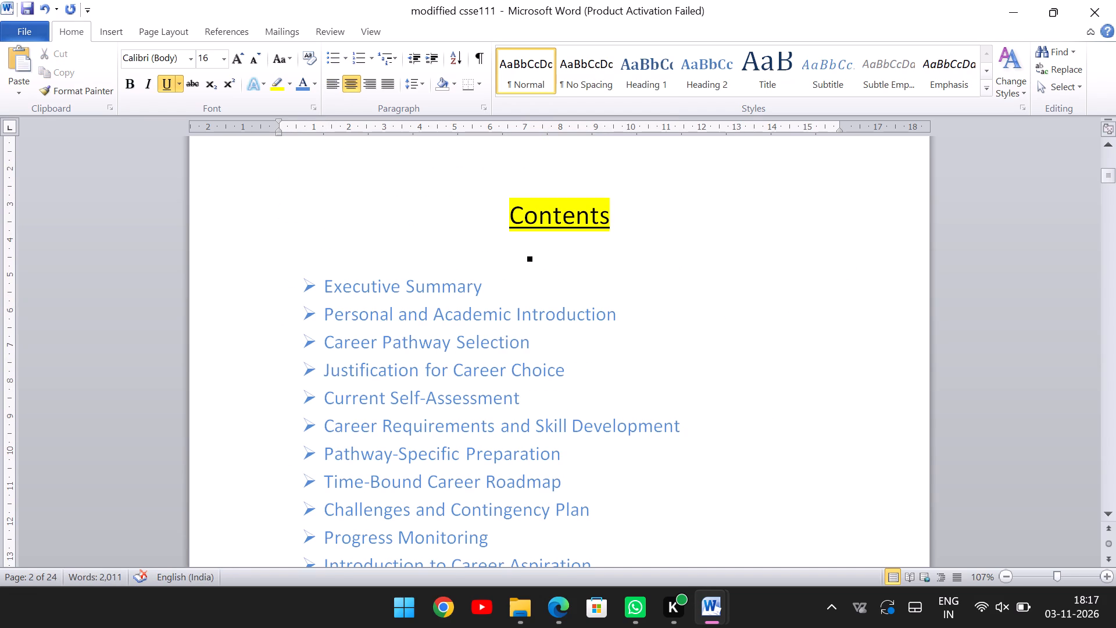
left_click(543, 265)
left_click(540, 260)
left_click_drag(538, 260, 528, 259)
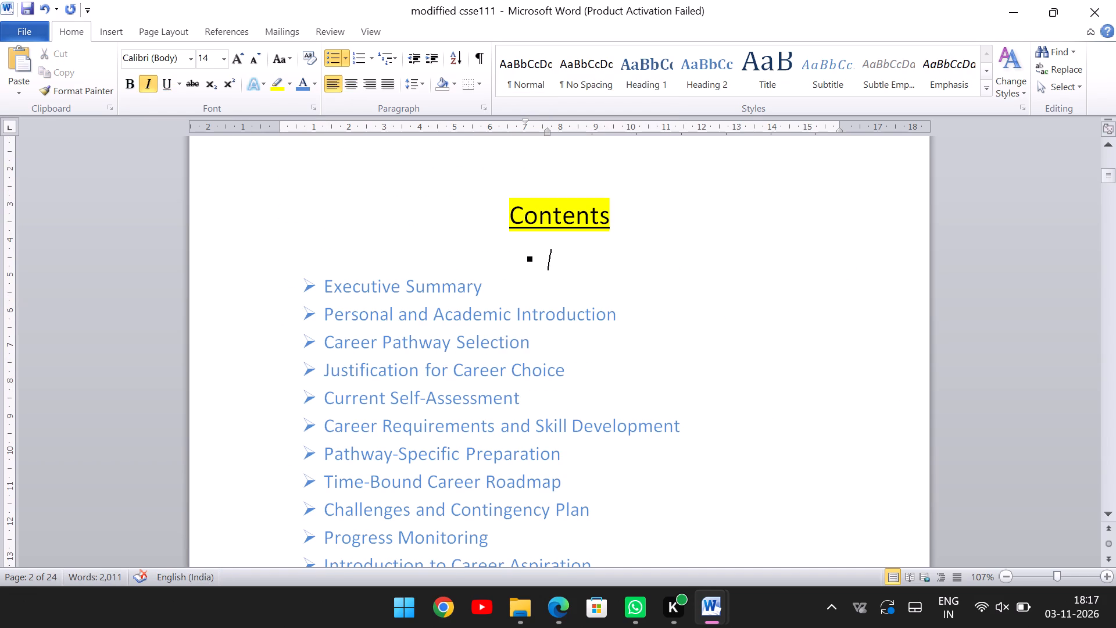
left_click_drag(528, 259, 555, 258)
left_click_drag(523, 253, 538, 259)
double_click(538, 259)
key("BackSpace")
key("BackSpace")
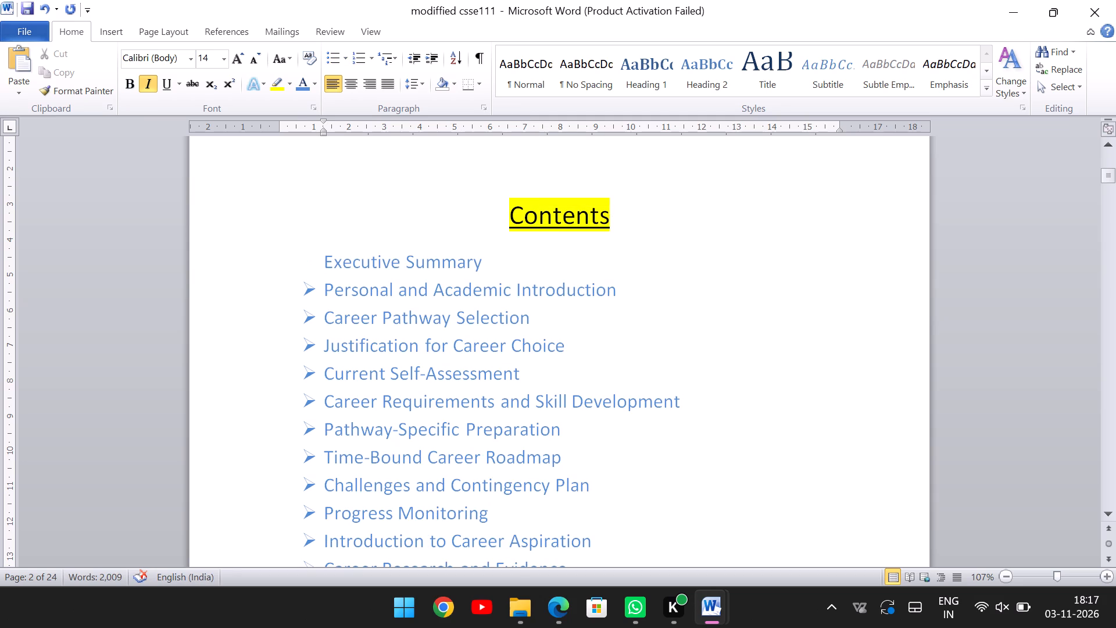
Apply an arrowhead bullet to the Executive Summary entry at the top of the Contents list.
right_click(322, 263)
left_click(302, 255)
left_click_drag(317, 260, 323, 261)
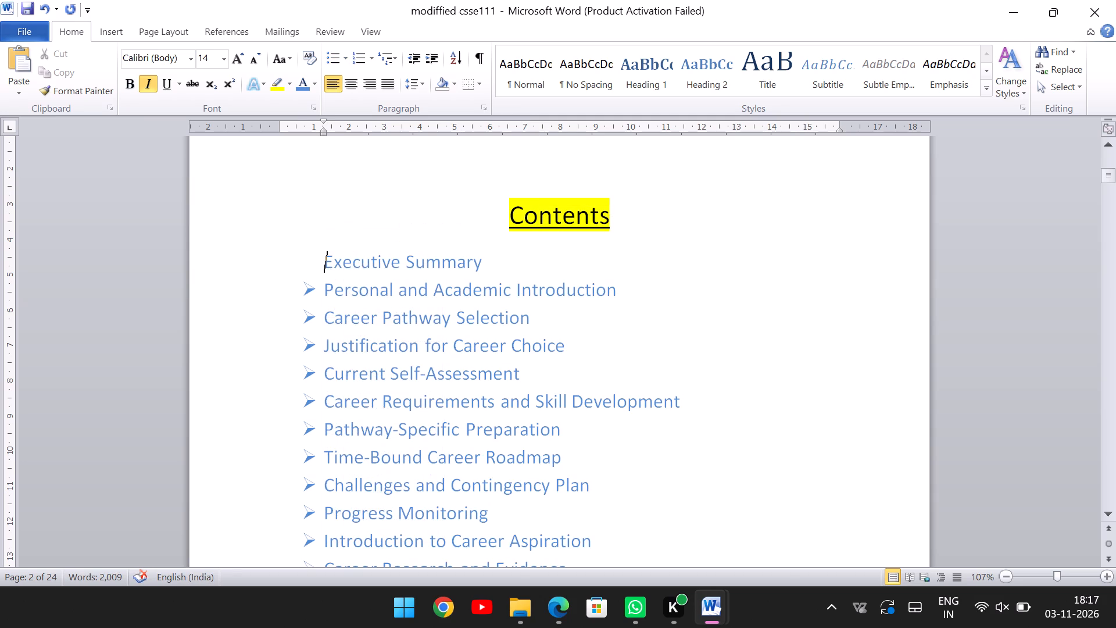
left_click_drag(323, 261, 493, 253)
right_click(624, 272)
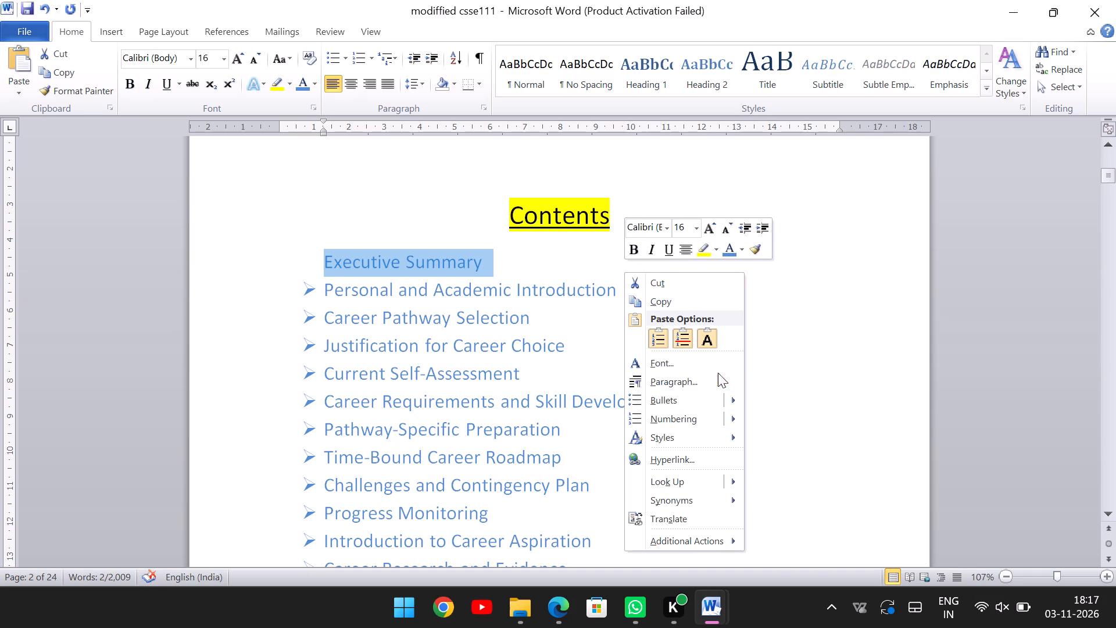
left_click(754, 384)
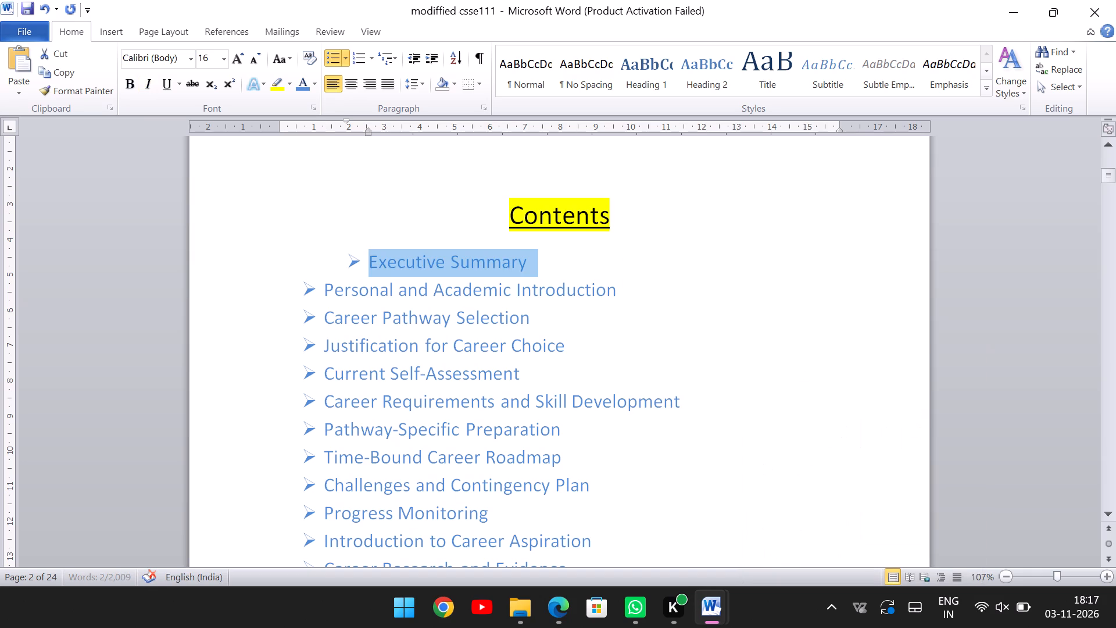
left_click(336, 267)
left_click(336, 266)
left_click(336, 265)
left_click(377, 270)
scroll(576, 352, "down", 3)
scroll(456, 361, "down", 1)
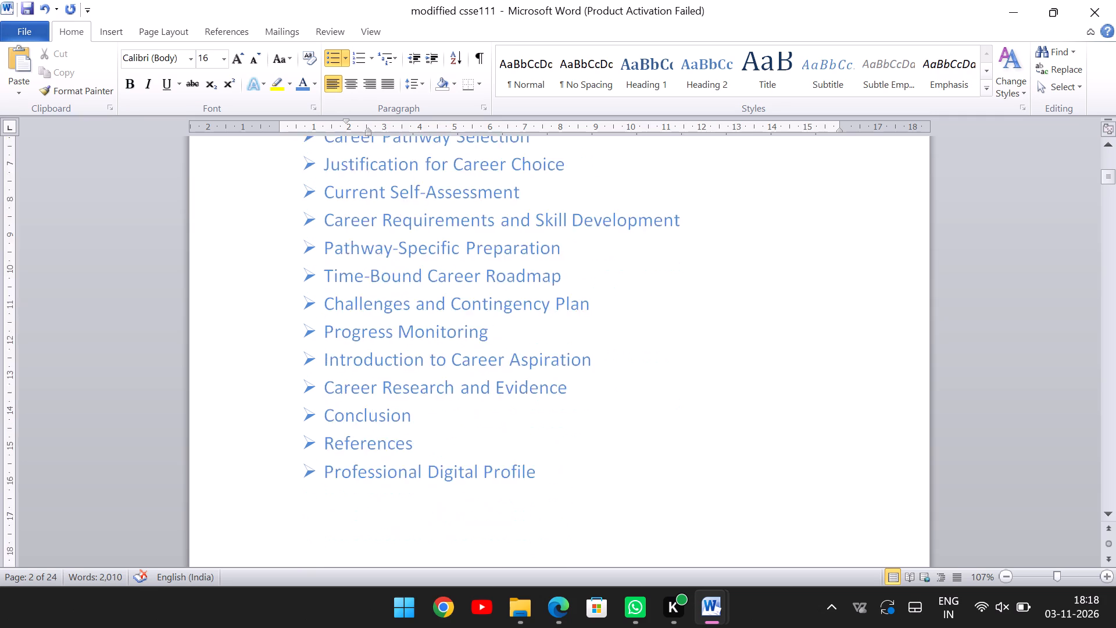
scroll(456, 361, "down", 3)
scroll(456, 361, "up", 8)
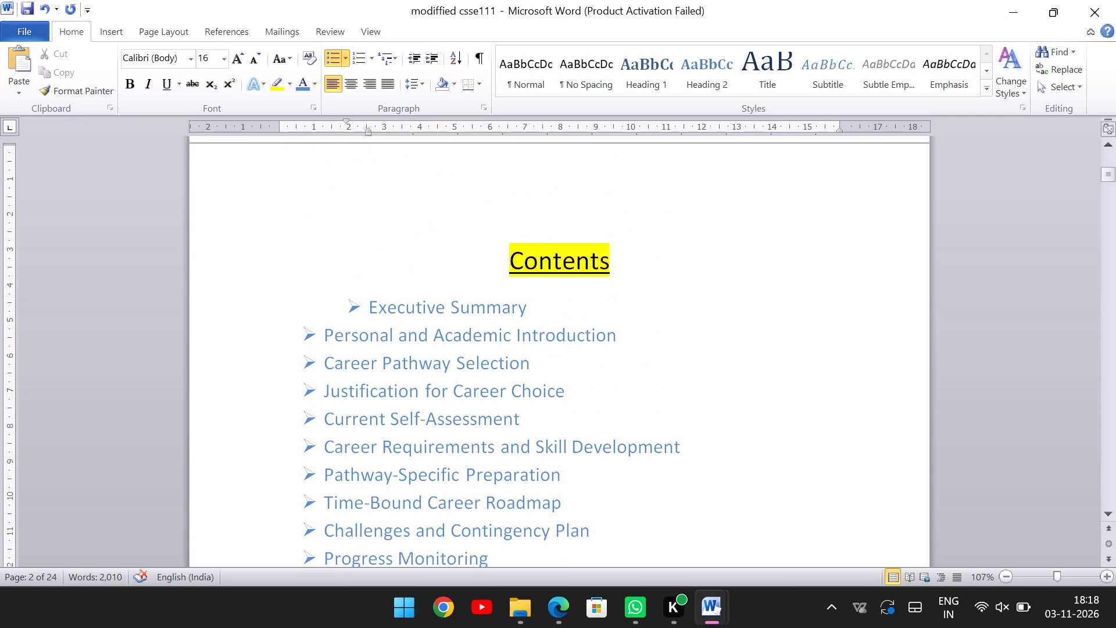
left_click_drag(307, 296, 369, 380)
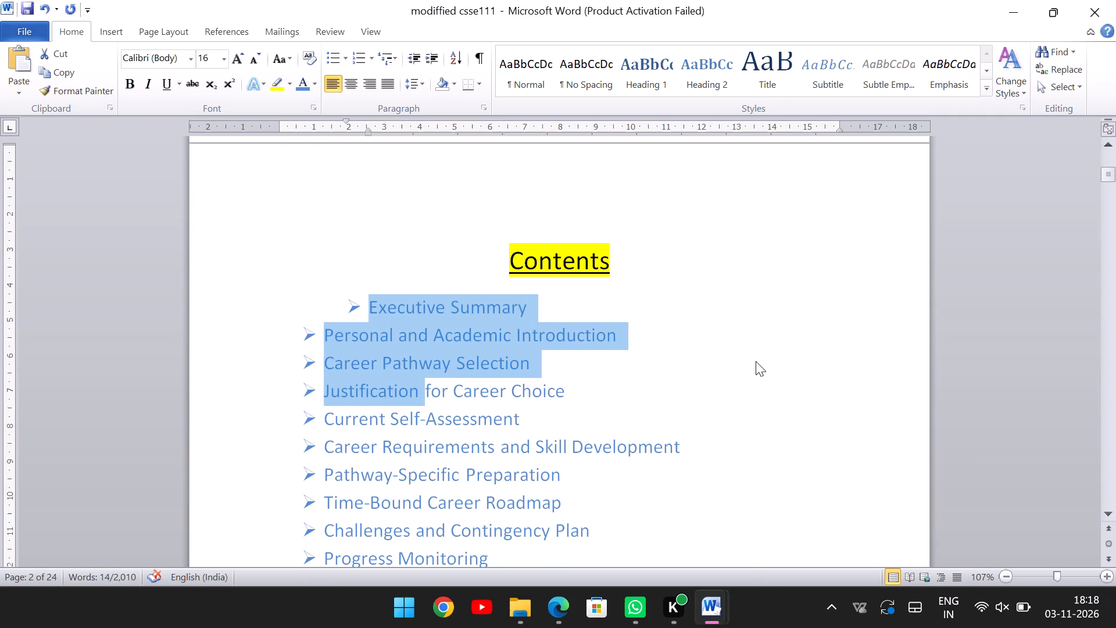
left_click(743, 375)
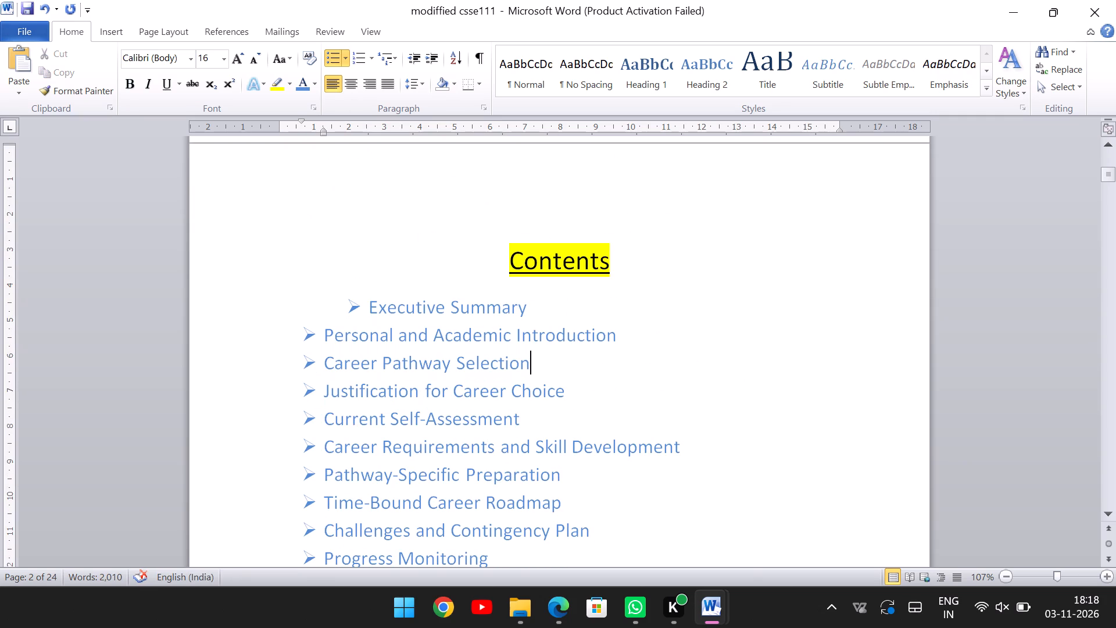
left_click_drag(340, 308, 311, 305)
Delete the Executive Summary entry with its bullet, along with the final "ts" of the Contents heading above it.
left_click(527, 303)
key("space")
key("space")
key("space")
key("space")
key("BackSpace")
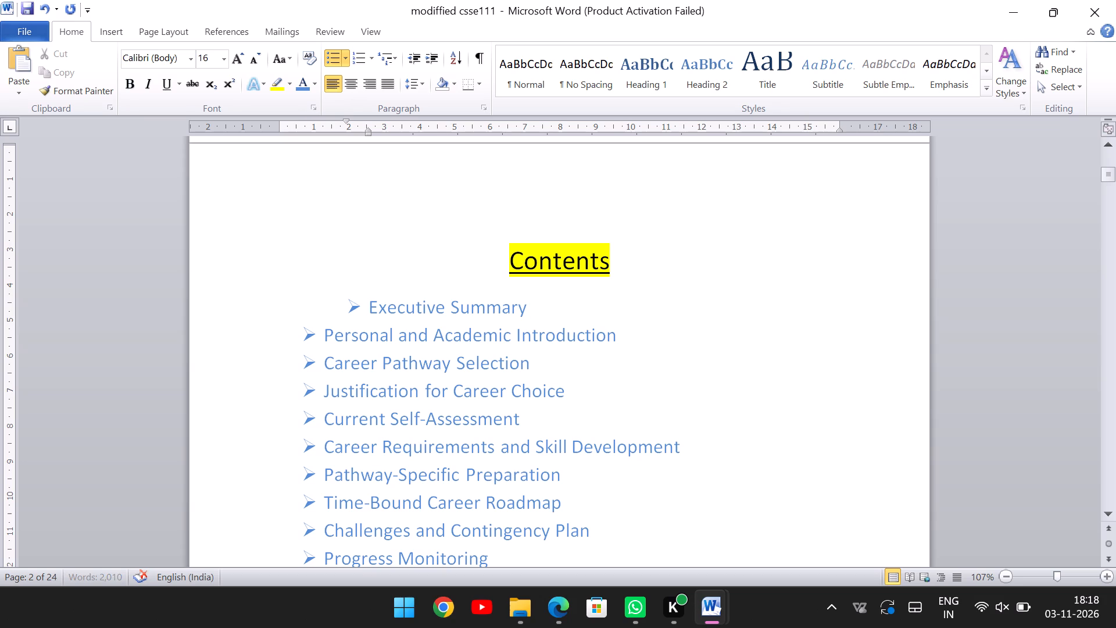
key("BackSpace")
key("BackSpace")
key("BackSpace")
key("BackSpace")
key("BackSpace")
key("BackSpace")
key("BackSpace")
key("BackSpace")
key("BackSpace")
key("BackSpace")
key("BackSpace")
key("BackSpace")
key("BackSpace")
key("BackSpace")
key("BackSpace")
key("BackSpace")
key("BackSpace")
key("BackSpace")
key("BackSpace")
key("BackSpace")
key("BackSpace")
key("BackSpace")
key("BackSpace")
key("BackSpace")
key("BackSpace")
key("BackSpace")
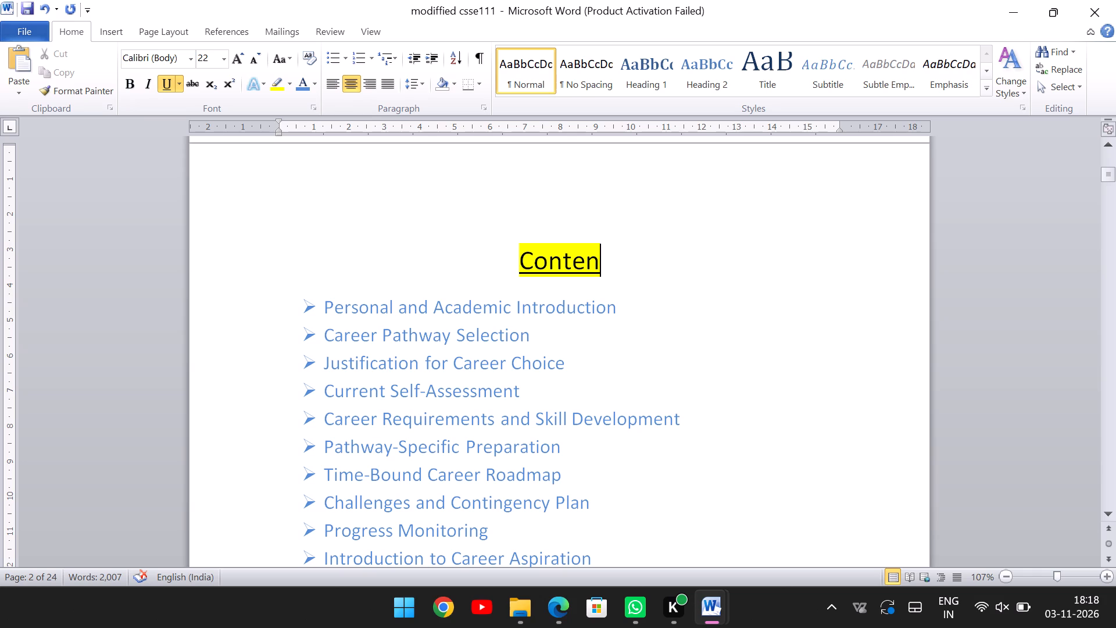
Retype "ts" at the end of the heading so that it reads Contents.
type("nts")
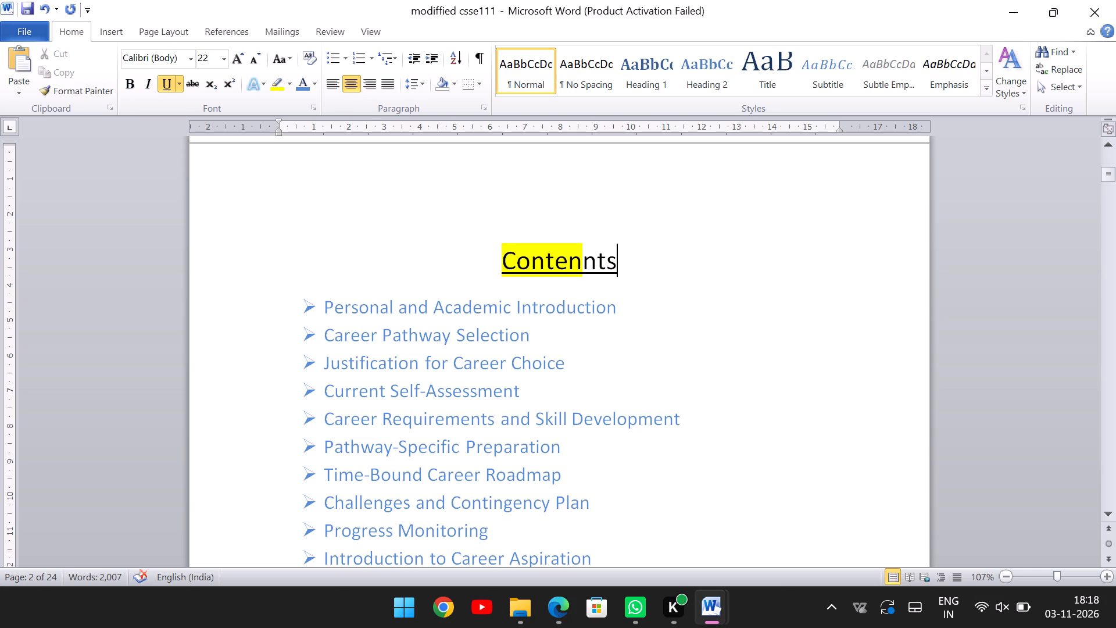
key("BackSpace")
key("BackSpace")
key("BackSpace")
type("ts")
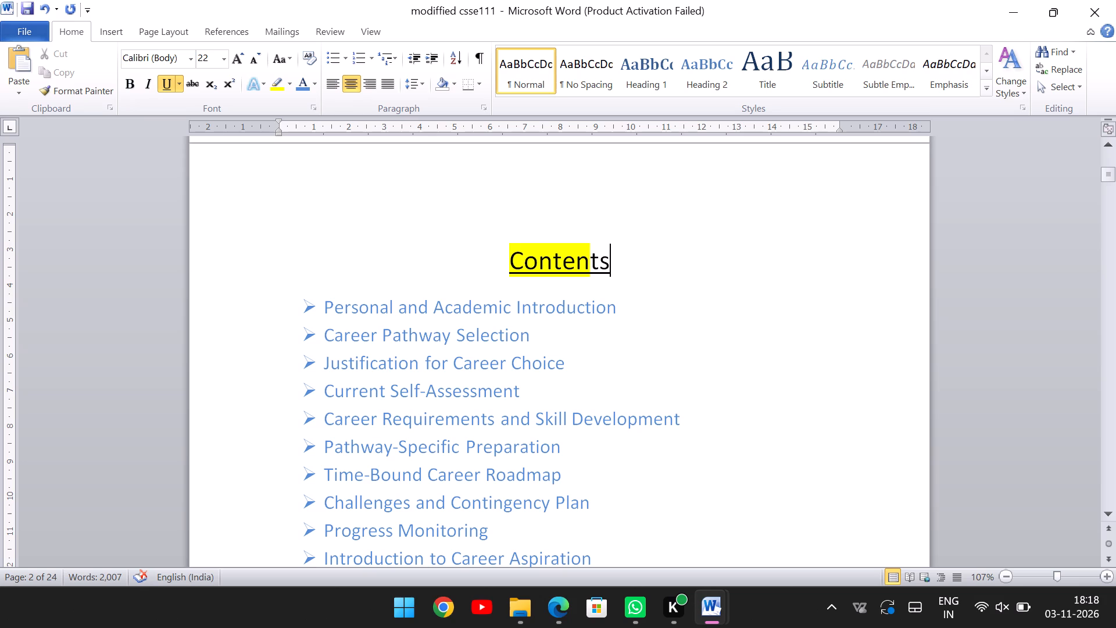
Highlight the whole Contents heading in yellow.
left_click_drag(505, 263, 639, 252)
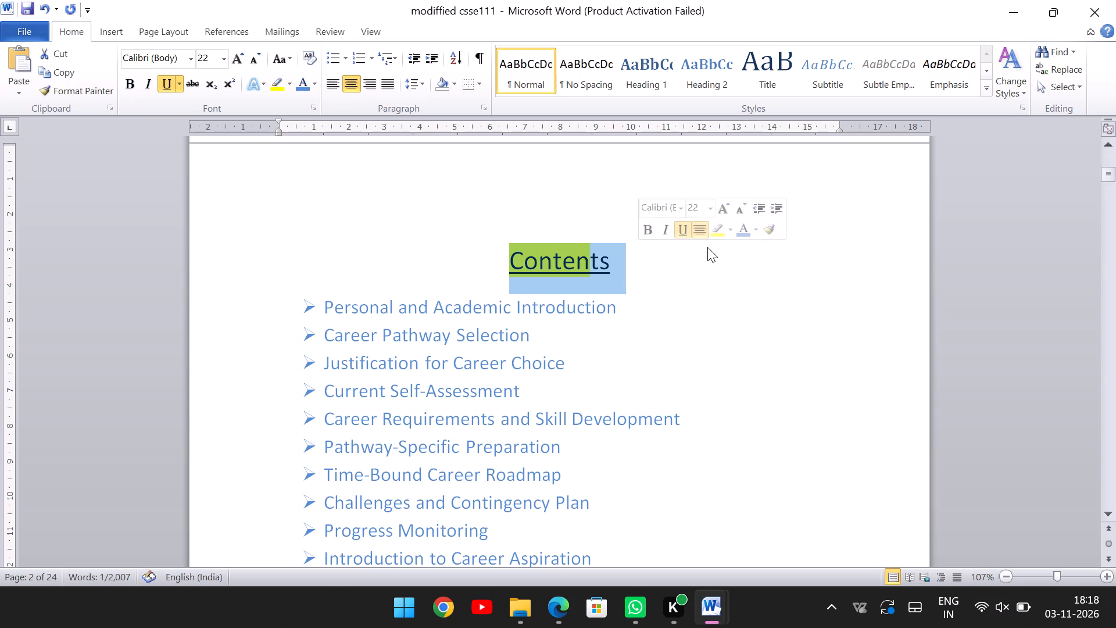
left_click(722, 225)
left_click(713, 274)
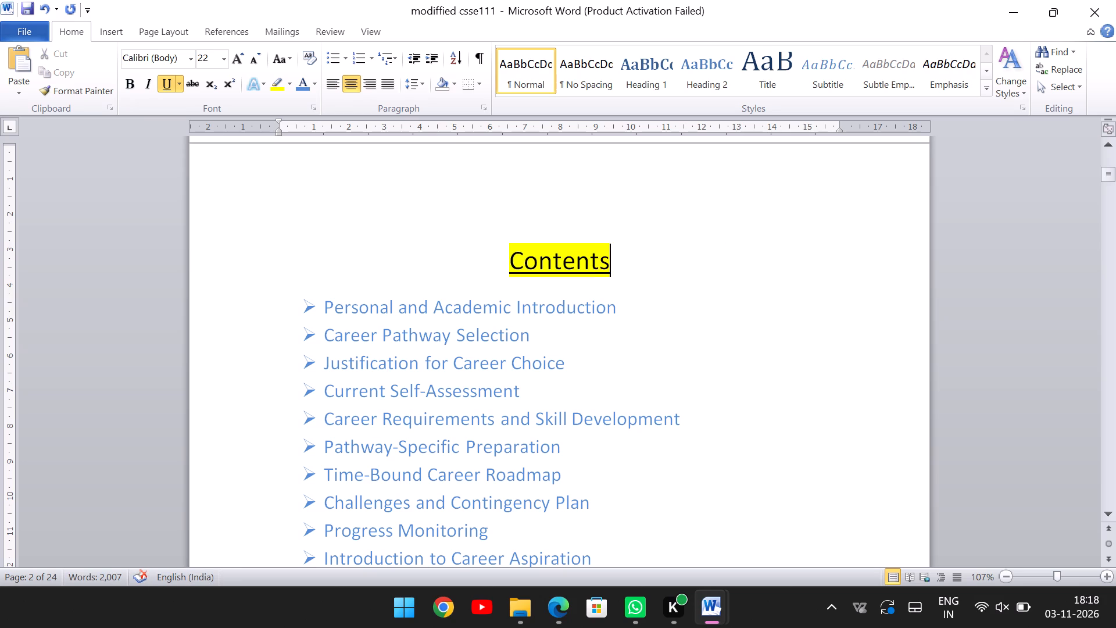
Delete all remaining bulleted entries under the Contents heading, from Personal and Academic Introduction through Professional Digital Profile.
scroll(340, 293, "down", 8)
scroll(341, 293, "up", 7)
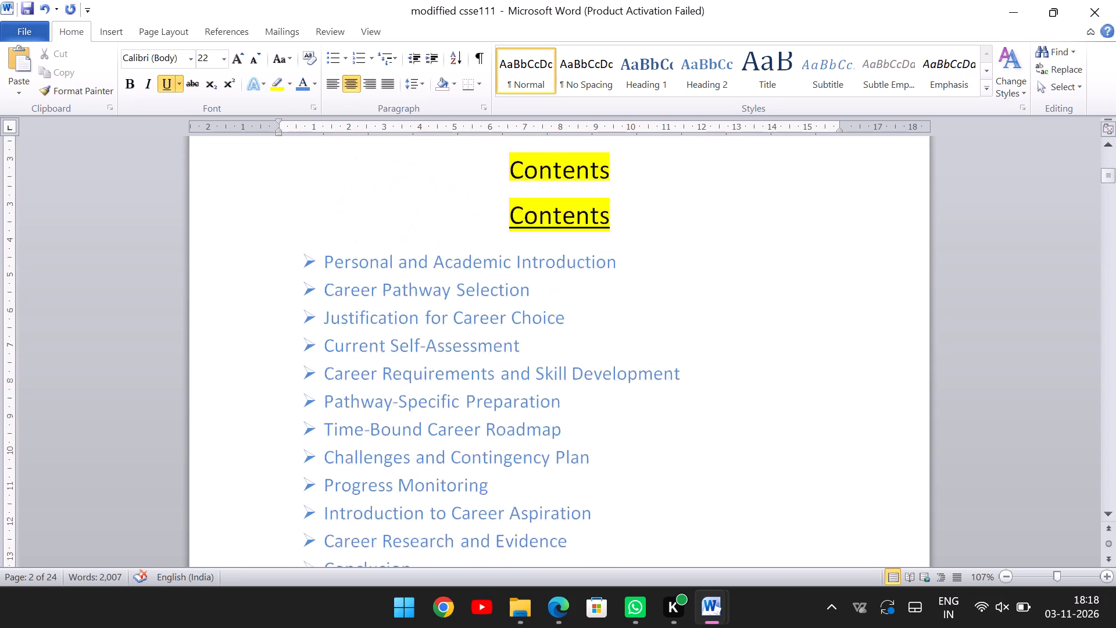
scroll(341, 293, "up", 1)
scroll(341, 293, "down", 4)
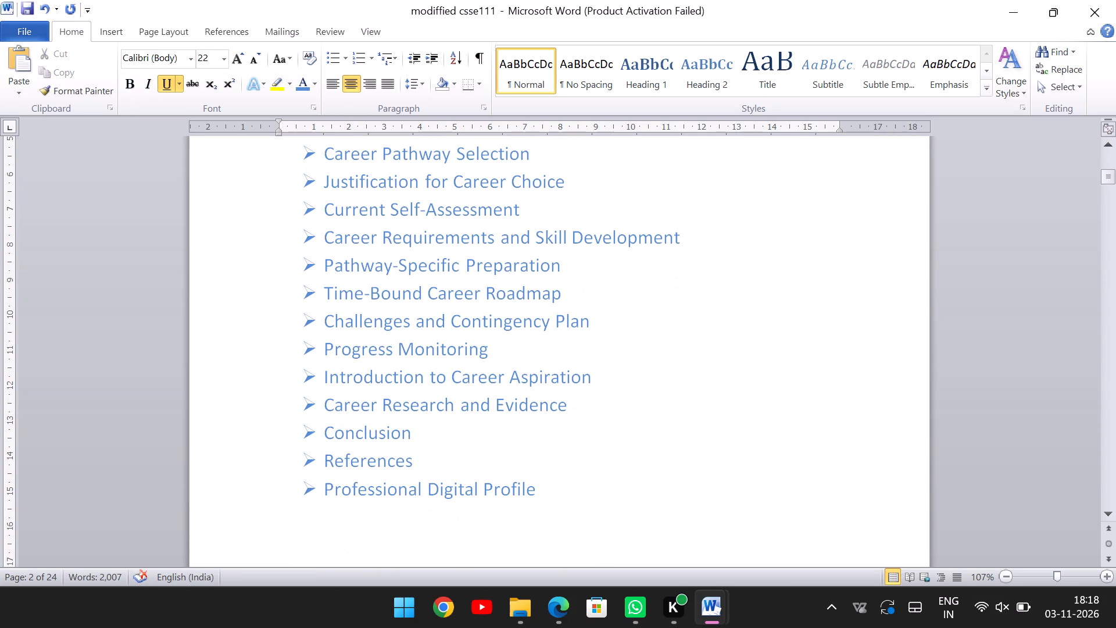
scroll(341, 293, "up", 4)
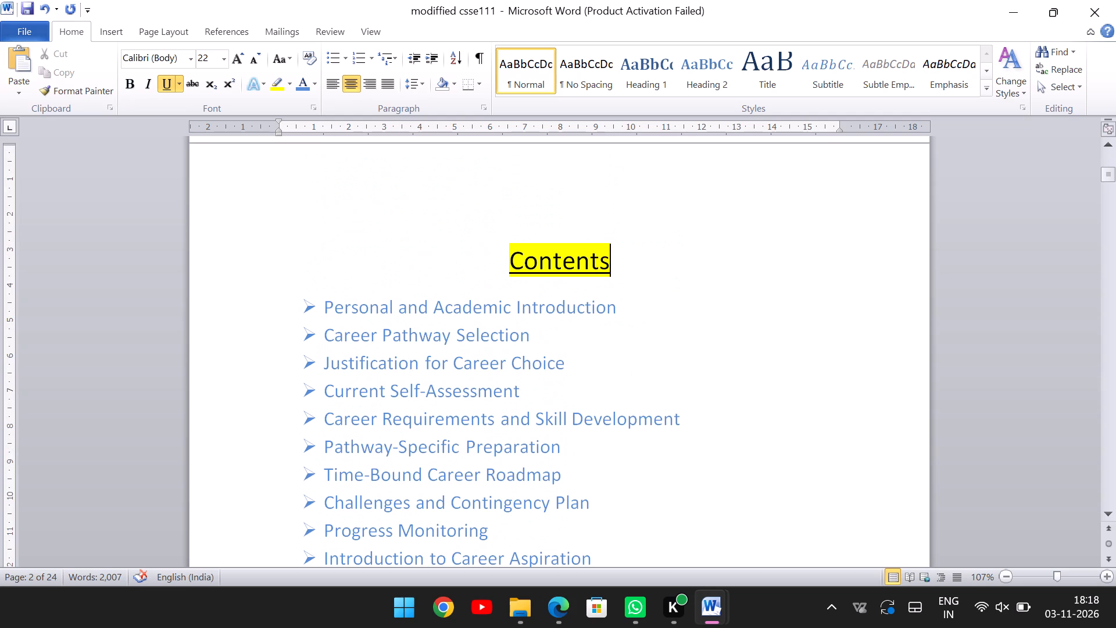
left_click_drag(300, 302, 321, 319)
left_click_drag(321, 319, 500, 270)
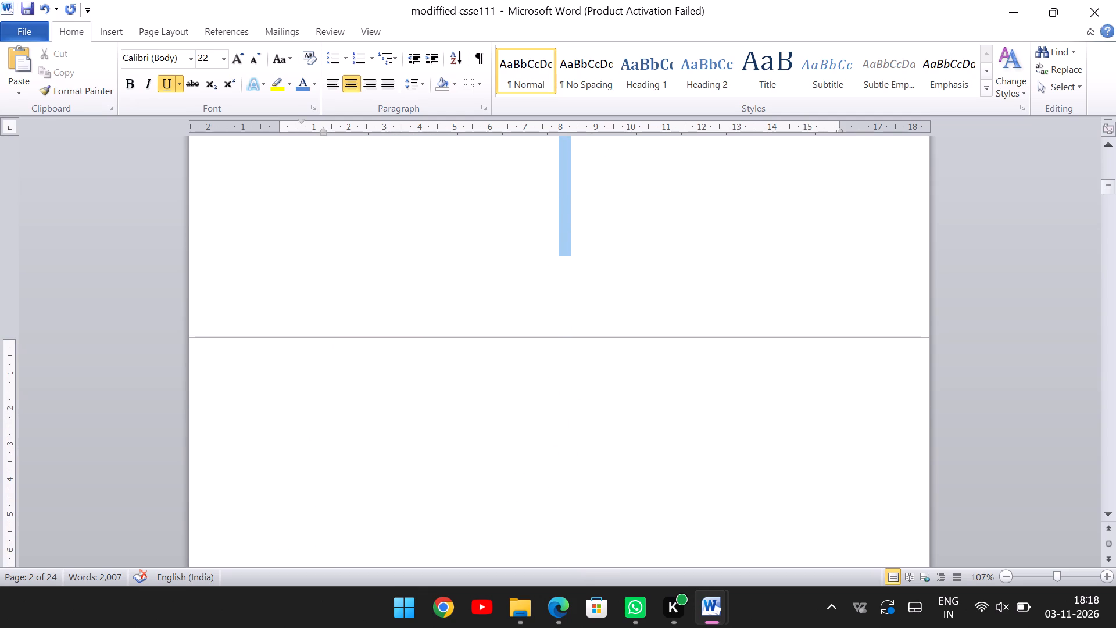
left_click_drag(500, 270, 519, 130)
left_click(256, 181)
left_click(305, 207)
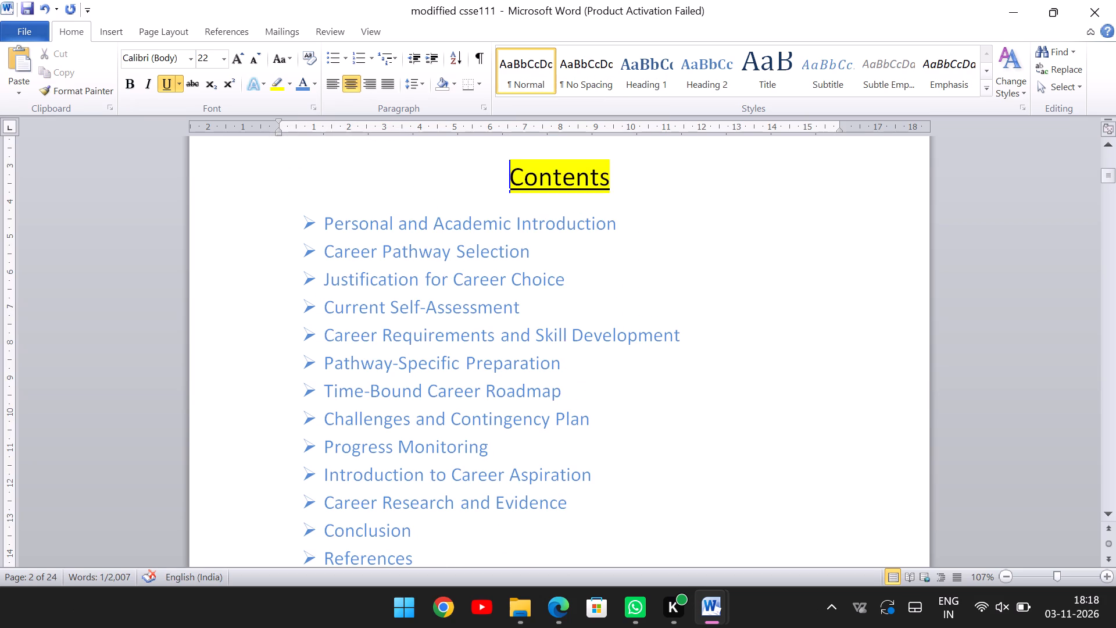
left_click_drag(293, 223, 505, 557)
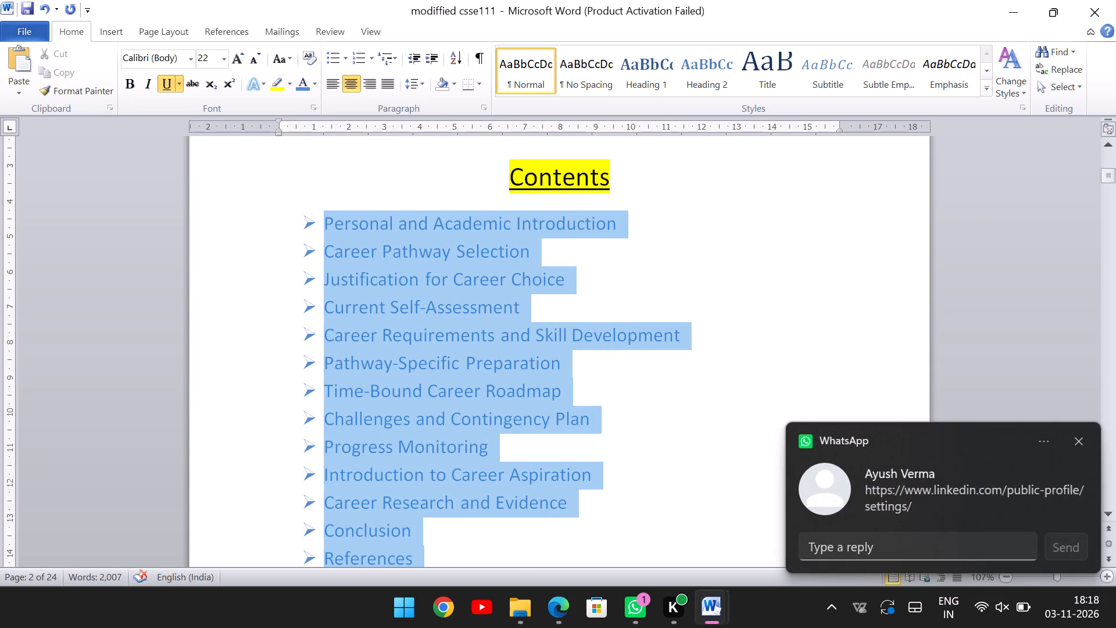
left_click_drag(505, 557, 558, 506)
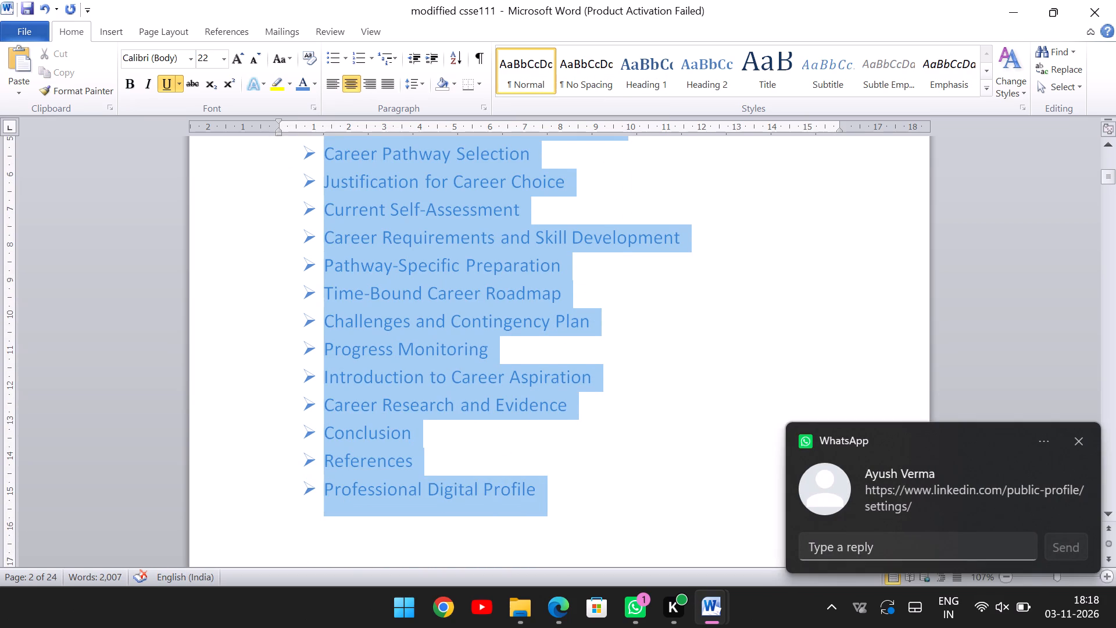
left_click_drag(558, 506, 561, 507)
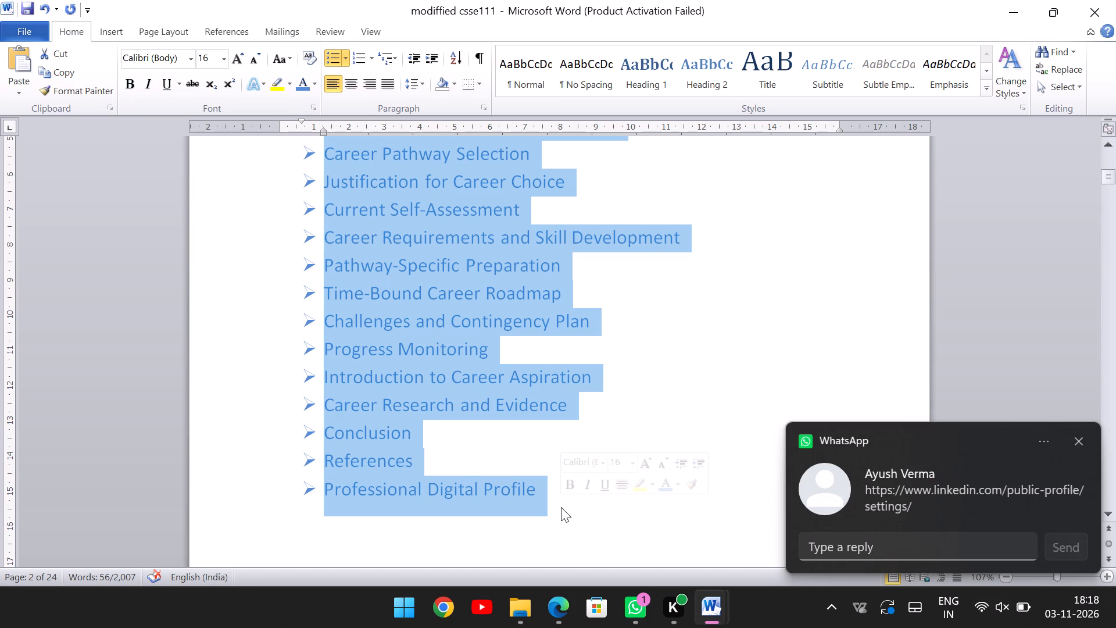
key("BackSpace")
scroll(561, 506, "up", 2)
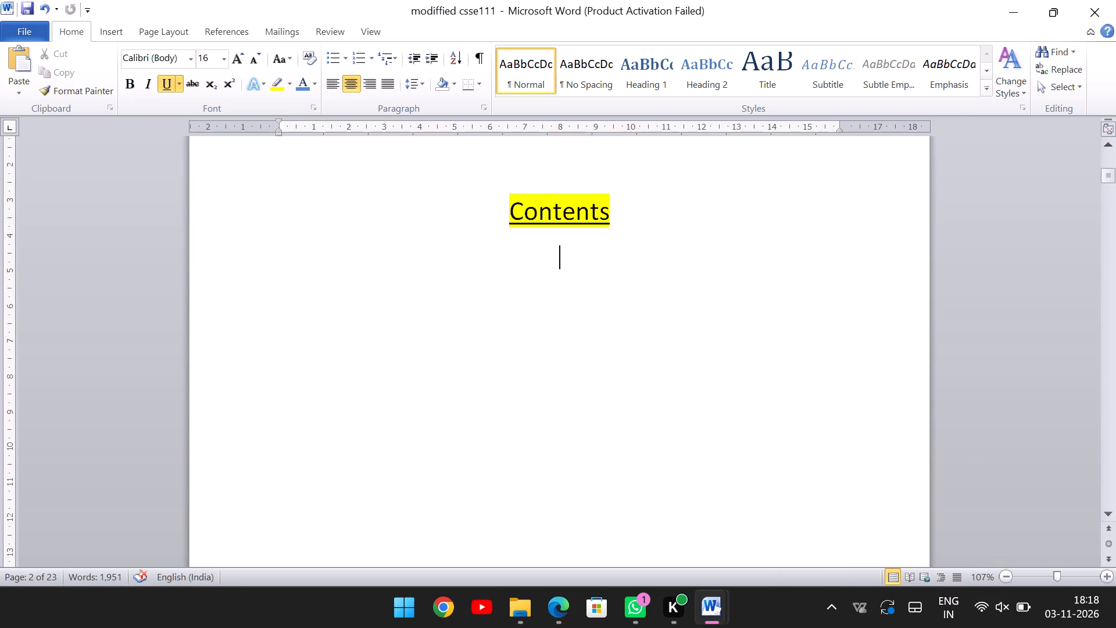
scroll(561, 506, "up", 1)
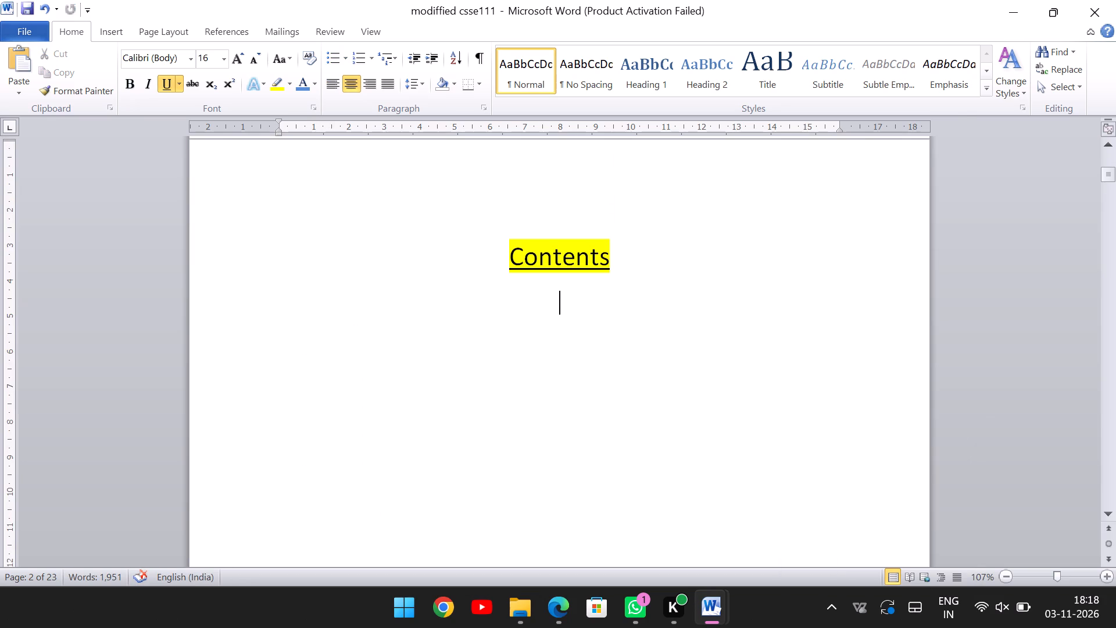